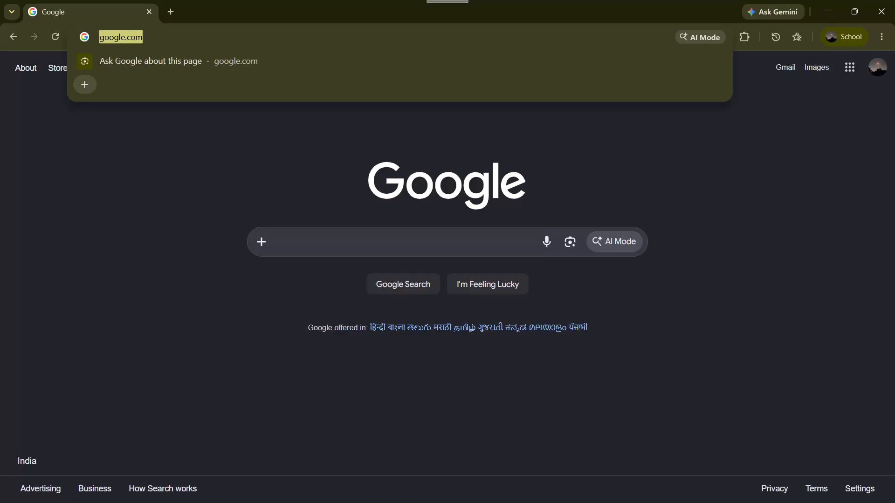
# Open the DSA0304 - NATURAL LANGUAGE PROCESSING class (SLOT B) in Google Classroom.
pyautogui.click(852, 63)
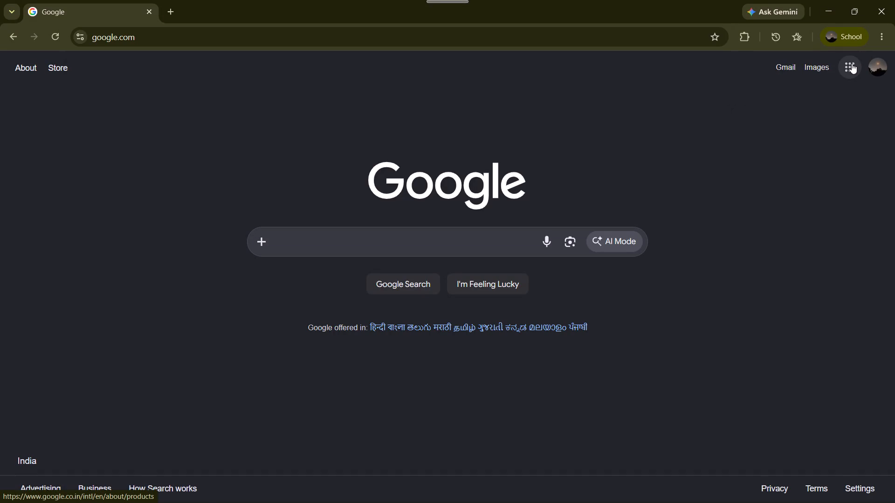
pyautogui.click(713, 218)
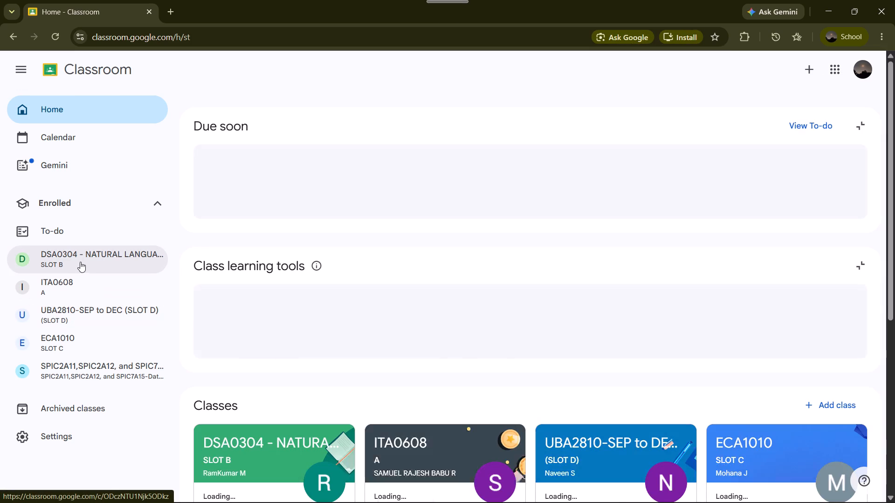
pyautogui.click(76, 261)
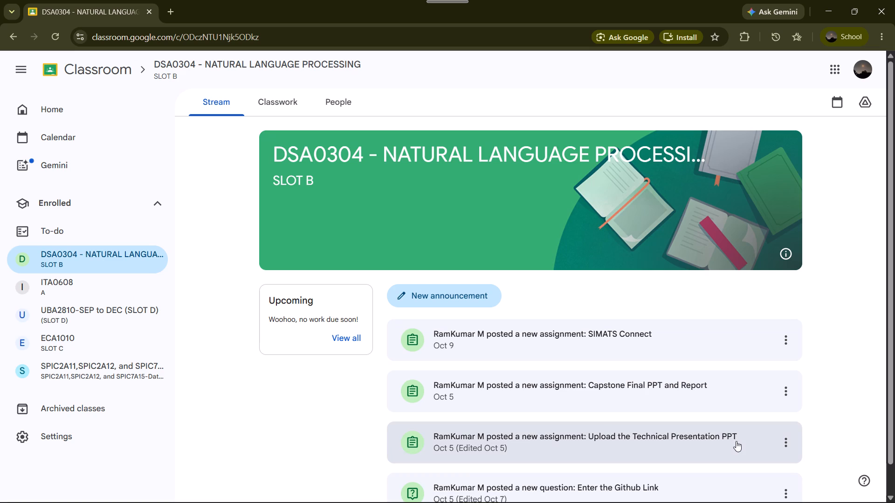
# Open the Capstone Final PPT and Report assignment from the class stream.
pyautogui.scroll(-3, 736, 441)
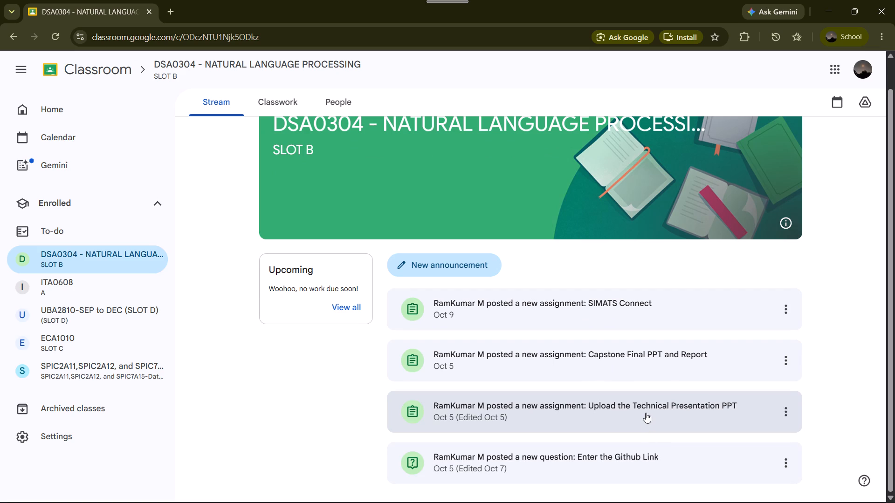
pyautogui.scroll(-4, 644, 443)
pyautogui.scroll(1, 644, 443)
pyautogui.click(648, 391)
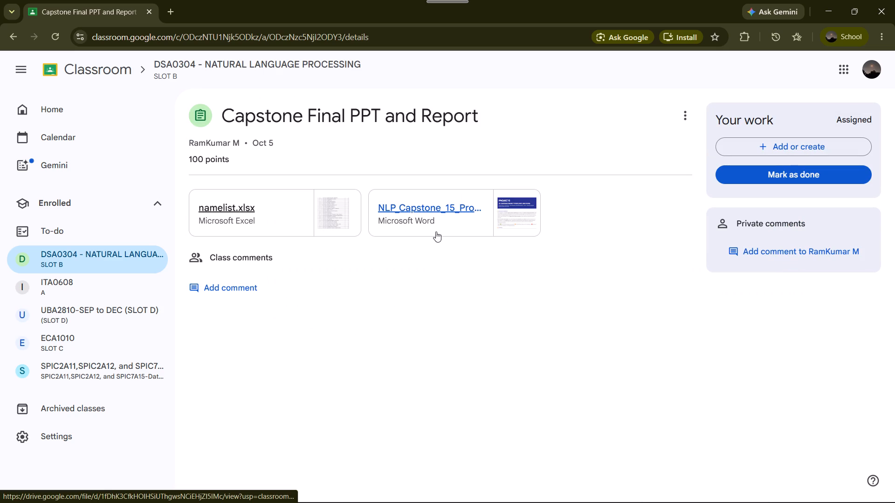
# Check the student group assignments in the attached namelist.xlsx and close the file.
pyautogui.click(313, 215)
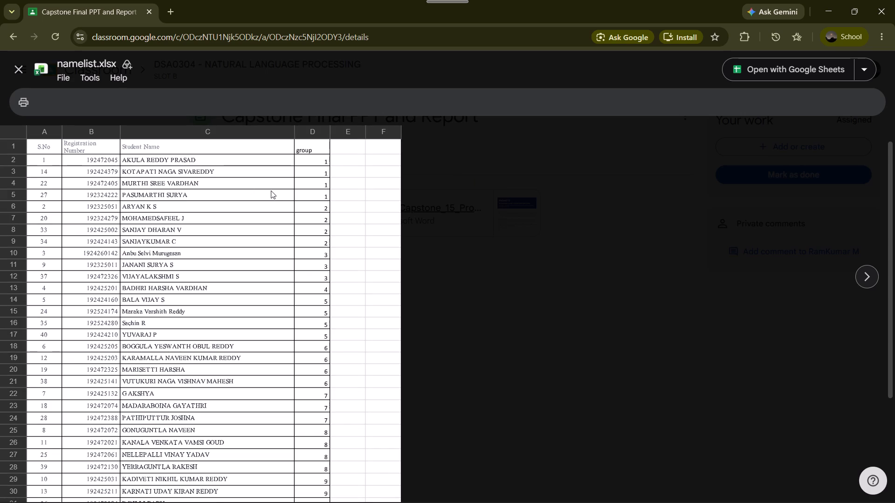
pyautogui.scroll(-5, 271, 190)
pyautogui.scroll(3, 271, 190)
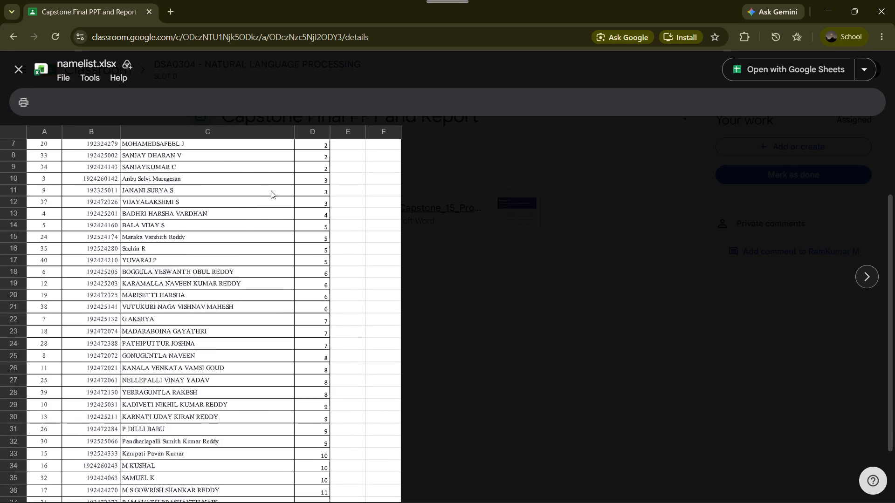
pyautogui.scroll(3, 271, 190)
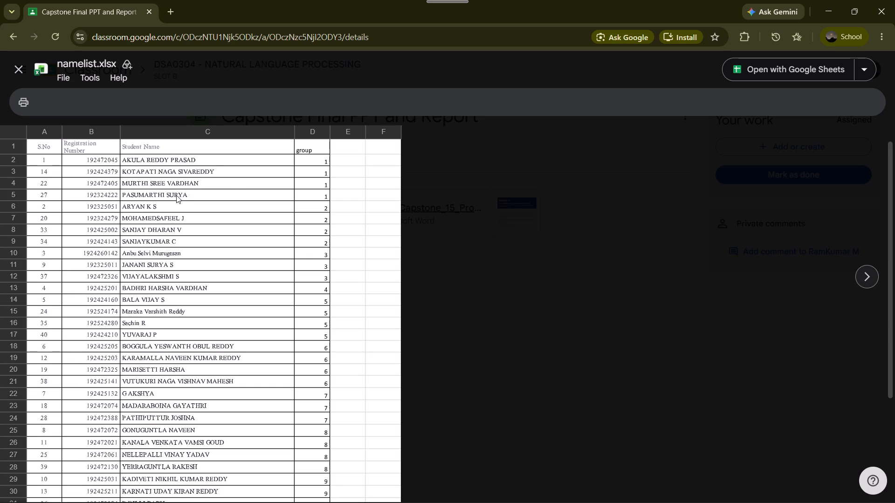
pyautogui.click(16, 66)
# Open the attached NLP_Capstone_15_Project_Titles.docx and read its contents list and the overview table of all 15 projects.
pyautogui.click(505, 222)
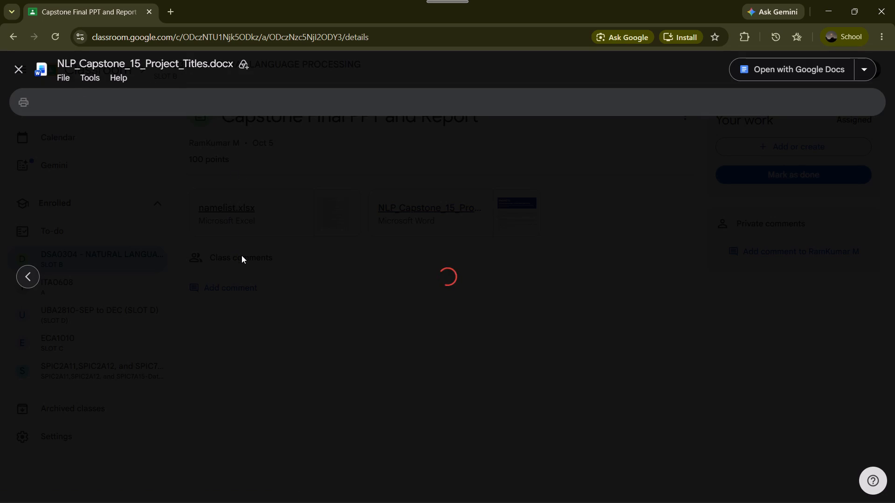
pyautogui.scroll(-5, 381, 346)
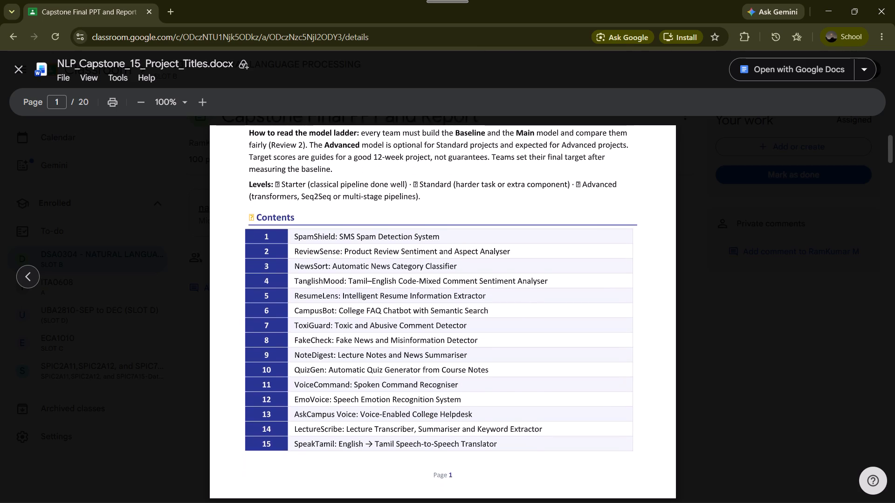
pyautogui.scroll(-7, 381, 346)
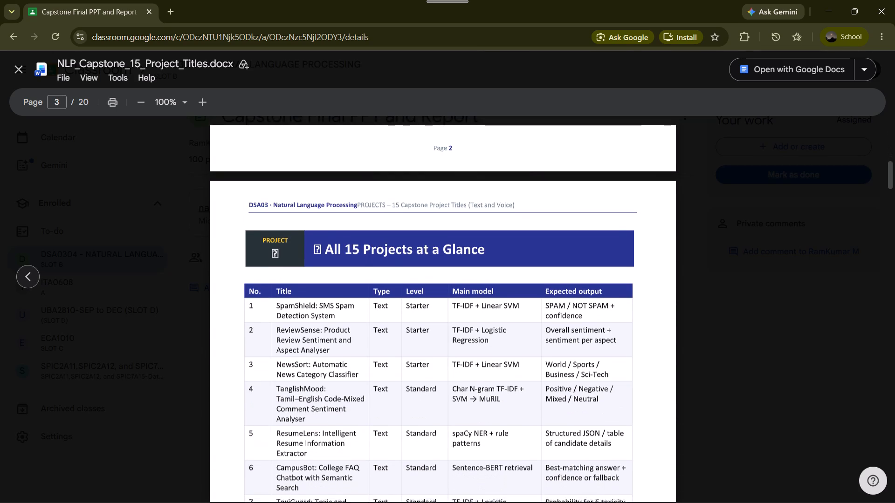
pyautogui.scroll(-6, 381, 346)
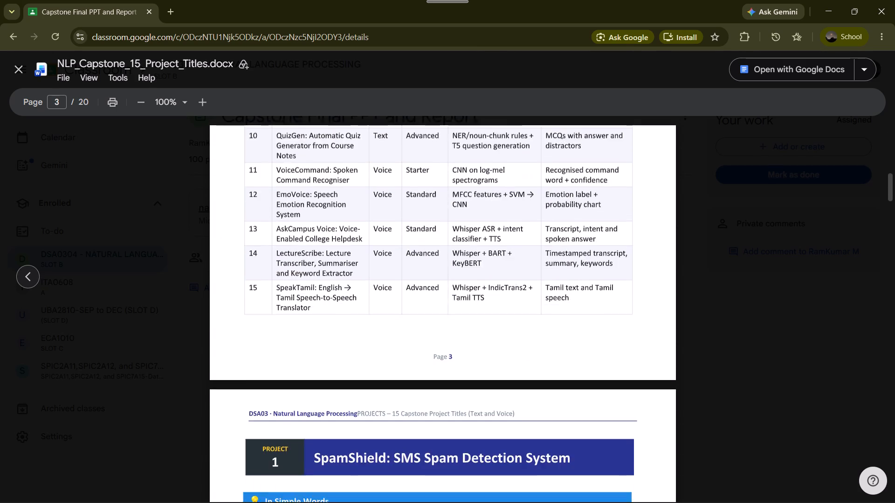
# Examine the Project 1 SpamShield page, including its dataset details, model ladder and expected output.
pyautogui.scroll(-4, 381, 346)
pyautogui.scroll(5, 381, 346)
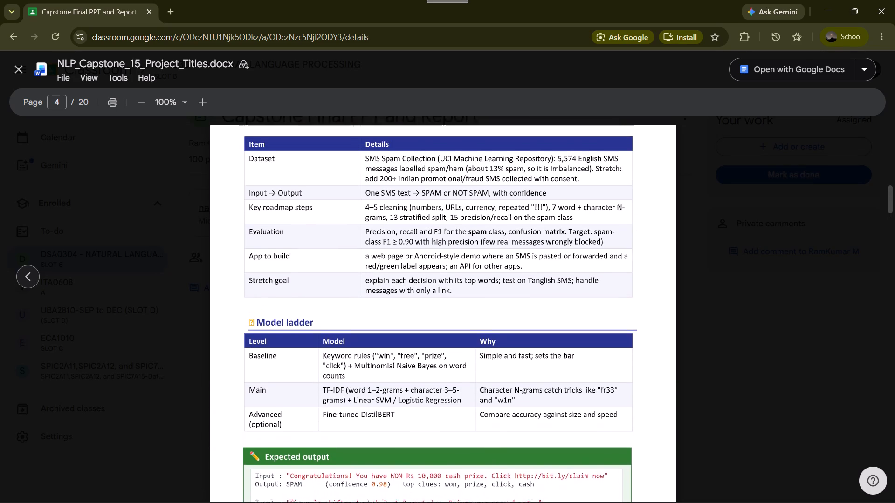
pyautogui.scroll(6, 381, 346)
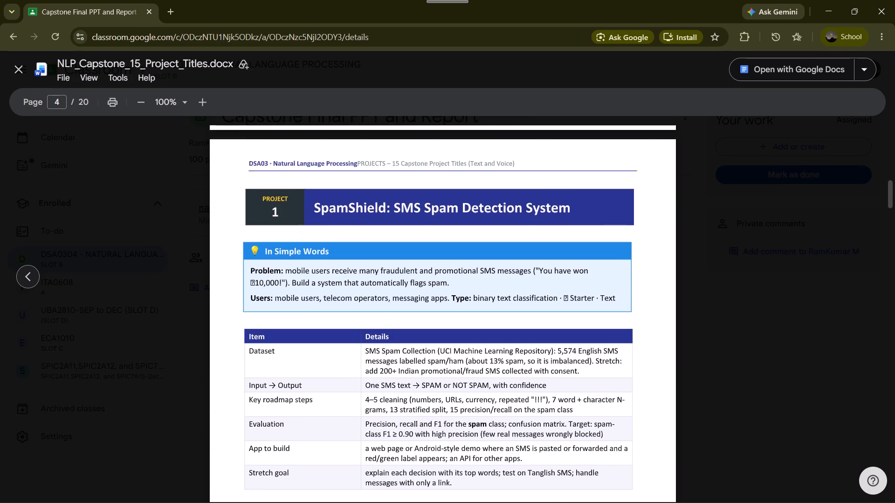
pyautogui.scroll(1, 381, 346)
pyautogui.scroll(-4, 381, 346)
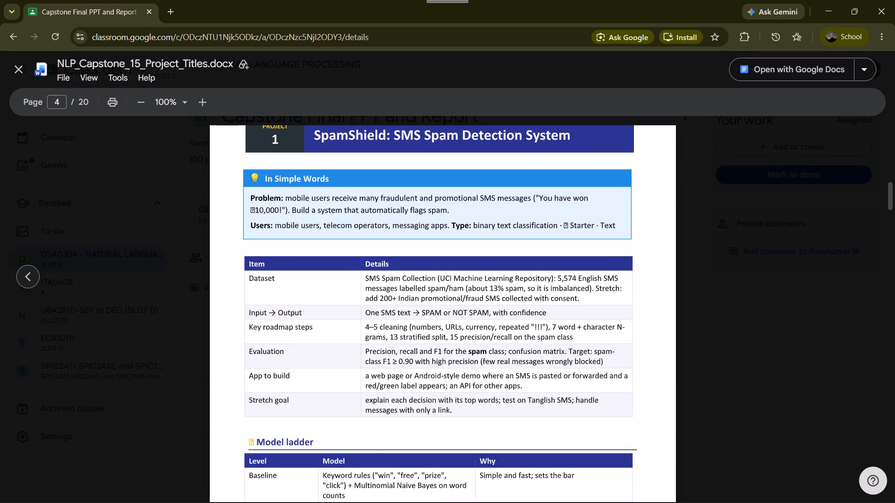
pyautogui.scroll(-4, 381, 346)
# Compare the Project 2 ReviewSense page with the SpamShield page and close the document preview.
pyautogui.scroll(1, 381, 346)
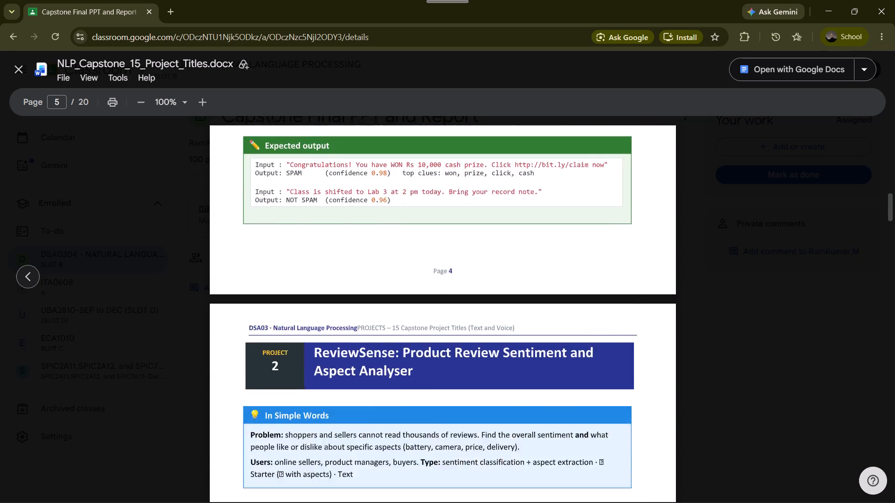
pyautogui.scroll(1, 381, 346)
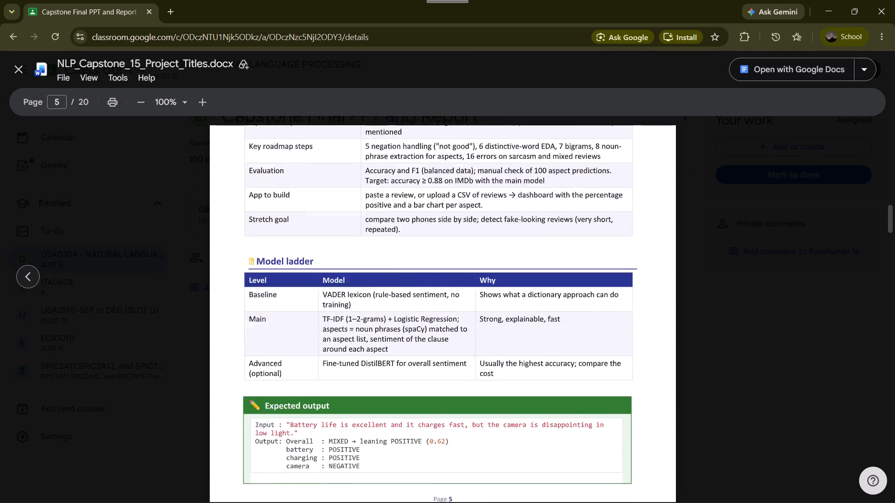
pyautogui.scroll(4, 381, 346)
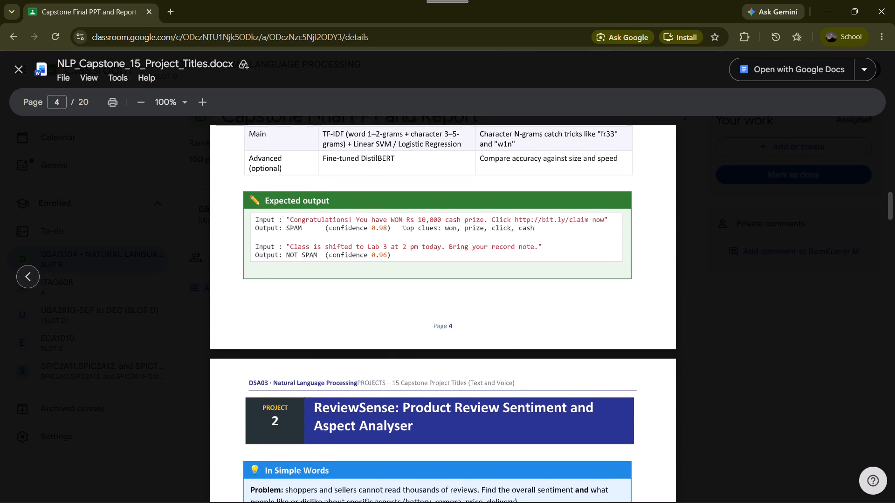
pyautogui.scroll(7, 381, 346)
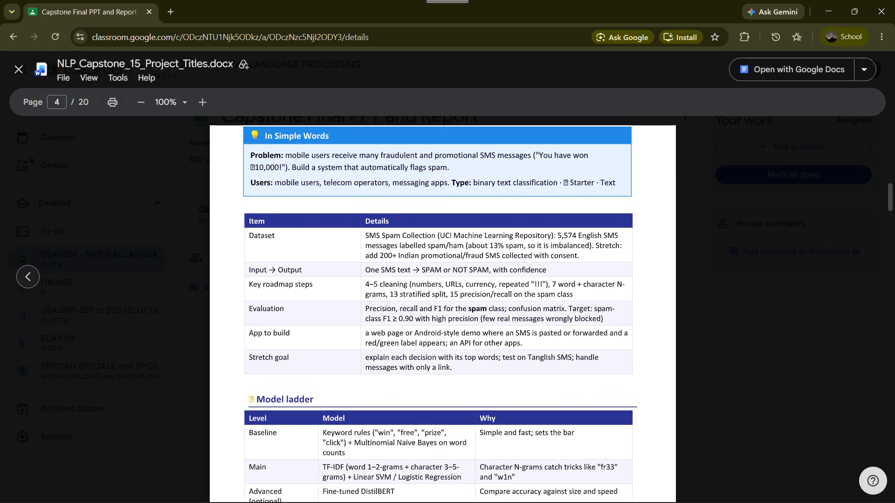
pyautogui.scroll(2, 381, 346)
pyautogui.moveTo(237, 193); pyautogui.dragTo(331, 377)
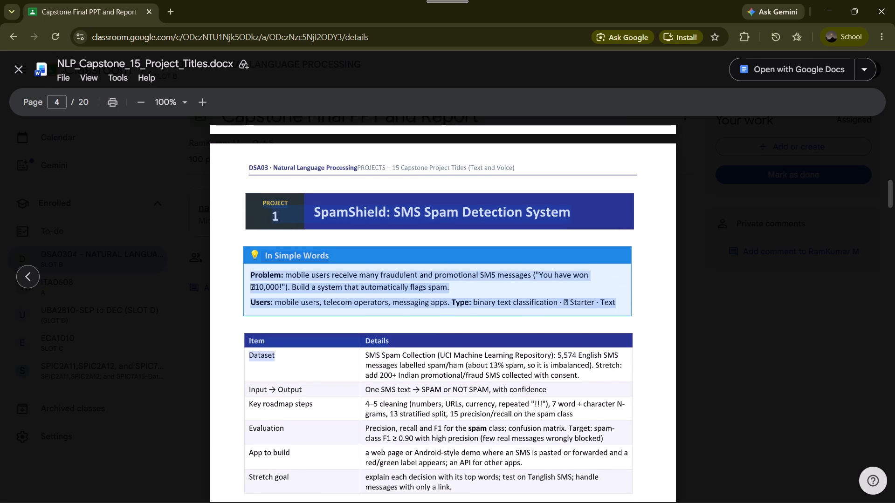
pyautogui.moveTo(331, 377); pyautogui.dragTo(263, 340)
pyautogui.press('Escape')
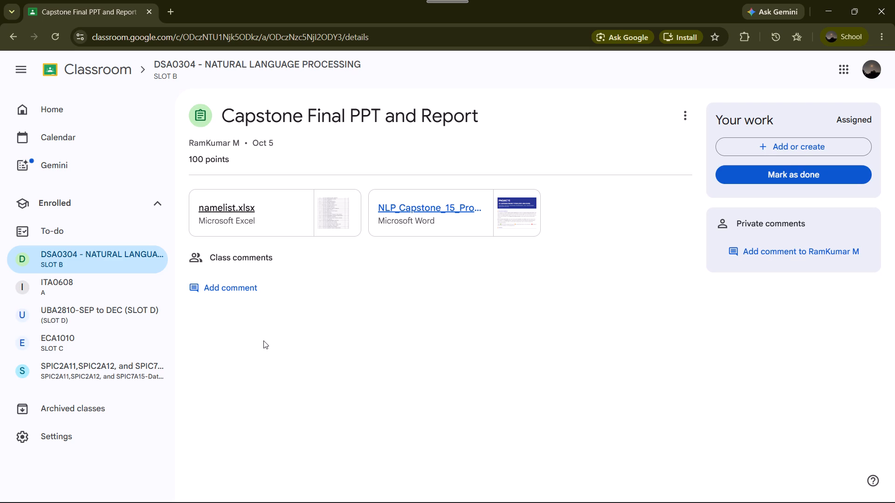
# Reopen the NLP capstone project titles document and bring up its printable PDF version in a separate tab.
pyautogui.click(518, 218)
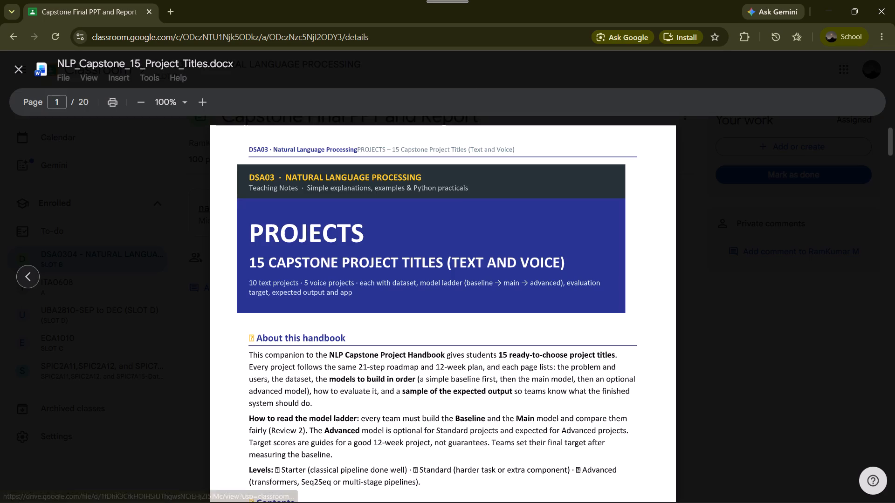
pyautogui.scroll(-1, 413, 270)
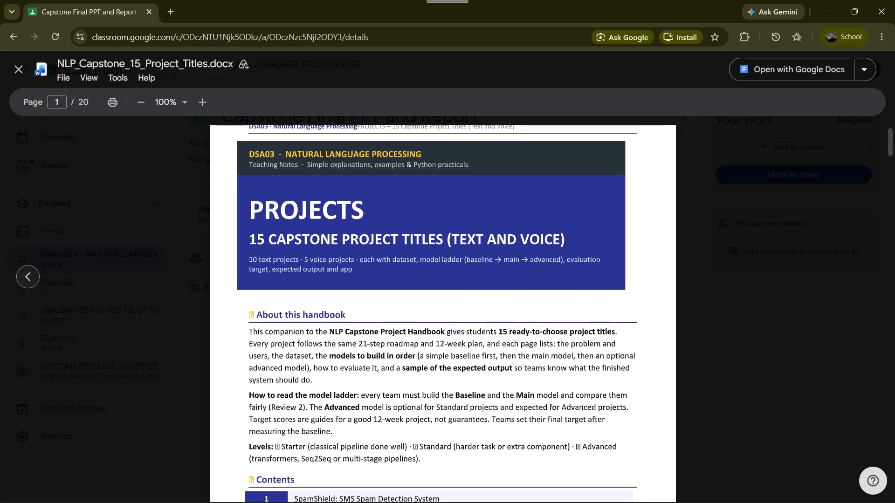
pyautogui.scroll(-1, 413, 270)
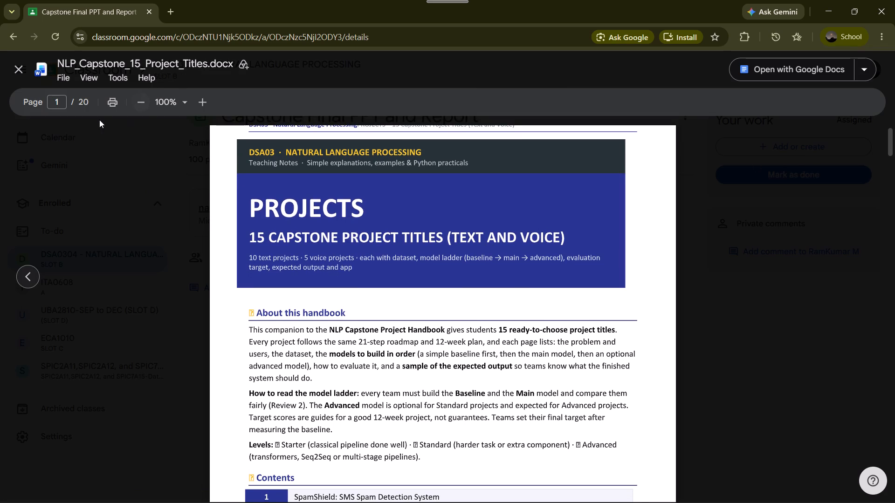
pyautogui.click(116, 99)
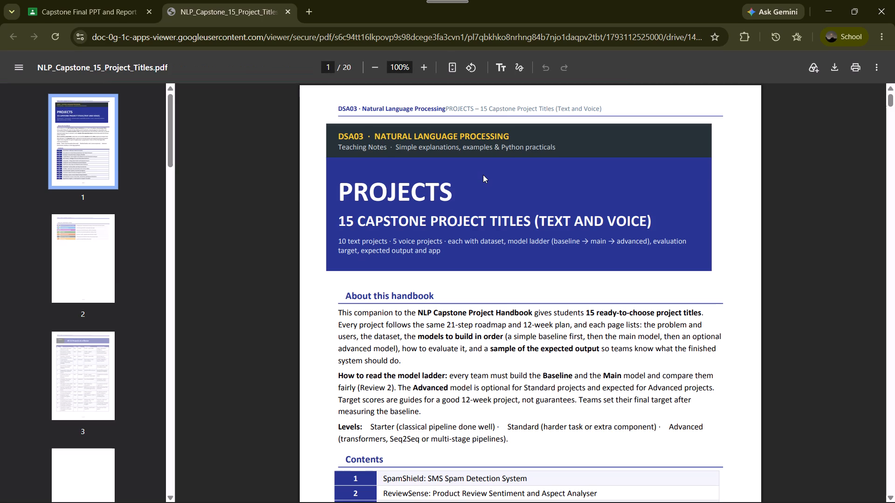
# Skim the PDF from its cover to the Project 2 ReviewSense page and dismiss the reading-mode suggestion.
pyautogui.scroll(-8, 483, 175)
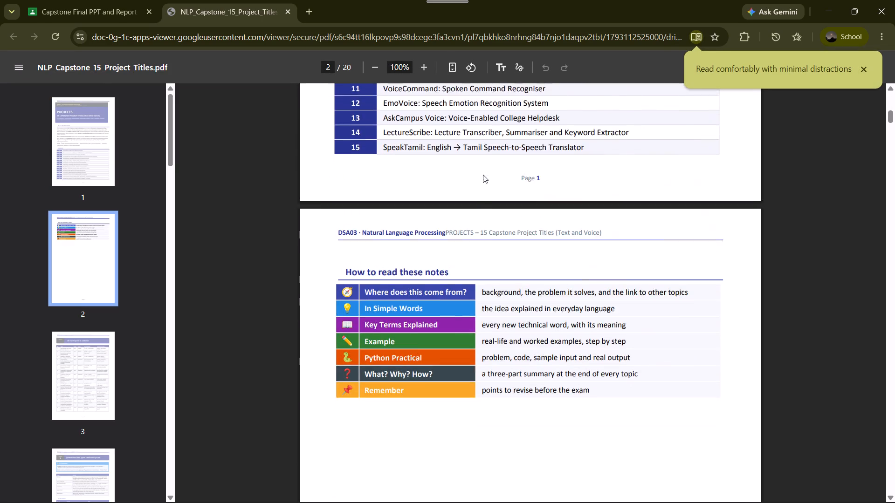
pyautogui.scroll(-9, 483, 175)
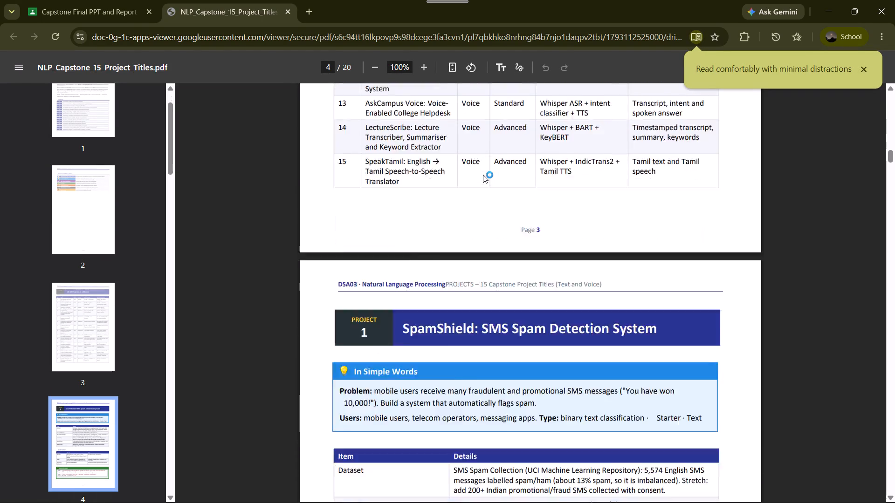
pyautogui.scroll(-4, 483, 175)
pyautogui.scroll(1, 482, 181)
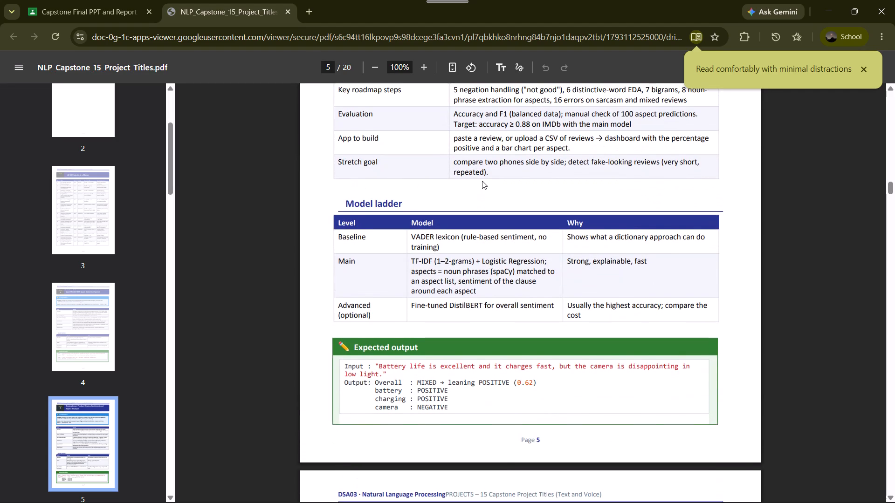
pyautogui.scroll(1, 482, 181)
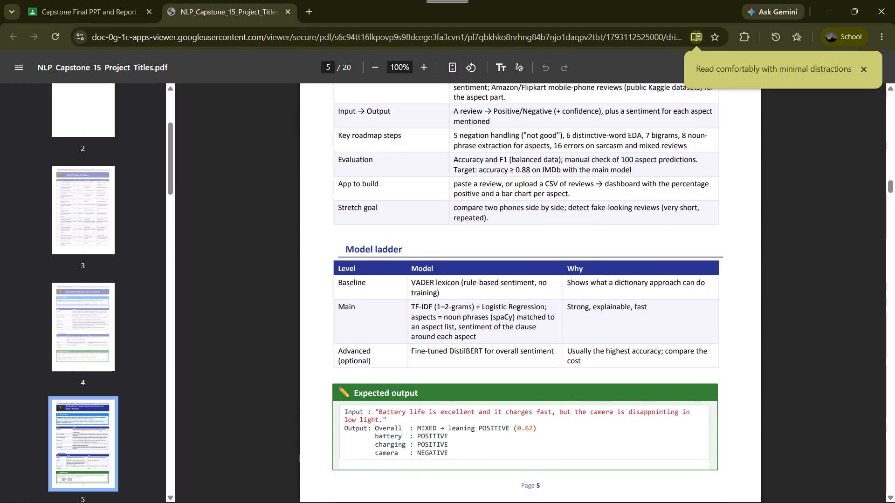
pyautogui.click(685, 145)
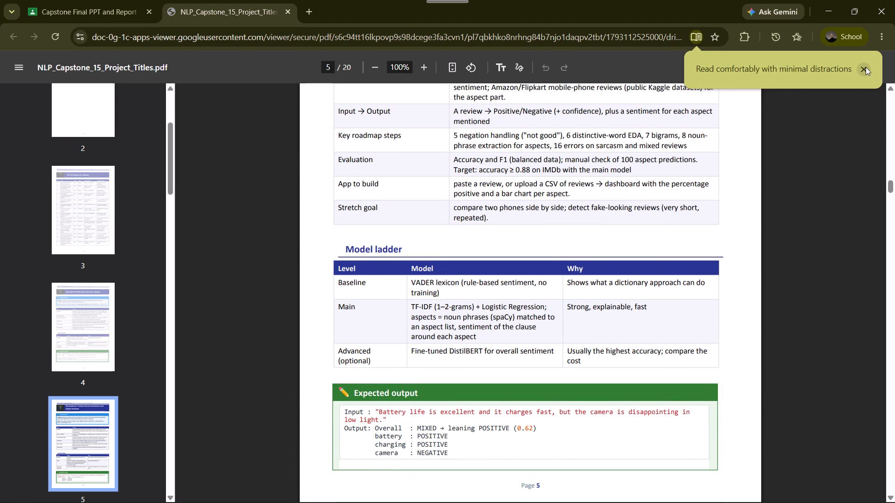
pyautogui.click(866, 67)
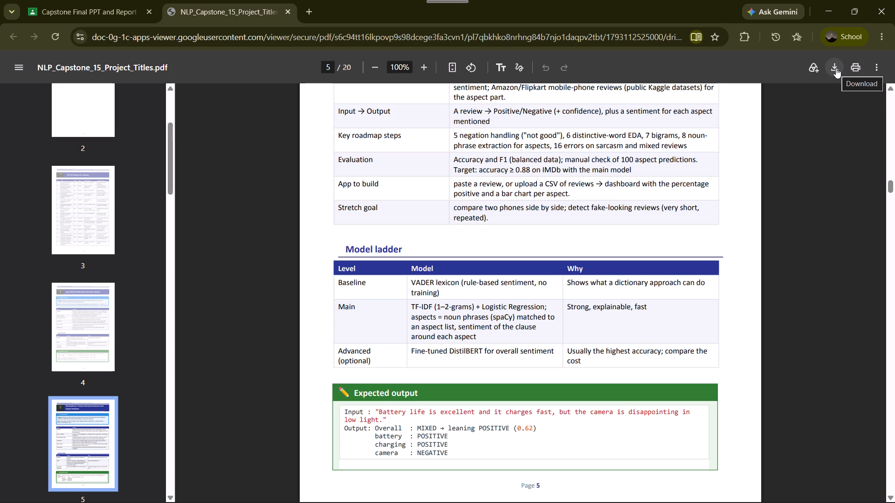
# Examine the Project 2 ReviewSense page, including its problem statement, dataset details, model ladder and expected output.
pyautogui.scroll(2, 580, 161)
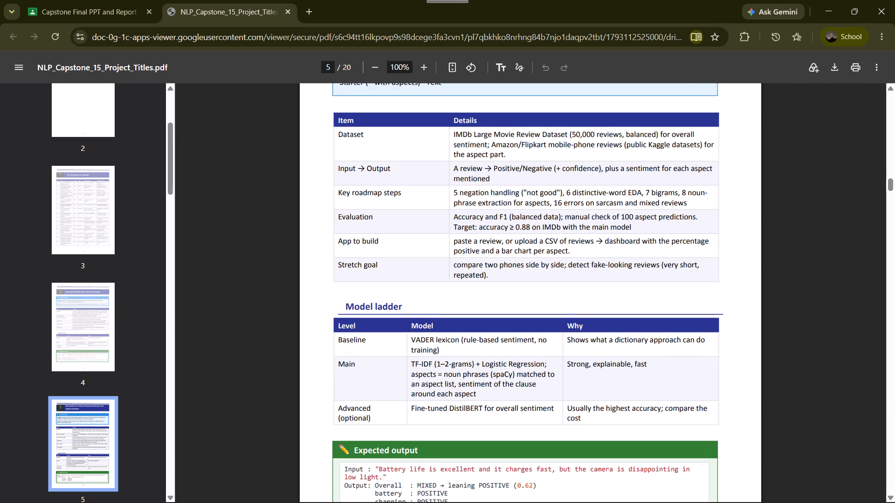
pyautogui.scroll(3, 580, 161)
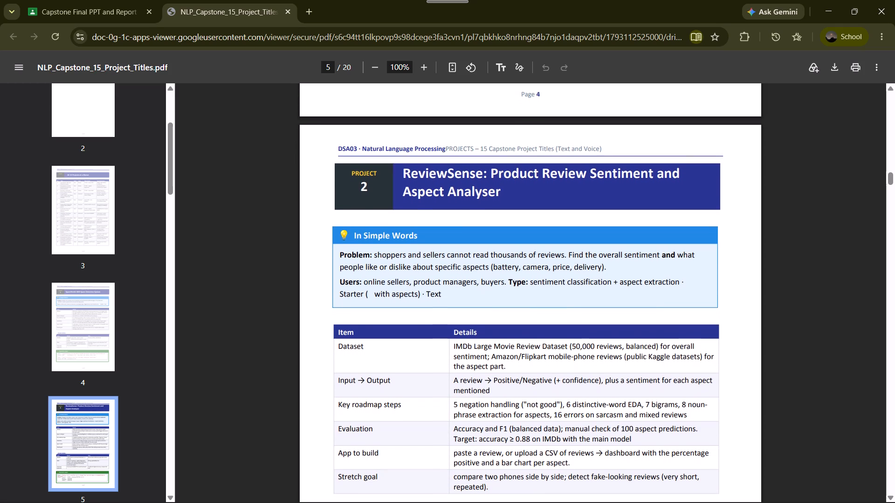
pyautogui.scroll(3, 580, 161)
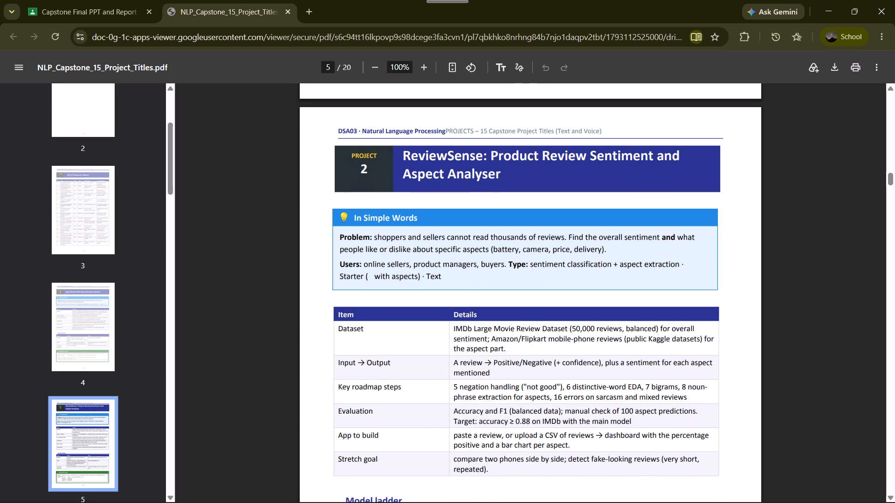
pyautogui.scroll(-1, 580, 161)
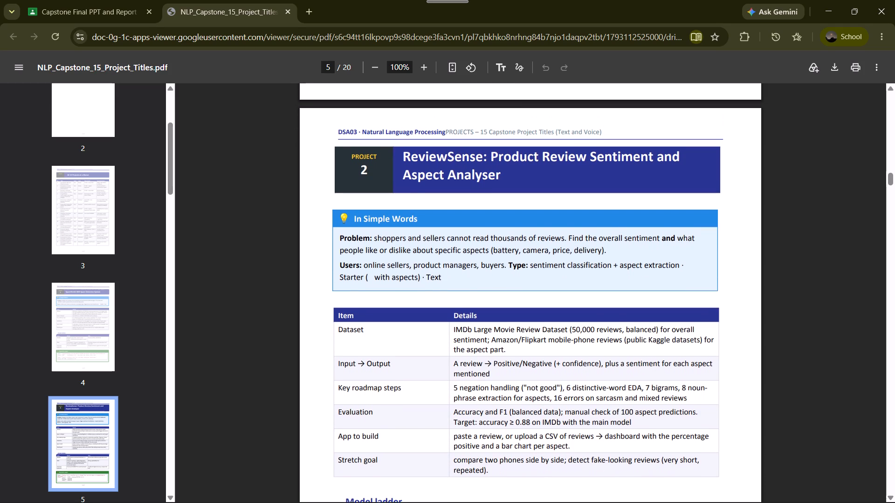
pyautogui.scroll(-1, 580, 161)
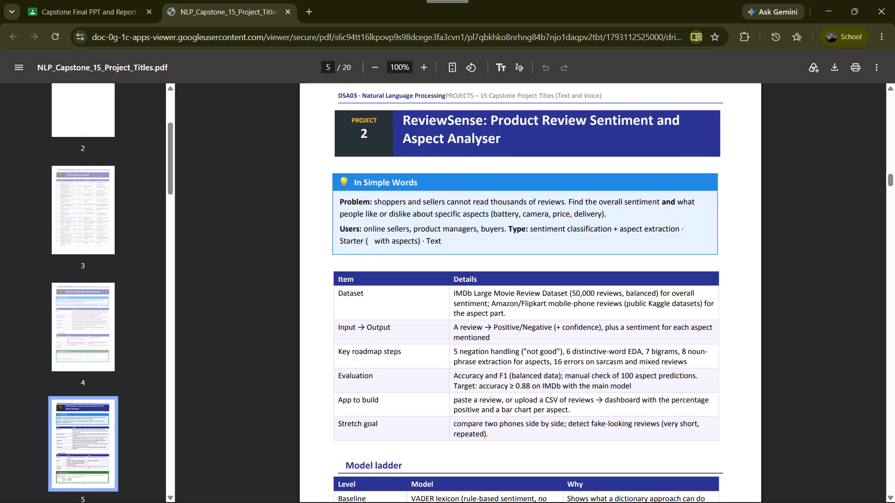
pyautogui.scroll(-4, 580, 161)
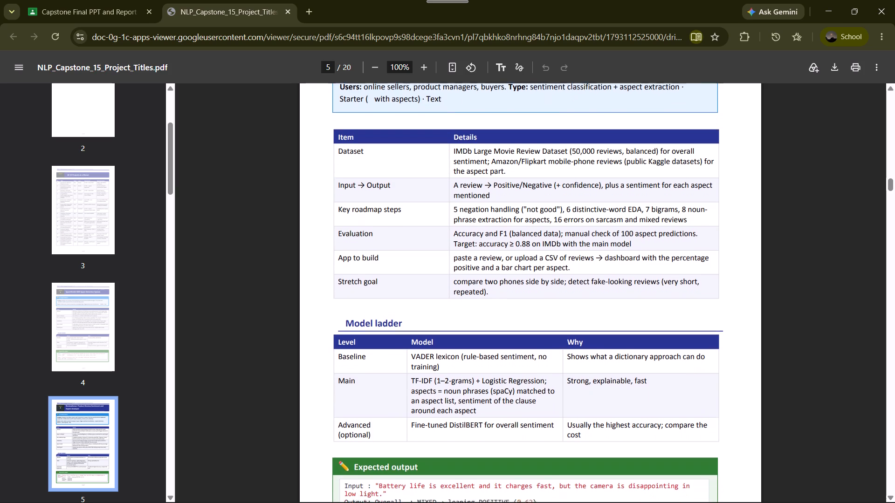
pyautogui.scroll(-2, 580, 161)
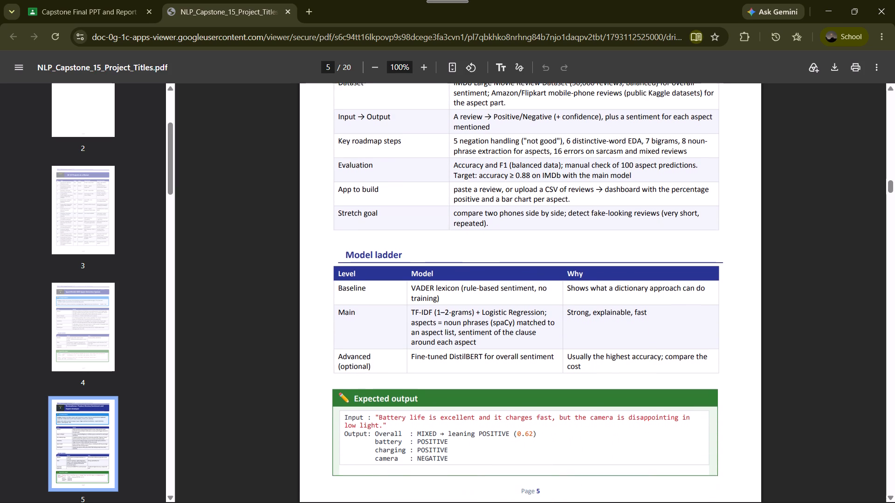
pyautogui.scroll(-1, 580, 161)
pyautogui.scroll(2, 580, 161)
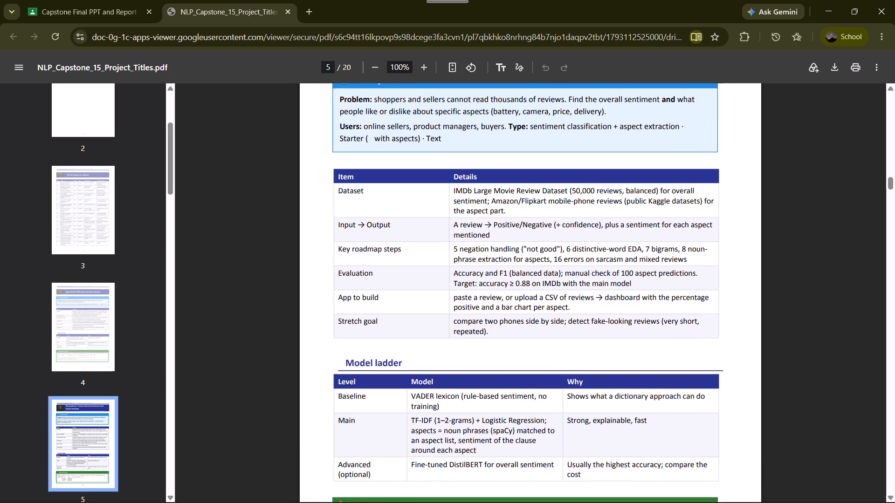
pyautogui.scroll(1, 580, 161)
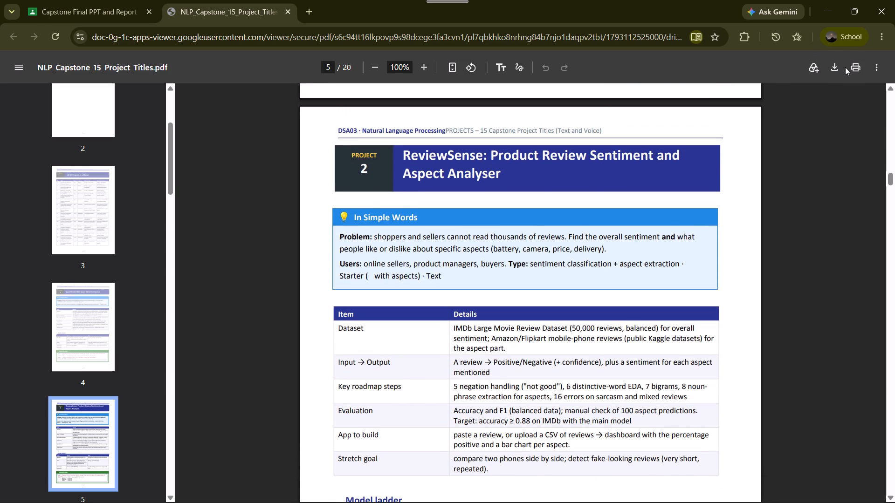
# Open the print preview of the project titles PDF, check the page-range choices and look through its opening pages.
pyautogui.click(855, 68)
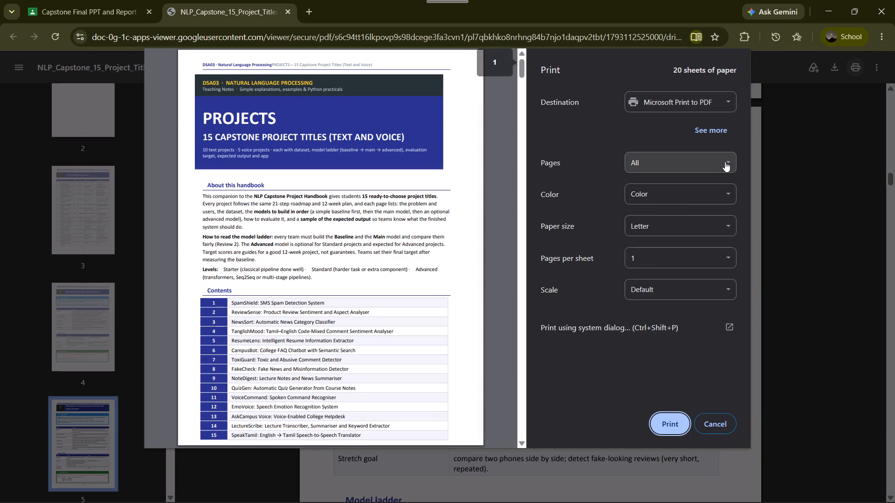
pyautogui.click(725, 162)
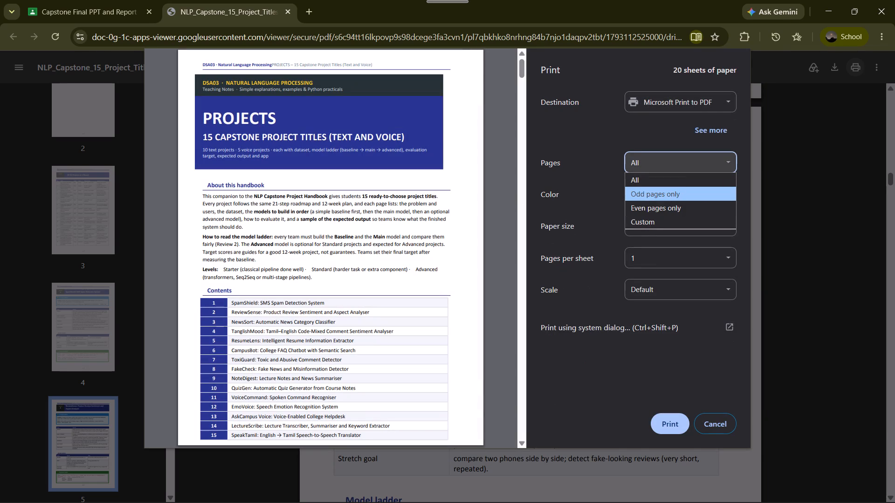
pyautogui.click(377, 224)
pyautogui.scroll(-3, 427, 212)
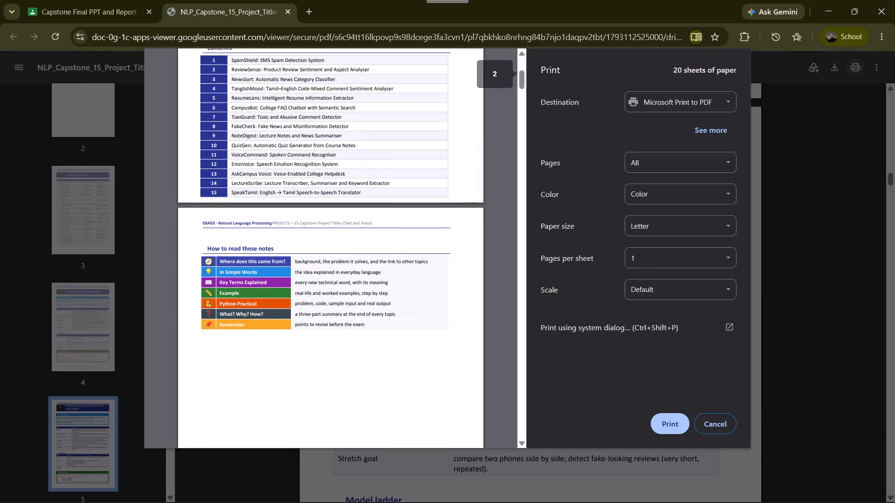
pyautogui.scroll(-7, 427, 212)
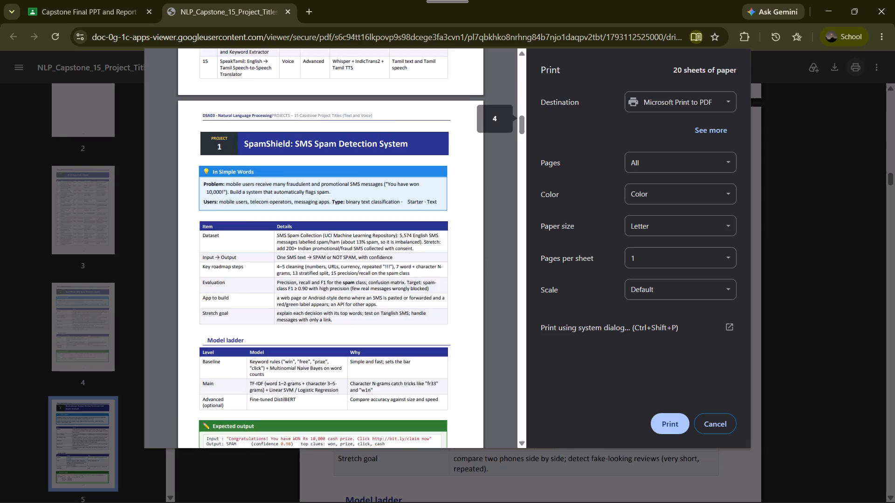
pyautogui.scroll(-3, 427, 212)
# Capture a screen snip of the Project 1 SpamShield page in the print preview, from its title banner through the expected output.
pyautogui.scroll(1, 427, 212)
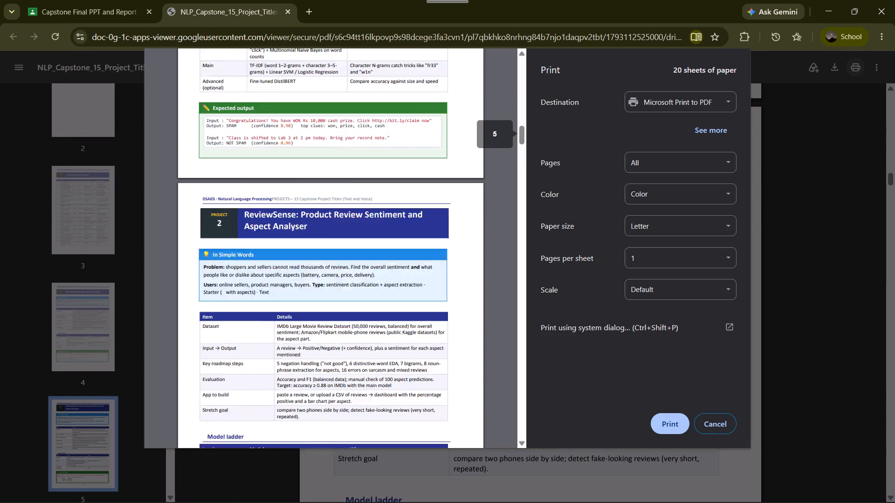
pyautogui.scroll(2, 427, 212)
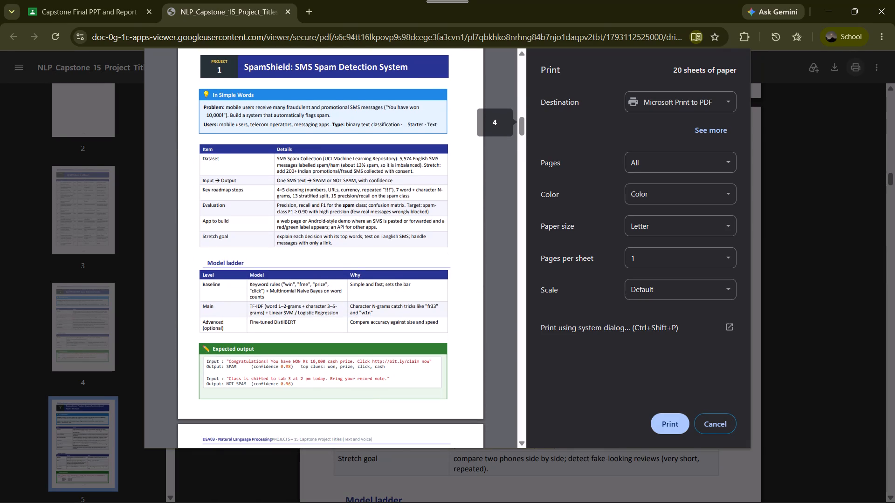
pyautogui.scroll(1, 427, 212)
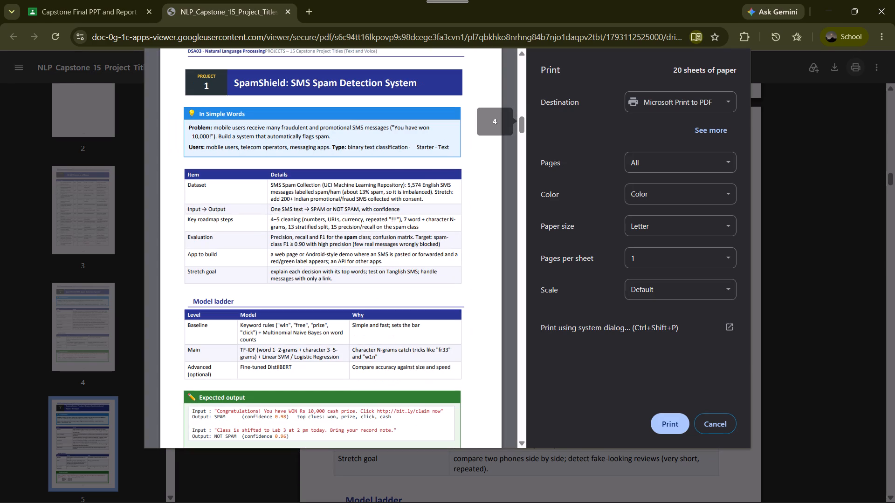
pyautogui.scroll(-1, 392, 163)
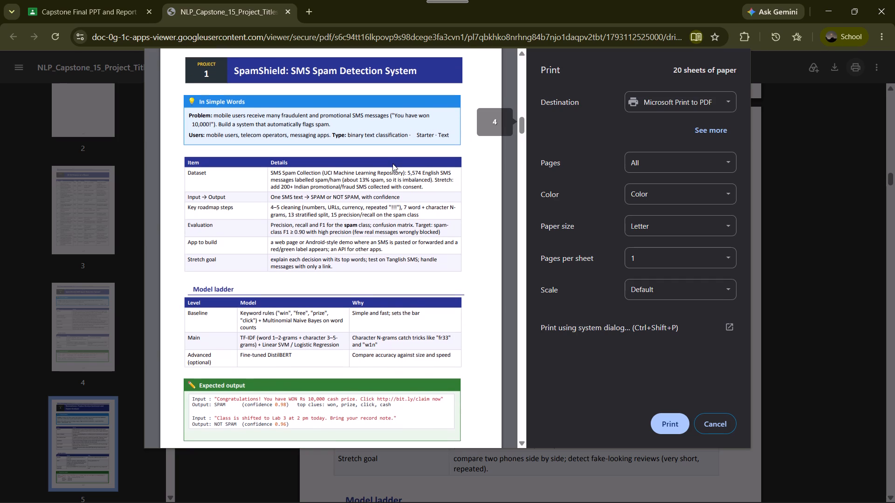
pyautogui.scroll(-2, 392, 163)
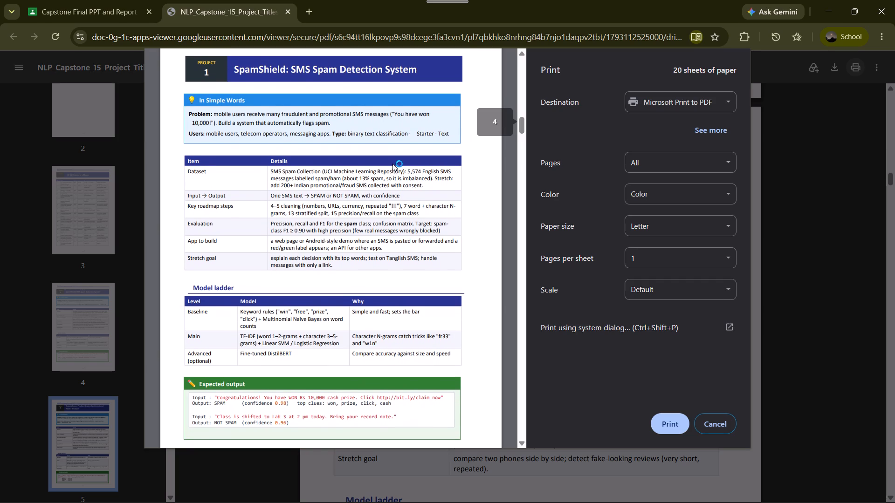
pyautogui.press('shift+super+s')
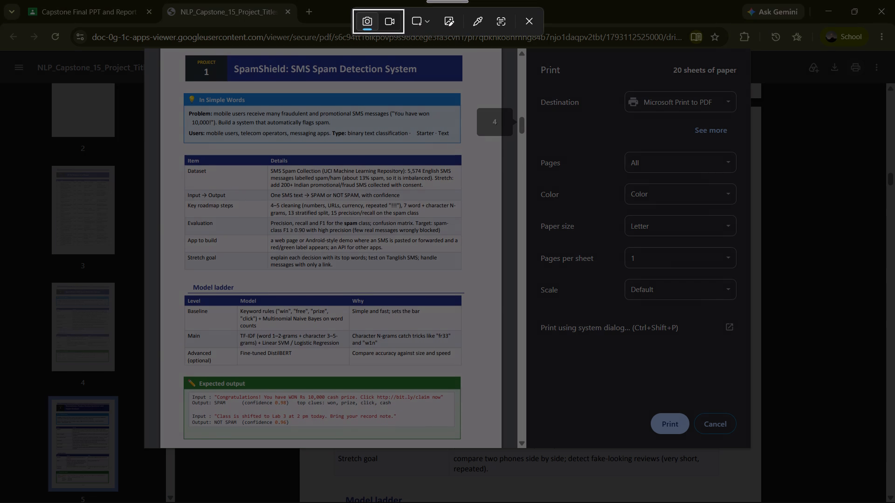
pyautogui.moveTo(172, 51); pyautogui.dragTo(444, 300)
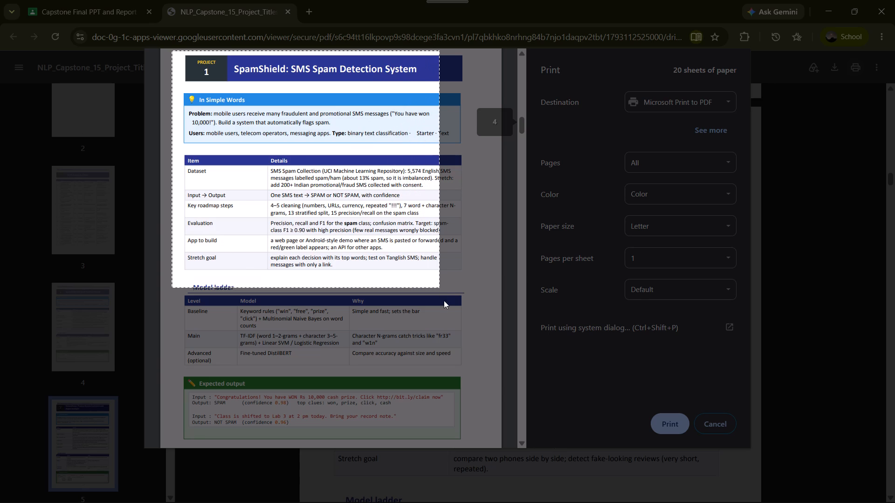
pyautogui.moveTo(444, 300); pyautogui.dragTo(510, 441)
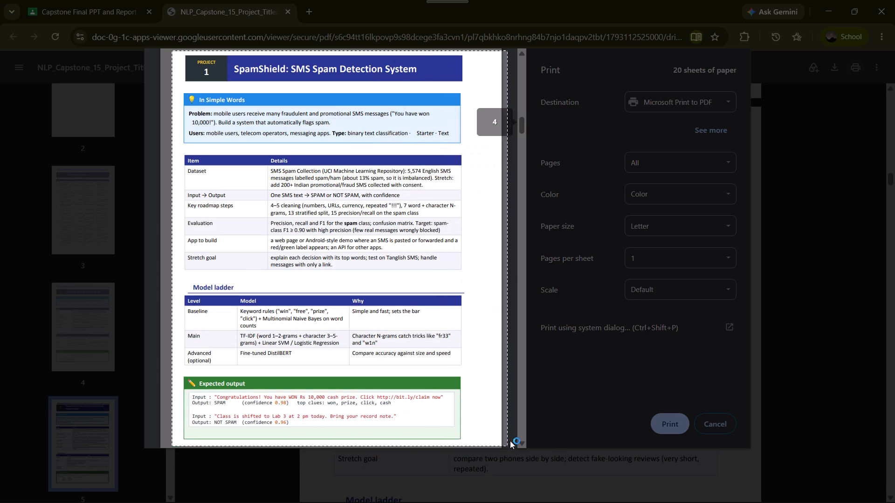
pyautogui.moveTo(510, 441); pyautogui.dragTo(481, 445)
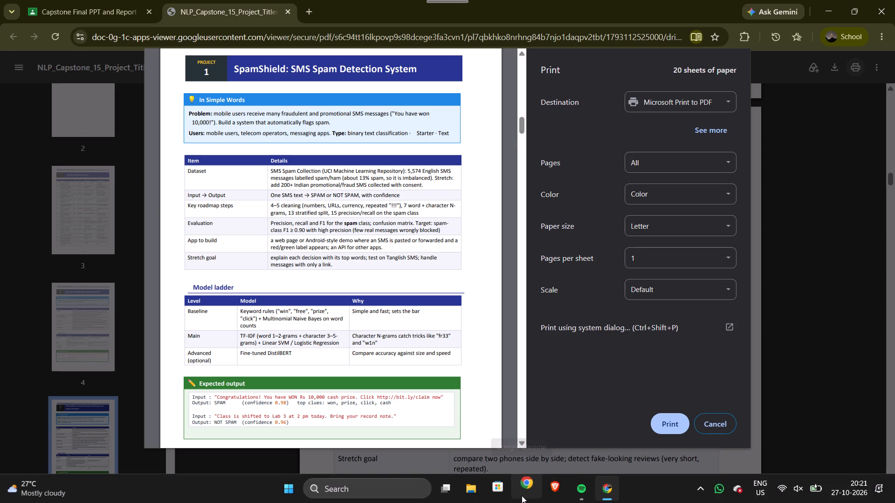
# Search the computer for "kur" and launch the Kuro app.
pyautogui.write('kur')
pyautogui.press('Return')
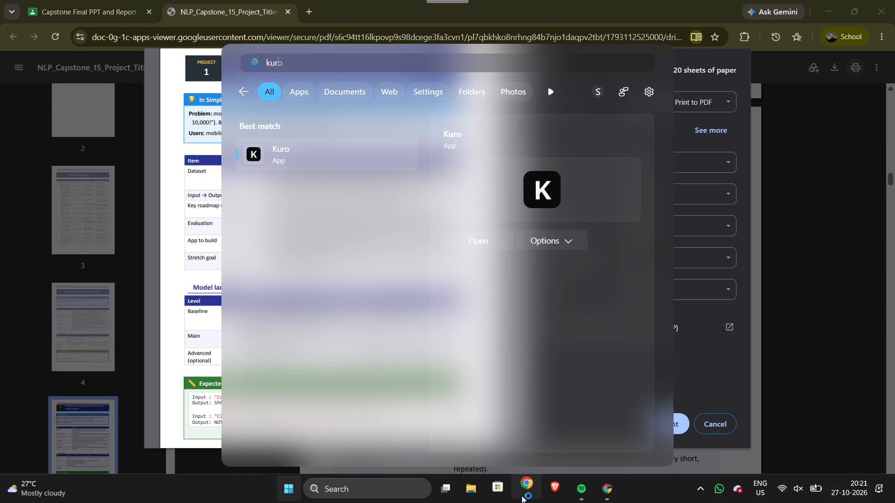
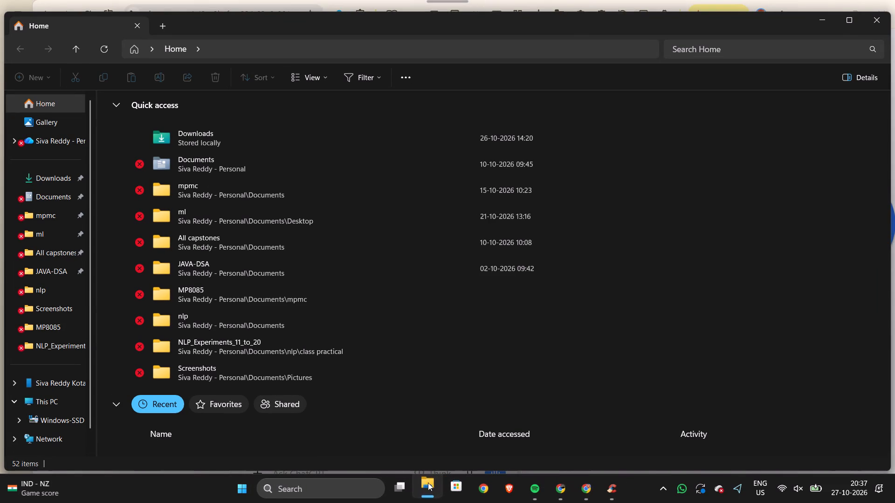
pyautogui.click(689, 48)
pyautogui.write('ppy')
pyautogui.press('BackSpace')
pyautogui.press('t')
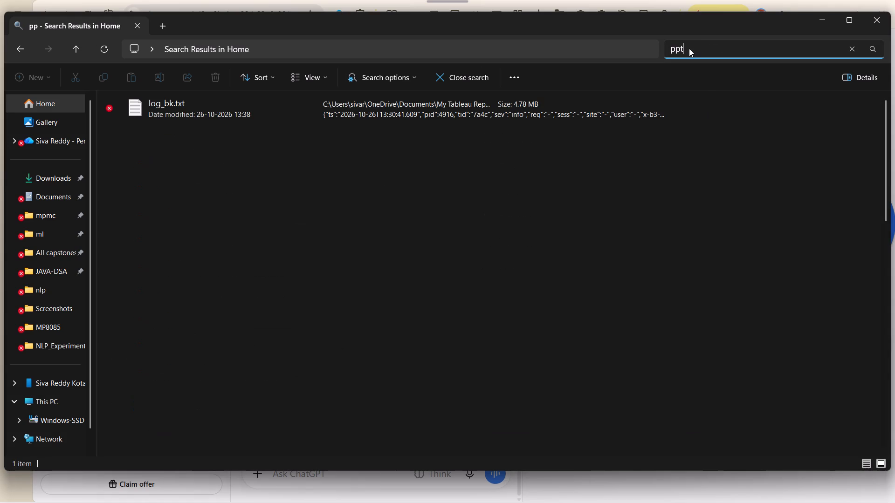
pyautogui.click(209, 102)
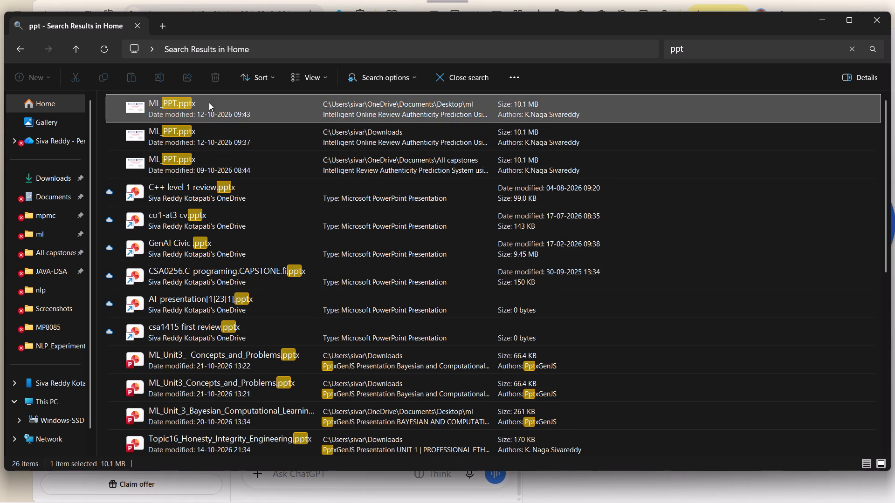
pyautogui.doubleClick(209, 102)
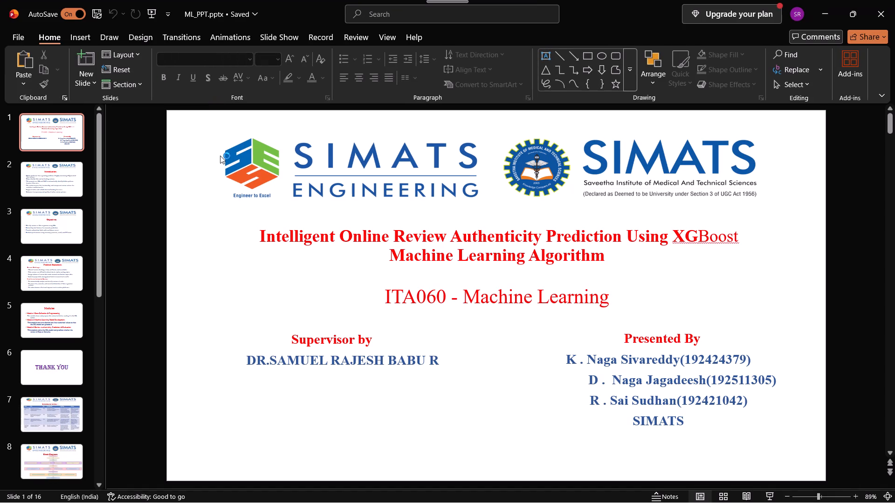
# Capture a rectangular screenshot of the title slide, covering the SIMATS logos, project title, supervisor and presenter details.
pyautogui.press('shift+super+s')
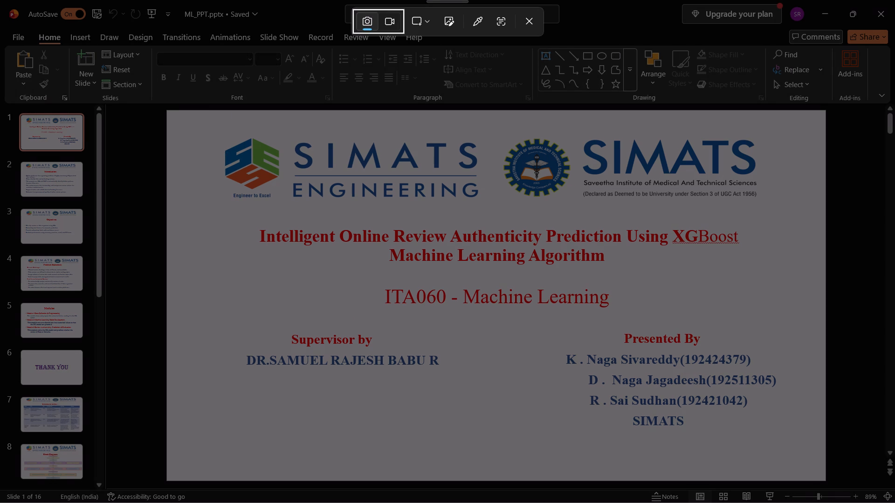
pyautogui.moveTo(165, 109); pyautogui.dragTo(632, 367)
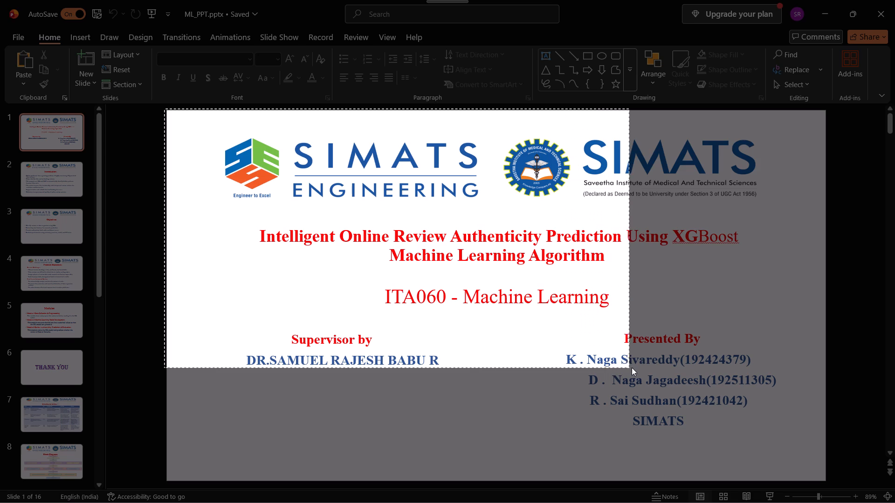
pyautogui.moveTo(632, 367); pyautogui.dragTo(778, 400)
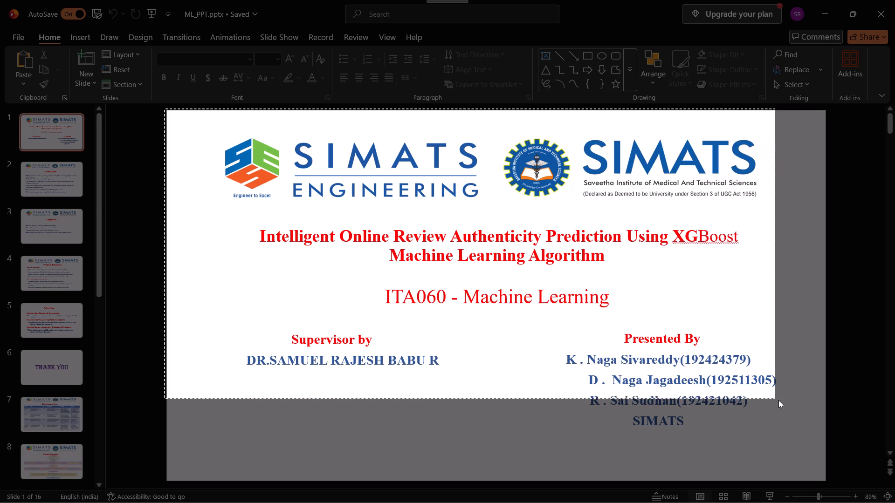
pyautogui.moveTo(778, 400); pyautogui.dragTo(800, 428)
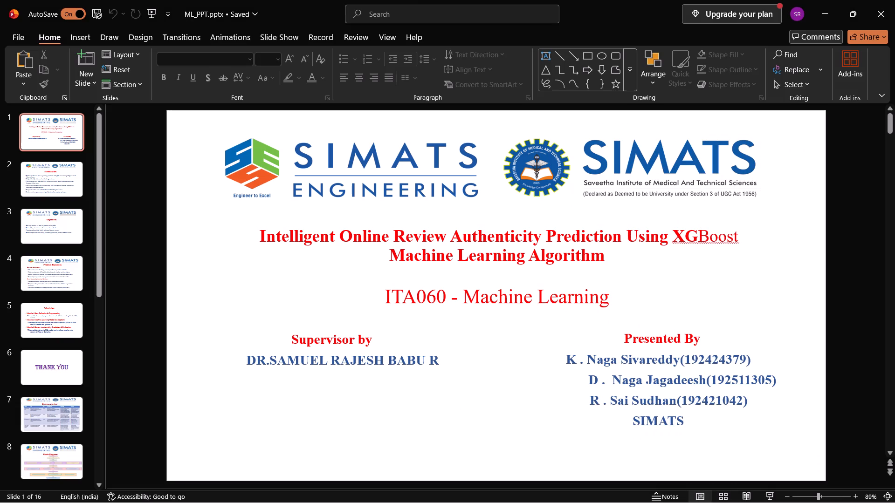
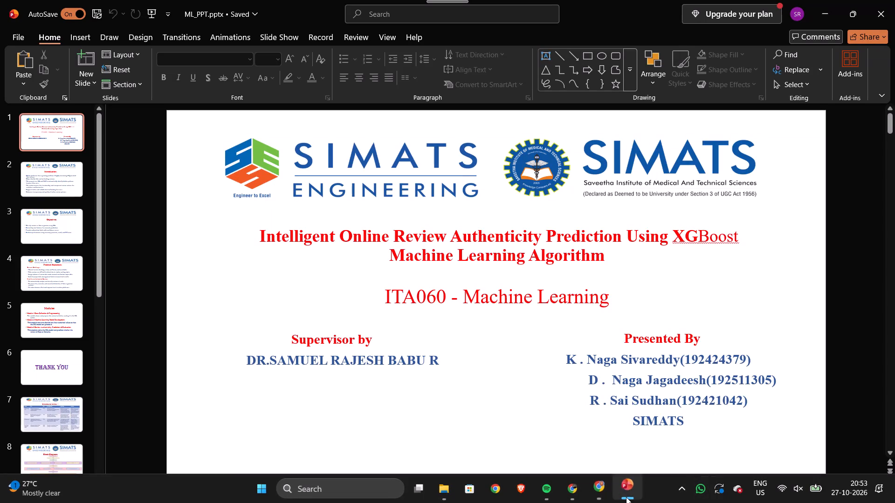
pyautogui.click(600, 493)
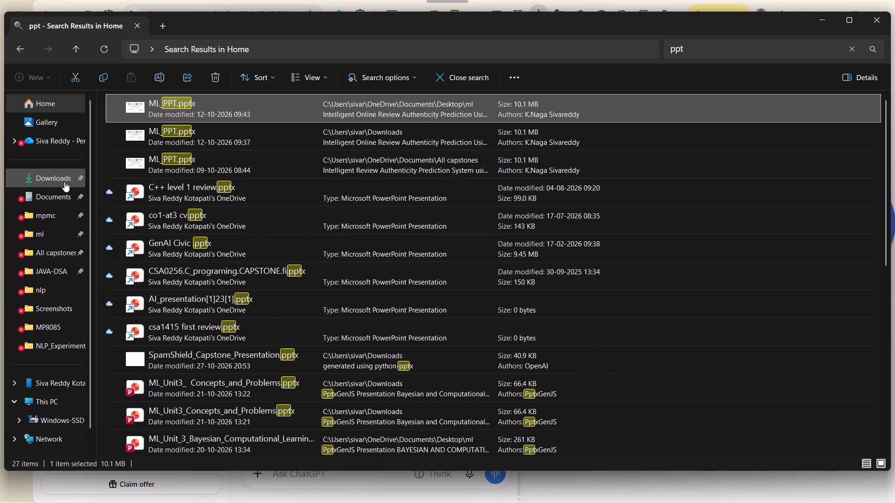
pyautogui.click(64, 182)
pyautogui.doubleClick(175, 129)
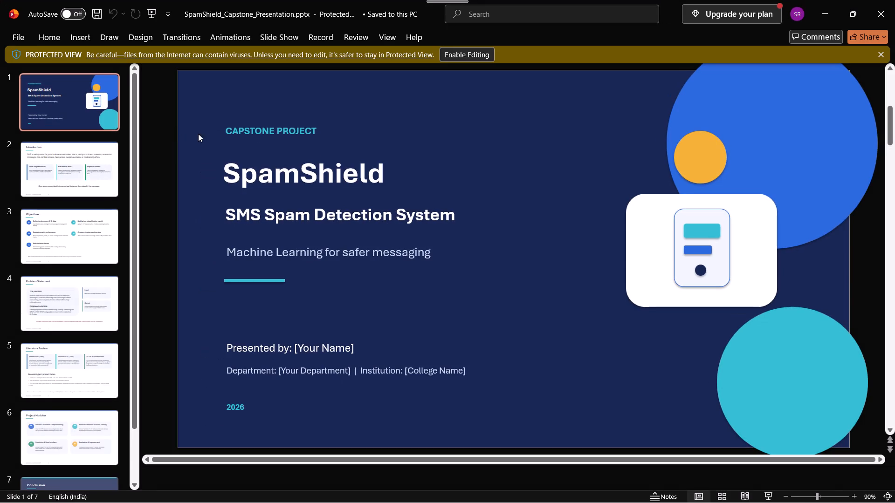
pyautogui.click(466, 56)
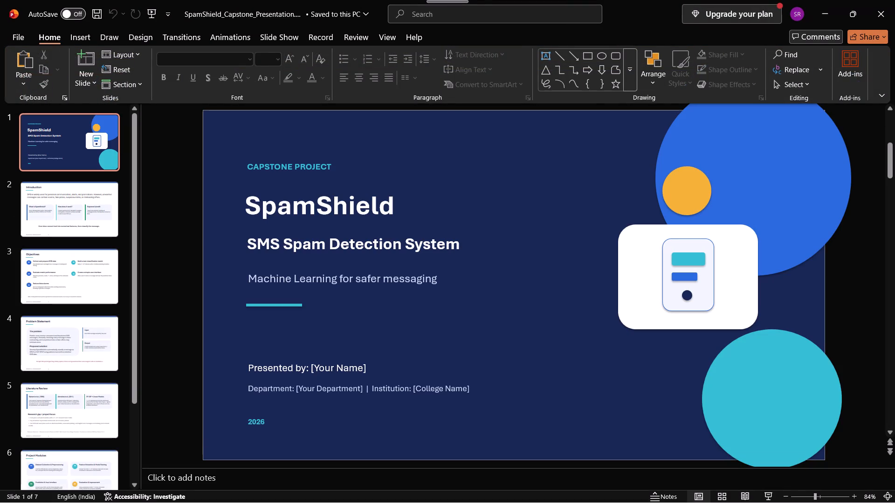
# Copy the title slide of ML_PPT.pptx and paste it after the first slide of SpamShield_Capstone_Presentation.pptx.
pyautogui.click(603, 497)
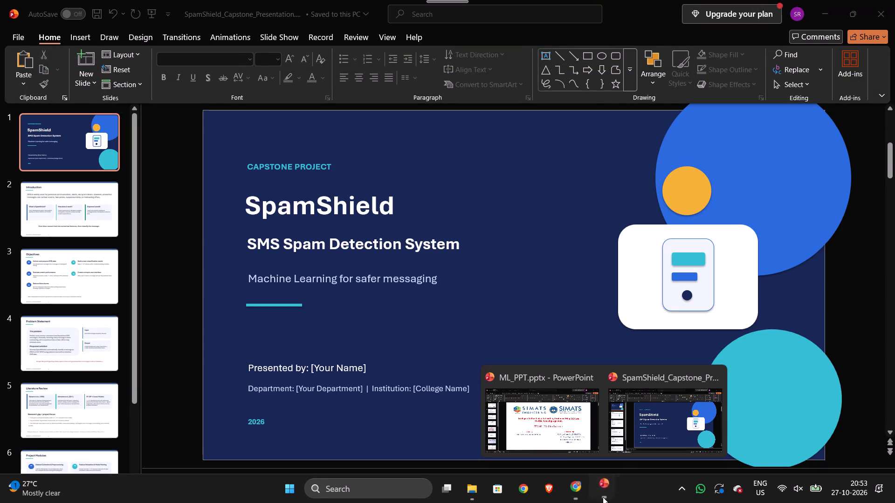
pyautogui.click(543, 433)
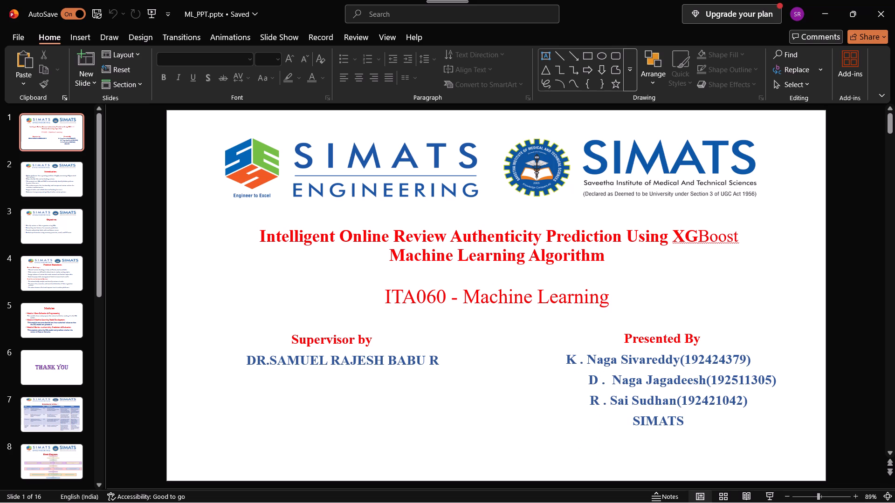
pyautogui.hotkey('ctrl', 'a')
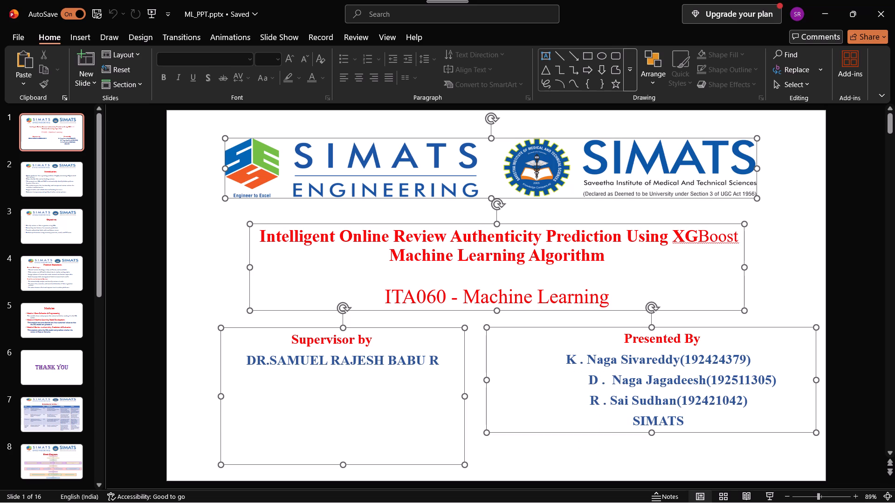
pyautogui.click(79, 133)
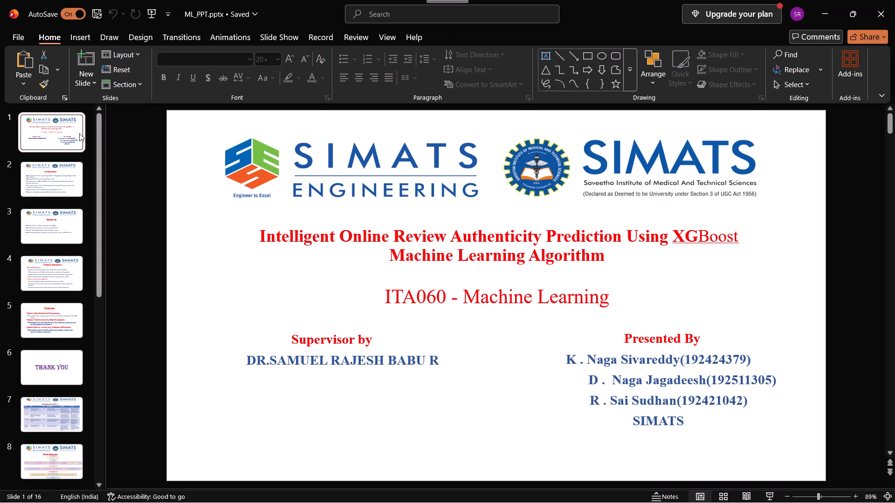
pyautogui.rightClick(79, 133)
pyautogui.click(127, 179)
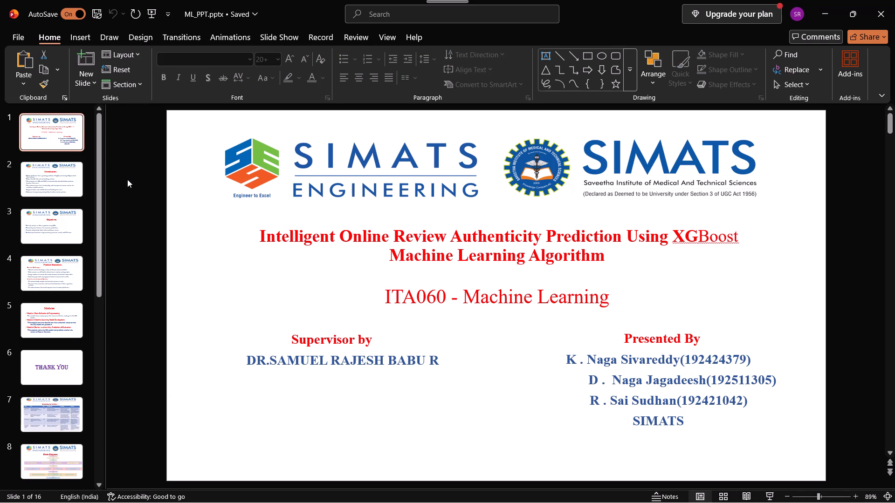
pyautogui.hotkey('alt', 'Tab')
pyautogui.click(88, 147)
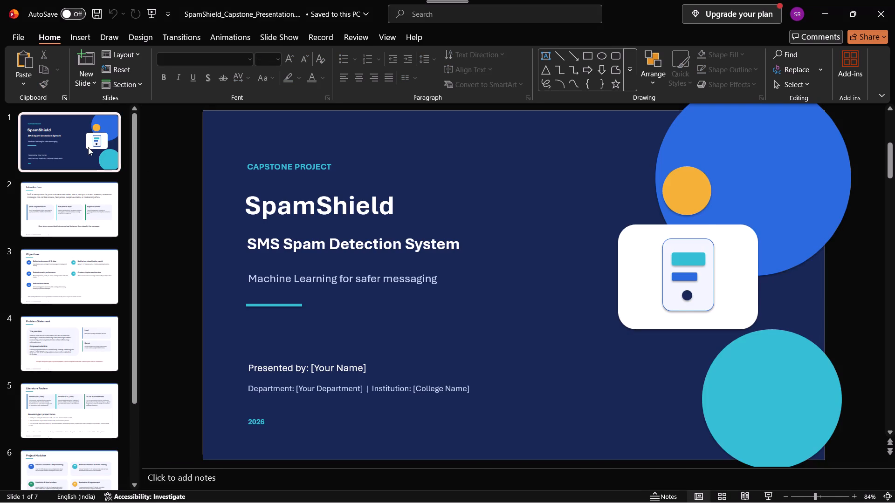
pyautogui.hotkey('ctrl', 'v')
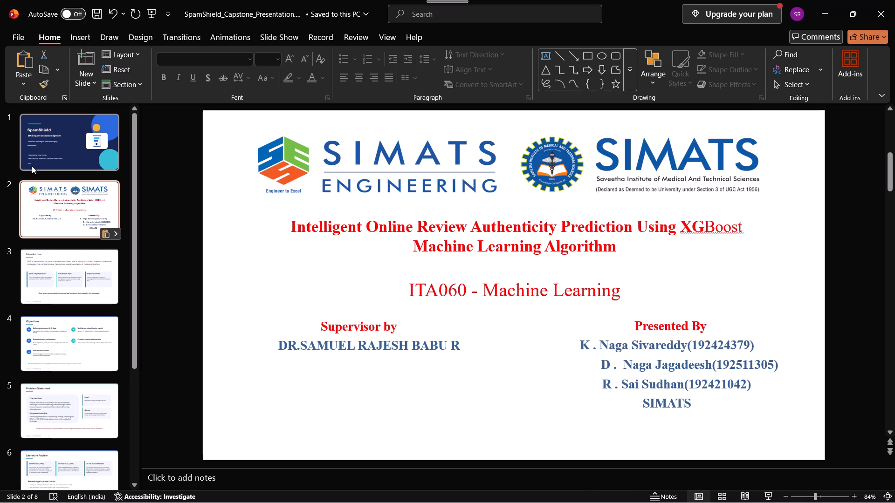
pyautogui.click(77, 151)
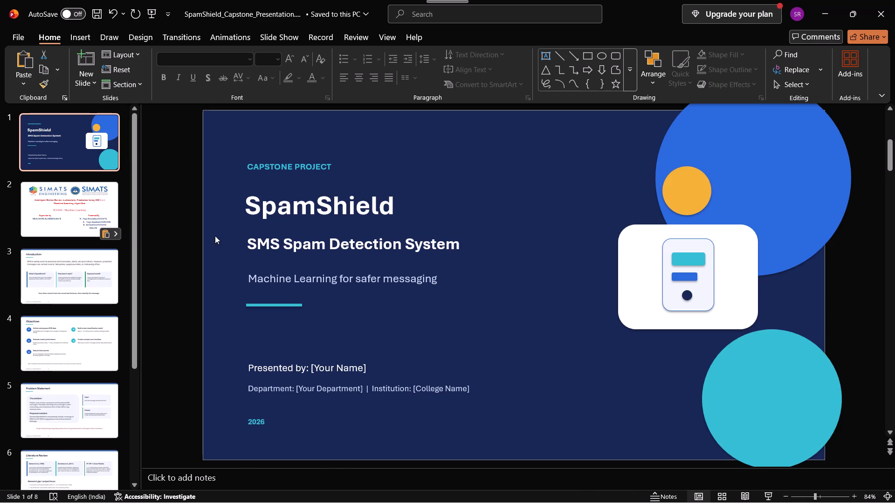
pyautogui.click(93, 218)
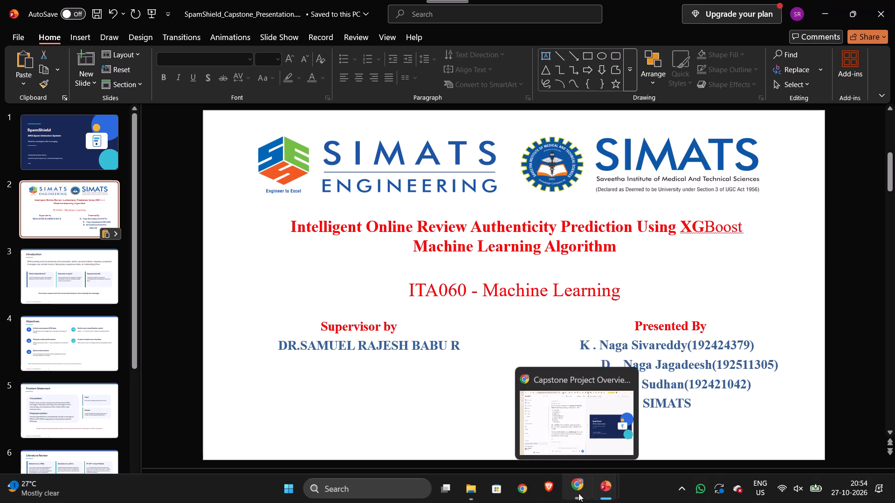
# Open a new Chrome window with the saveetha.com profile.
pyautogui.click(526, 486)
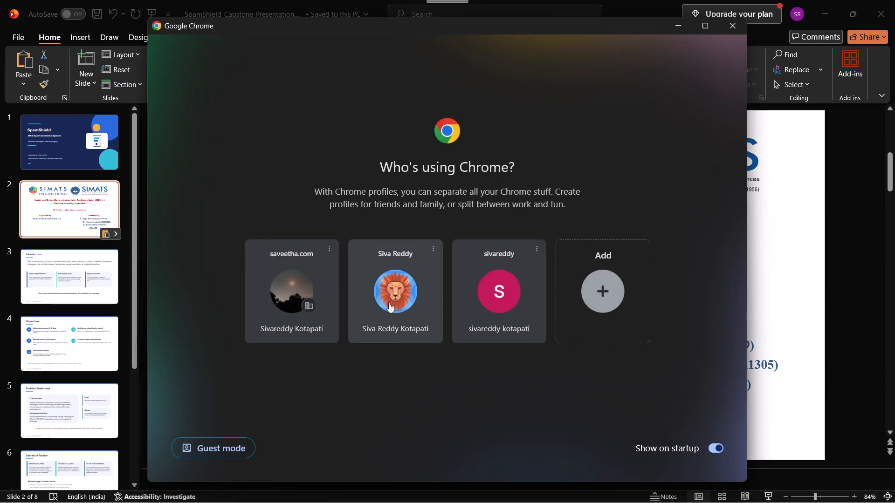
pyautogui.click(335, 282)
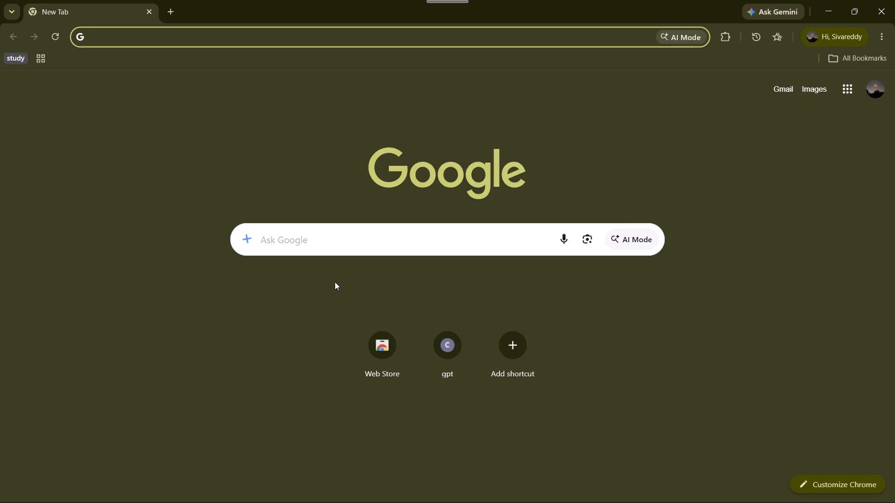
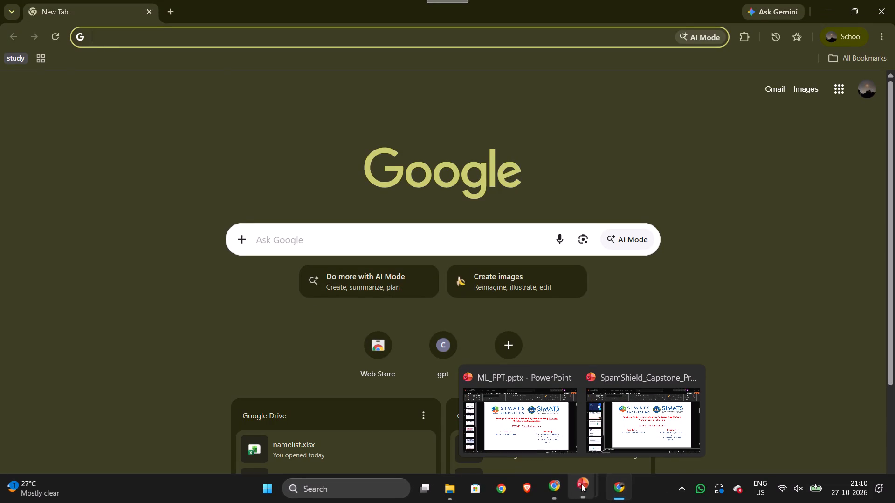
# Open the Capstone Final PPT and Report assignment in the DSA0304 - Natural Language Processing class in Google Classroom.
pyautogui.click(626, 441)
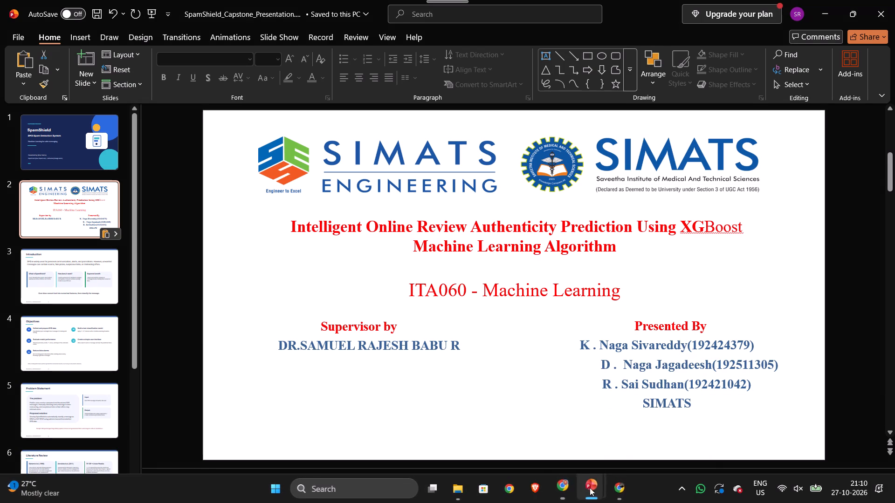
pyautogui.click(617, 494)
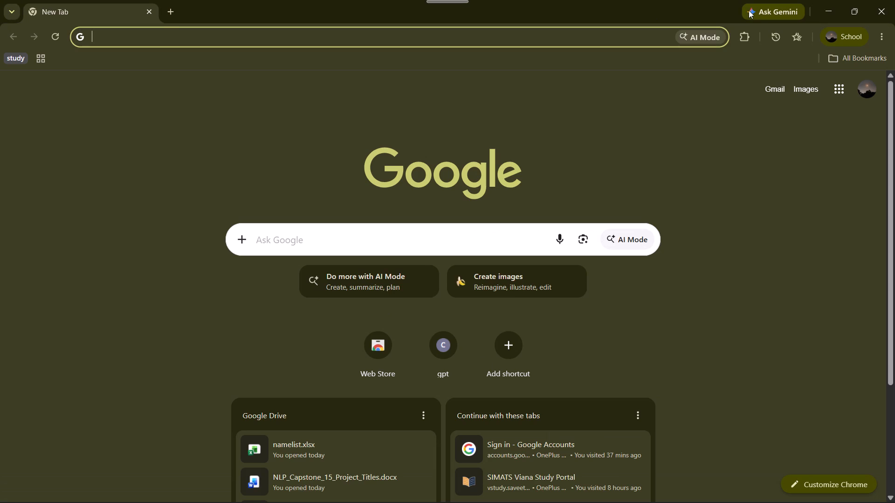
pyautogui.click(840, 86)
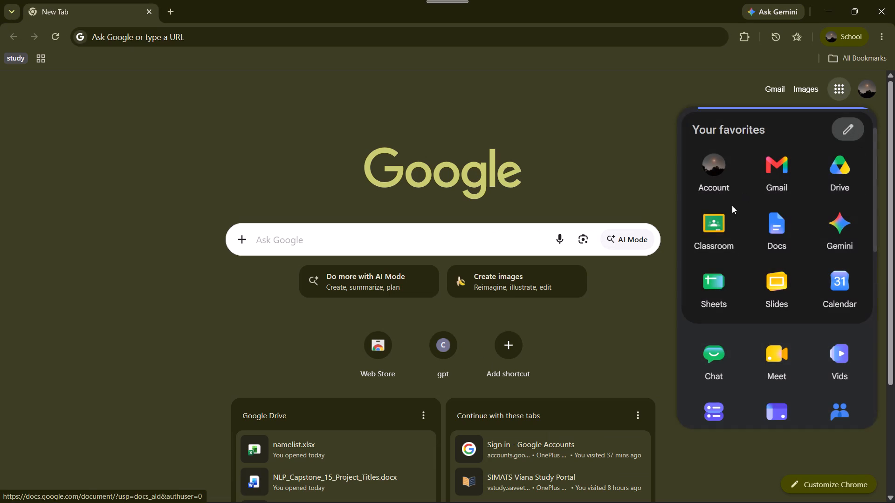
pyautogui.click(713, 220)
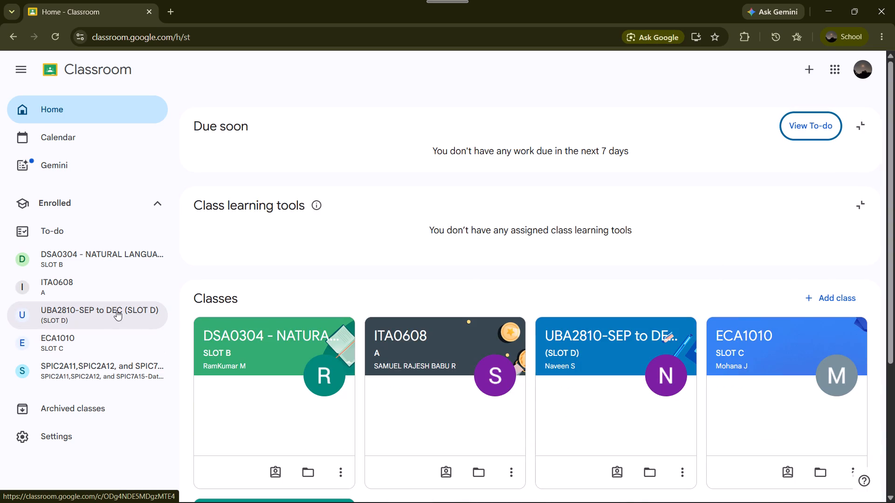
pyautogui.click(117, 310)
pyautogui.click(110, 285)
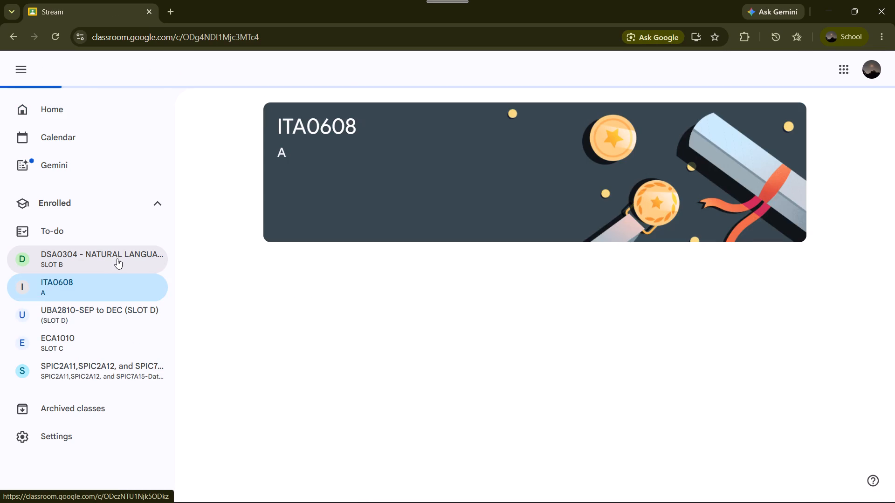
pyautogui.click(117, 258)
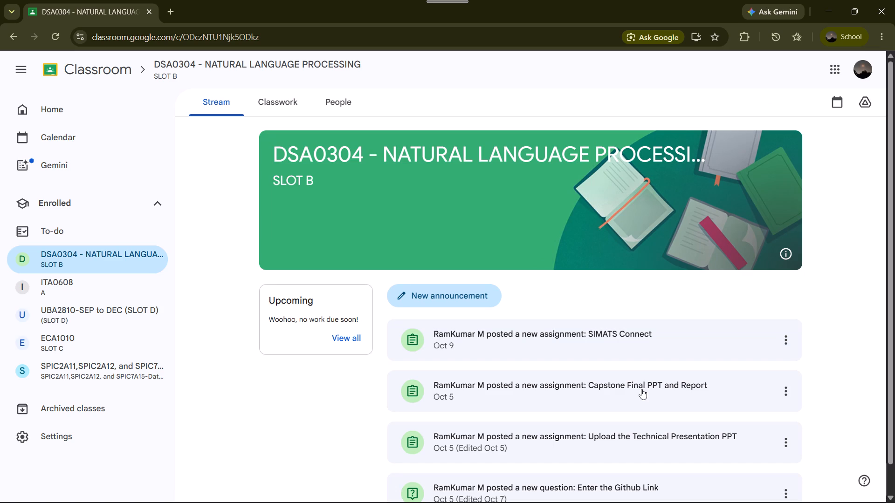
pyautogui.click(641, 389)
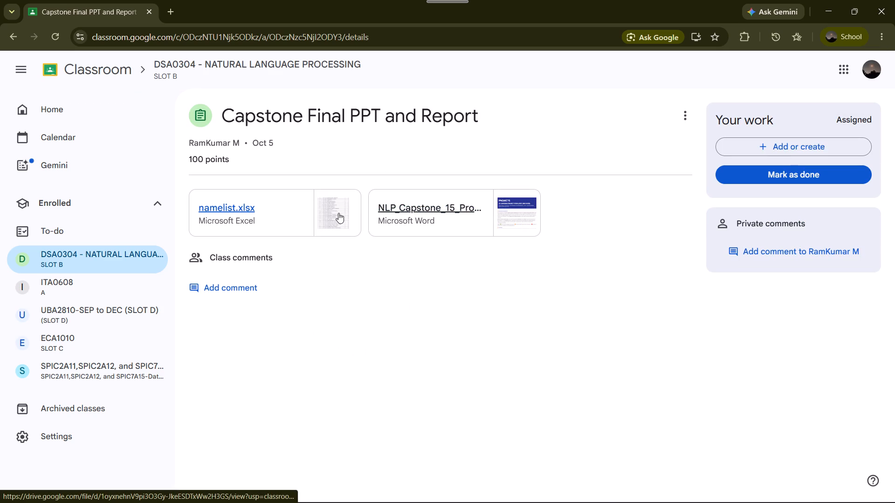
# Examine the student group list in the assignment's namelist.xlsx attachment and close it.
pyautogui.click(338, 213)
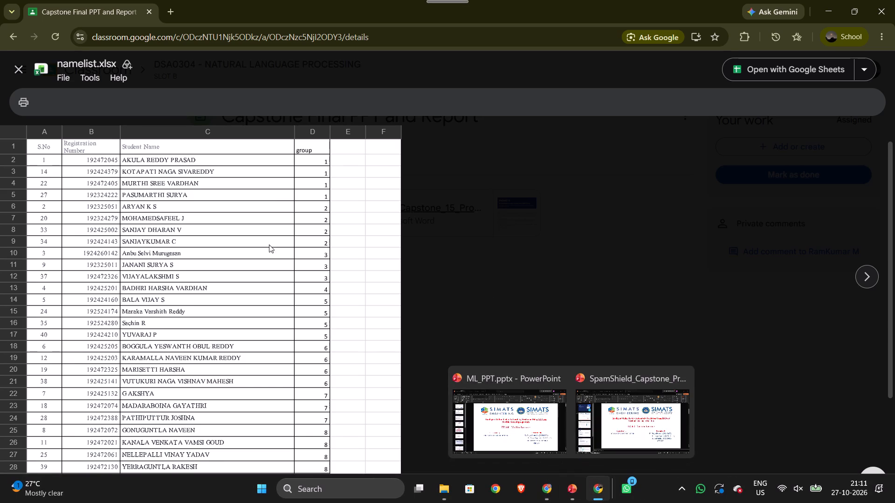
pyautogui.click(16, 72)
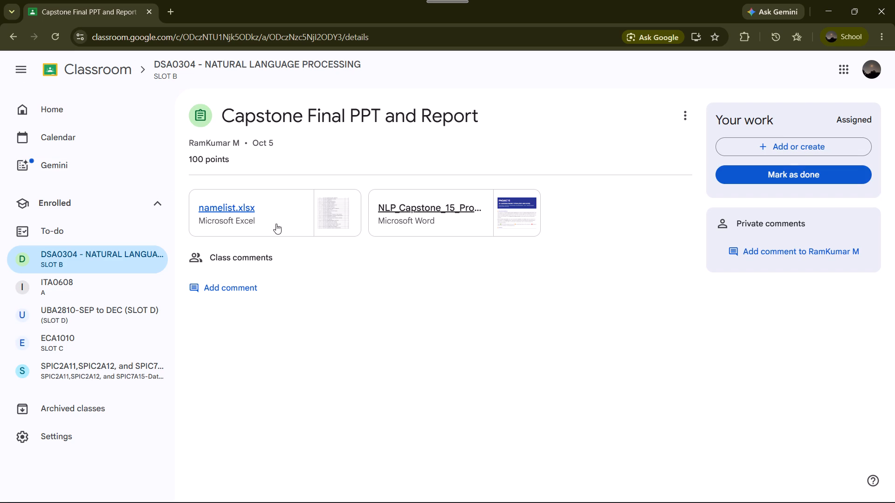
# Open the NLP_Capstone_15_Project_Titles.docx attachment and select the Project 1 title, "SpamShield: SMS Spam Detection System".
pyautogui.click(504, 218)
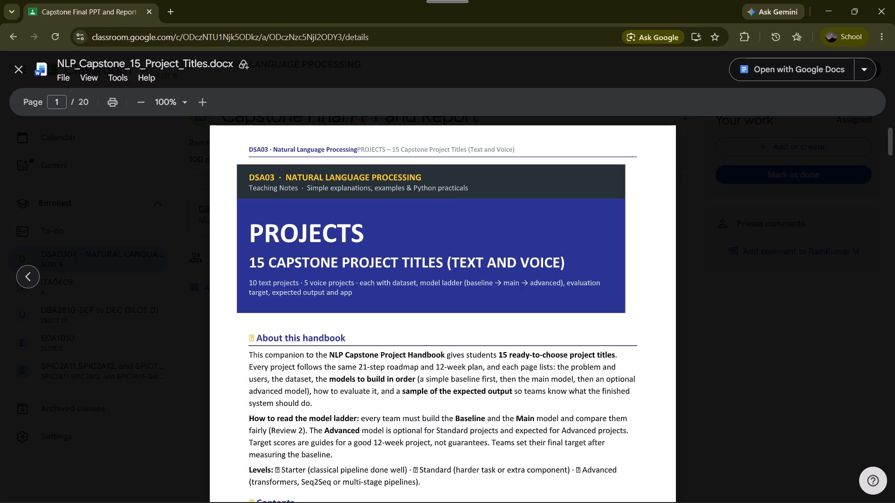
pyautogui.scroll(-9, 311, 296)
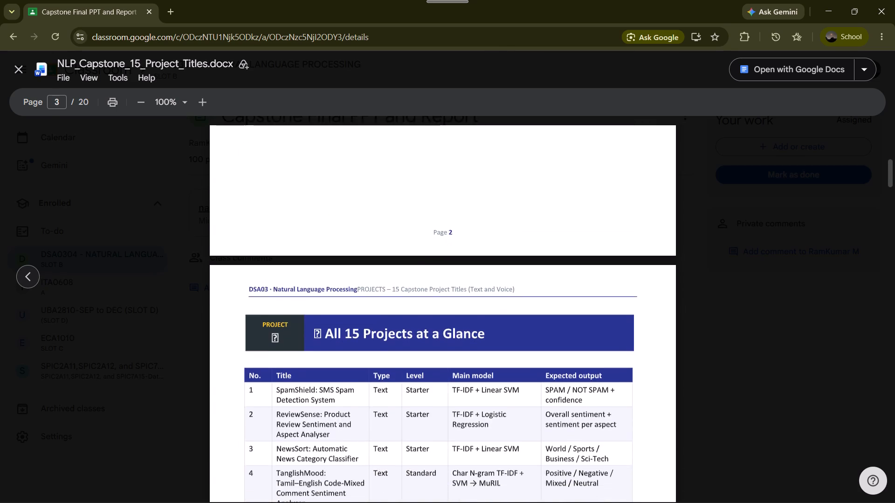
pyautogui.scroll(-3, 311, 296)
pyautogui.hscroll(1, 311, 296)
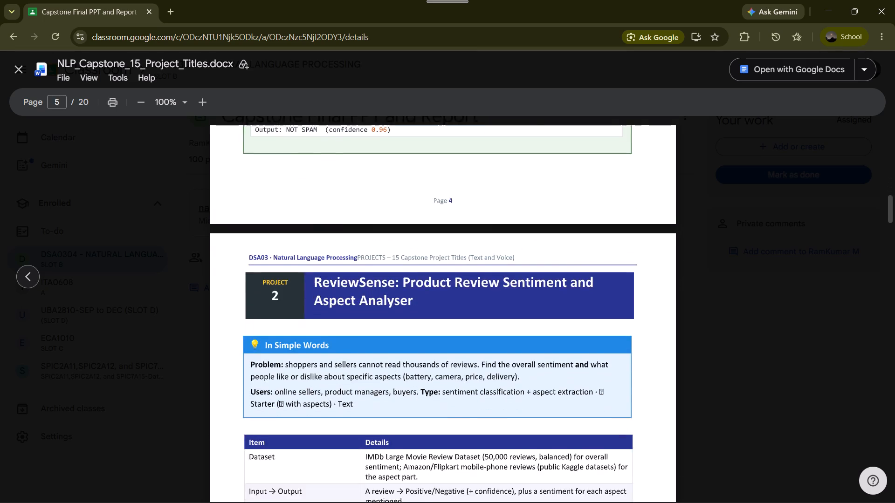
pyautogui.hscroll(1, 311, 296)
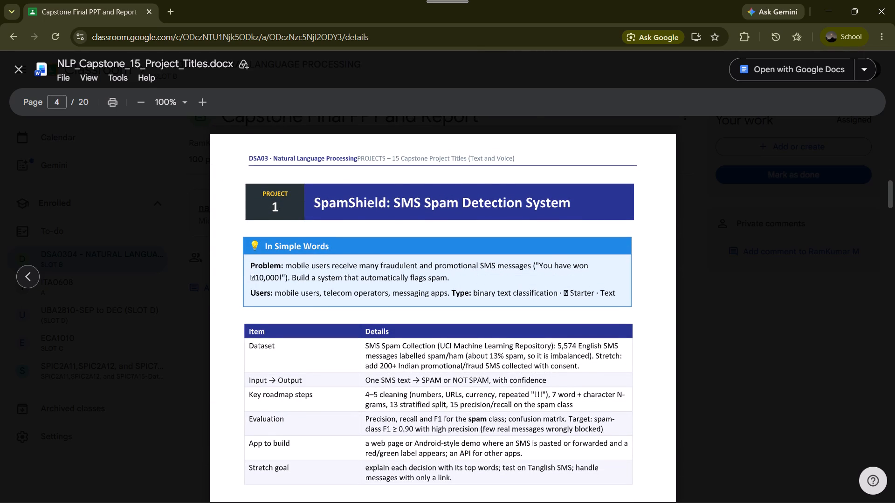
pyautogui.moveTo(310, 201); pyautogui.dragTo(545, 187)
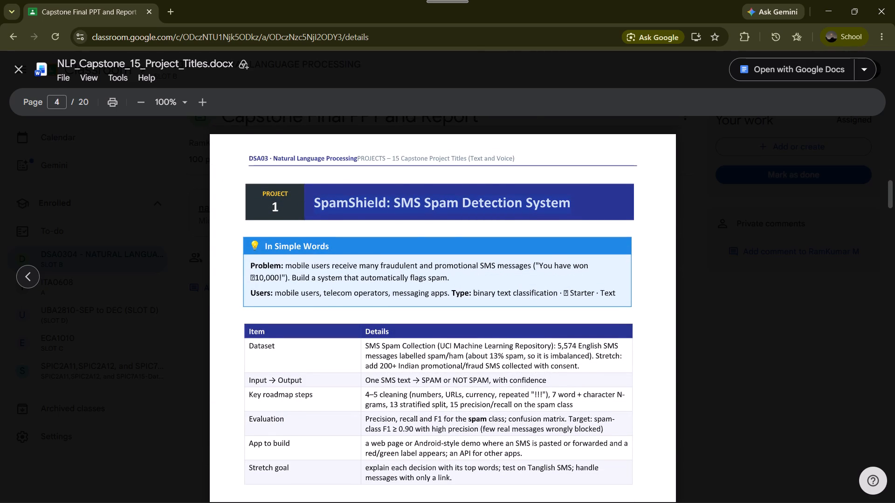
pyautogui.moveTo(545, 187); pyautogui.dragTo(547, 231)
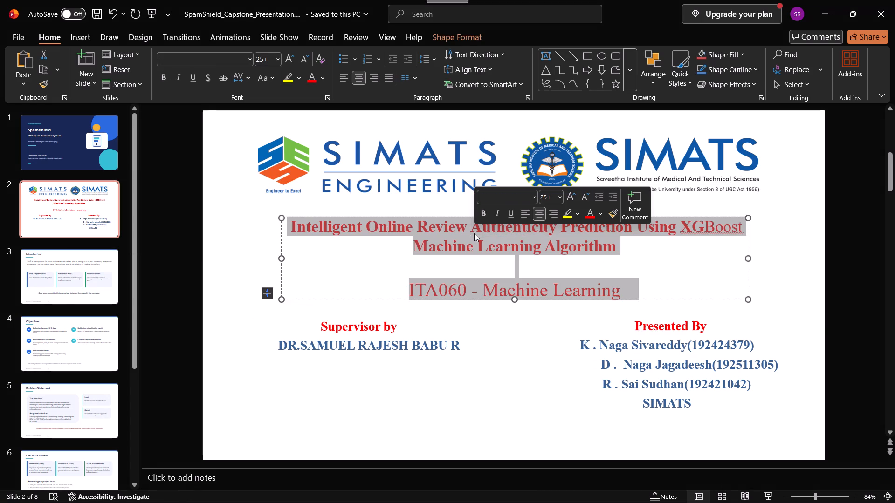
pyautogui.click(474, 233)
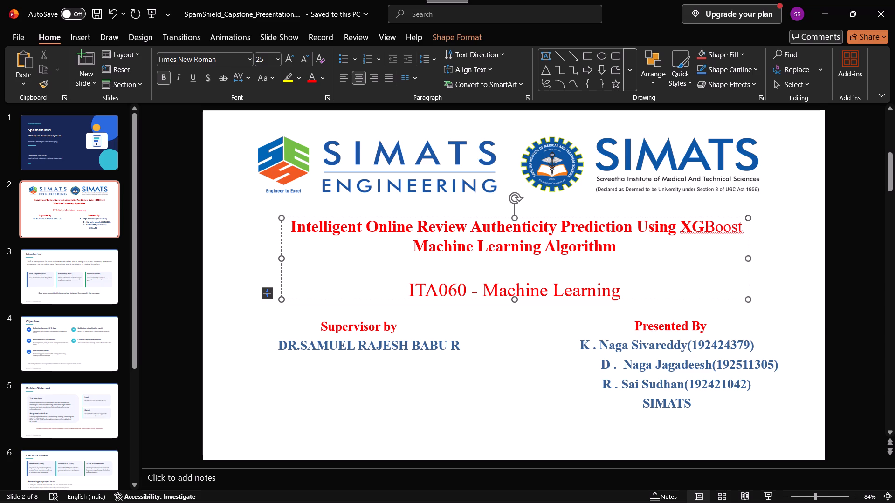
pyautogui.moveTo(291, 228); pyautogui.dragTo(642, 245)
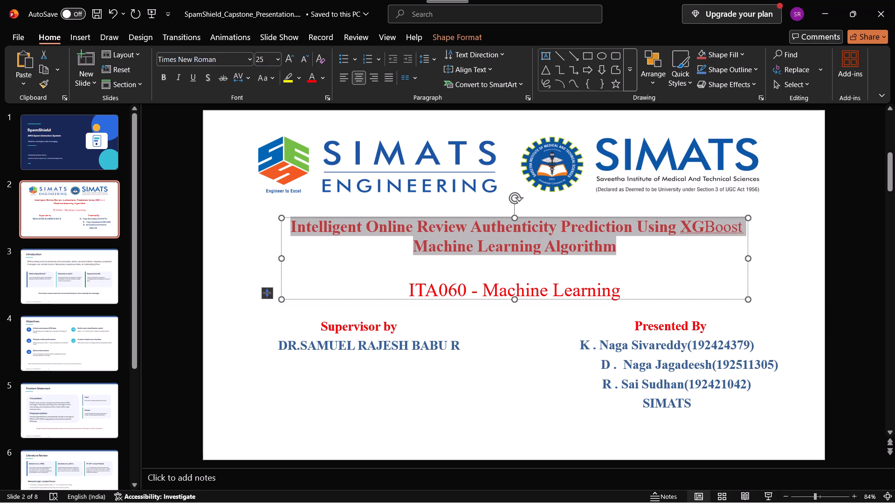
pyautogui.moveTo(642, 245); pyautogui.dragTo(649, 245)
pyautogui.hotkey('ctrl', 'v')
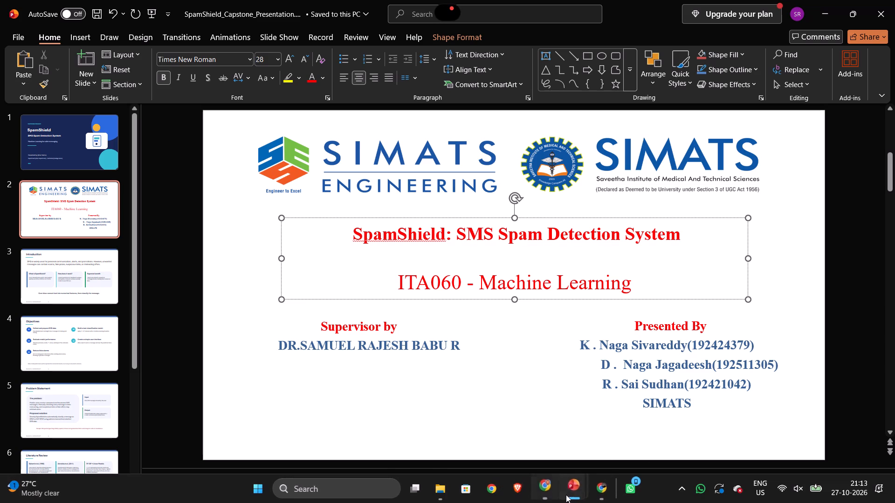
# Switch to Classroom in Chrome and close the NLP_Capstone_15_Project_Titles.docx attachment to view the assignment's course code.
pyautogui.click(599, 487)
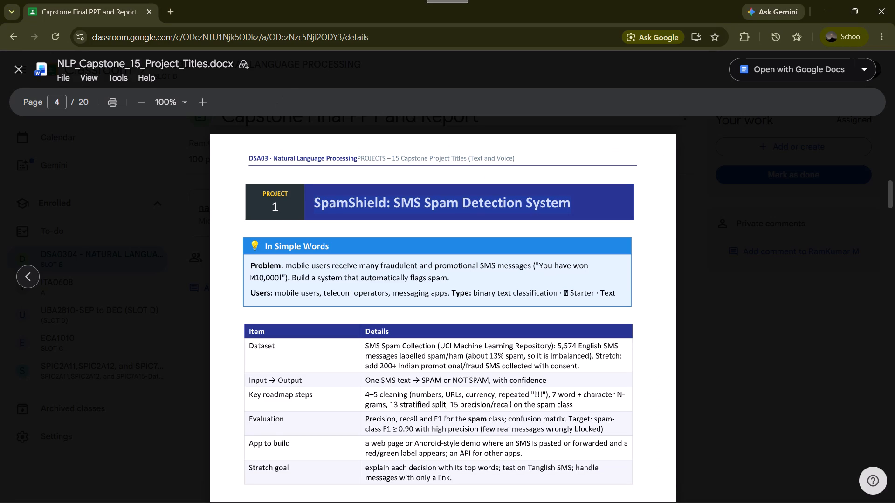
pyautogui.click(17, 63)
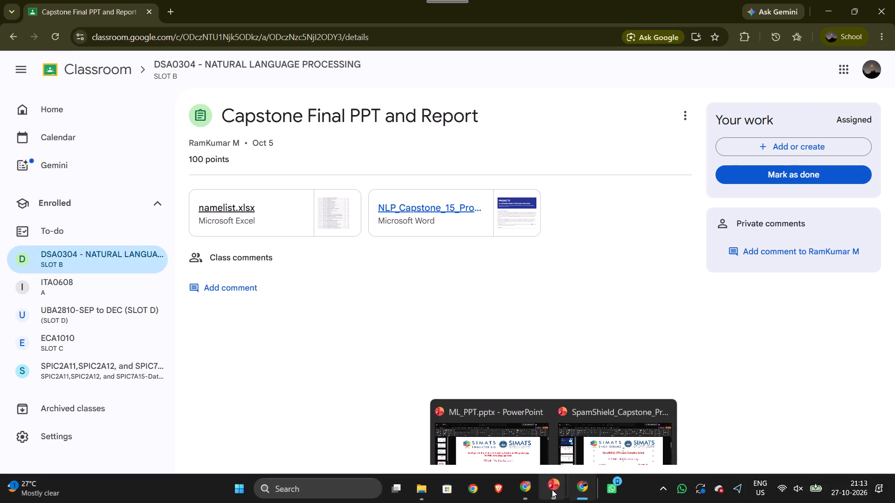
# Return to the SpamShield presentation and replace the course code on slide 2 with DSA0304, checking it against Classroom.
pyautogui.click(585, 424)
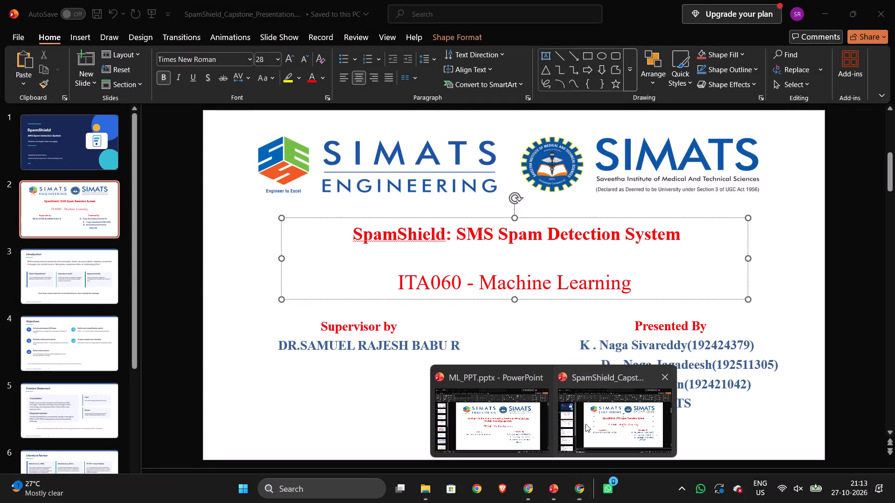
pyautogui.click(462, 283)
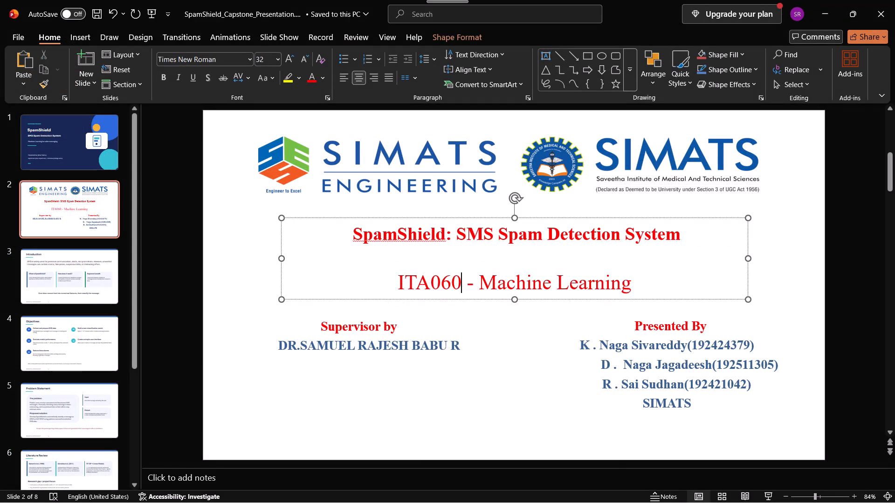
pyautogui.press('BackSpace')
pyautogui.press('BackSpace')
pyautogui.press('BackSpace')
pyautogui.press('BackSpace')
pyautogui.press('BackSpace')
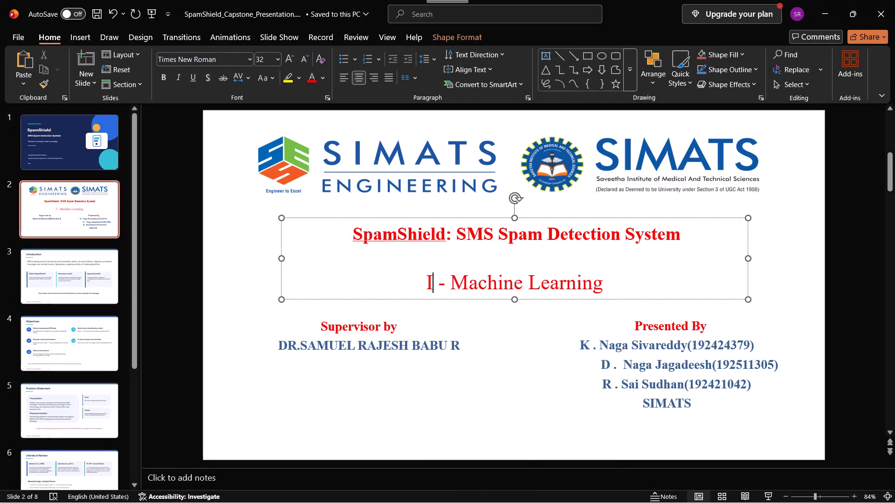
pyautogui.write('DSA')
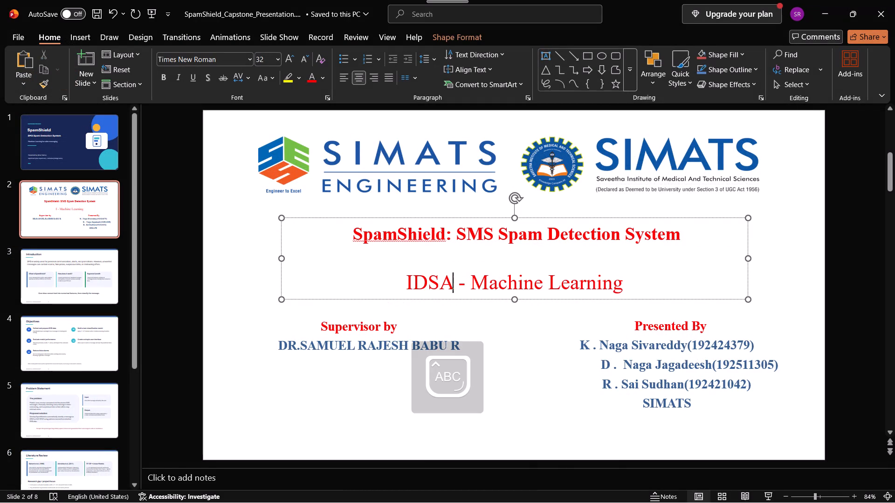
pyautogui.press('Left')
pyautogui.press('Left')
pyautogui.press('Left')
pyautogui.press('Left')
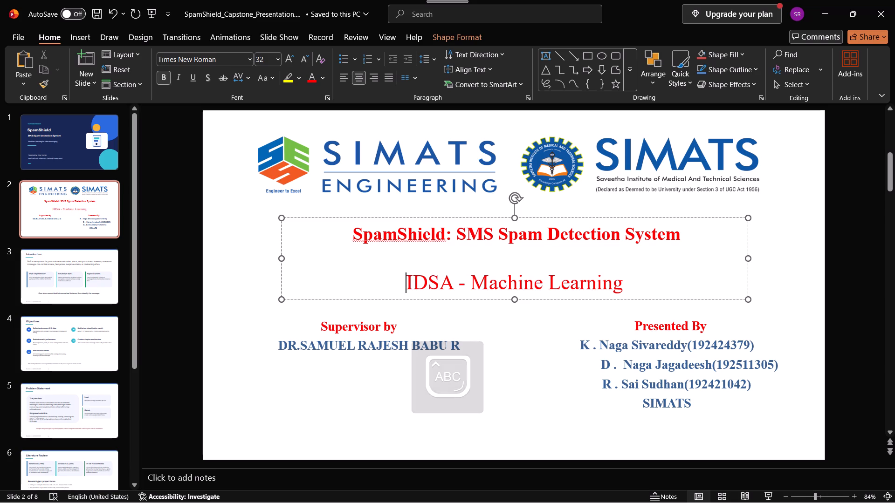
pyautogui.press('Right')
pyautogui.press('BackSpace')
pyautogui.hotkey('alt', 'Tab')
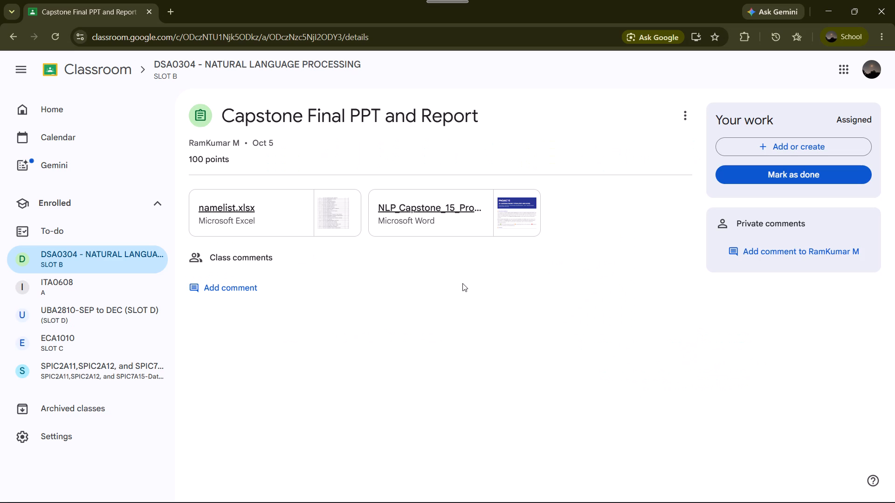
pyautogui.hotkey('alt', 'Tab')
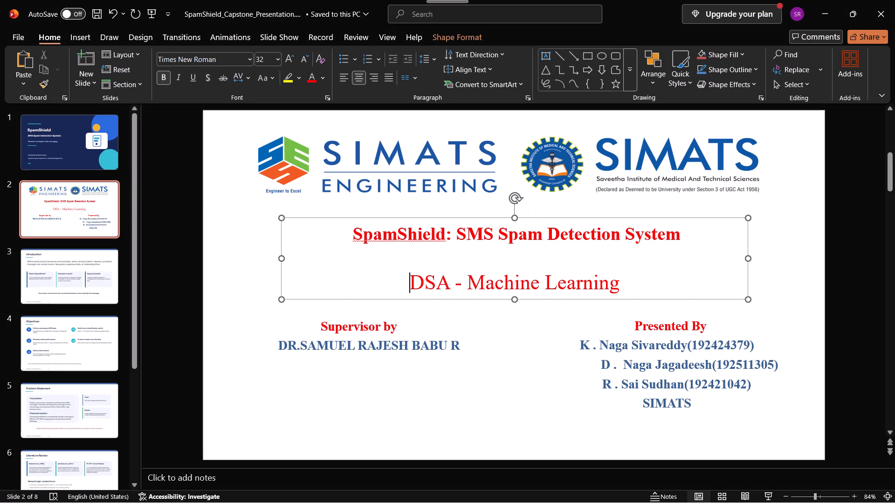
pyautogui.press('Right')
pyautogui.press('Right')
pyautogui.press('Right')
pyautogui.write('0304')
# Check the course name in Classroom and replace the name after DSA0304 on slide 2 with "Natural Language Processing".
pyautogui.hotkey('alt', 'Tab')
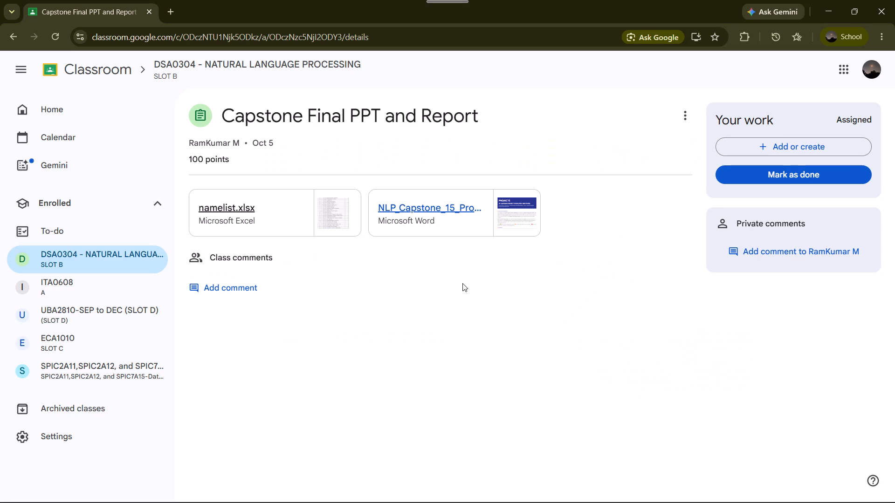
pyautogui.hotkey('alt', 'Tab')
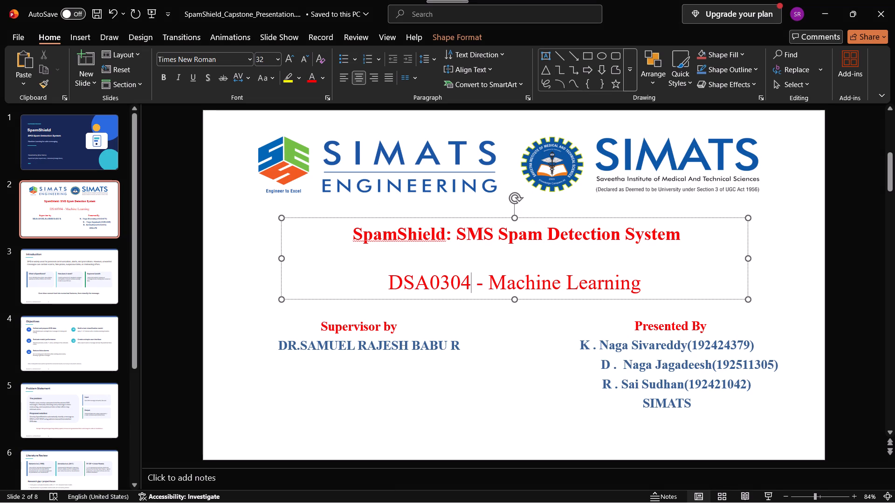
pyautogui.click(640, 283)
pyautogui.press('BackSpace')
pyautogui.press('BackSpace')
pyautogui.press('BackSpace')
pyautogui.press('BackSpace')
pyautogui.press('BackSpace')
pyautogui.press('BackSpace')
pyautogui.press('BackSpace')
pyautogui.press('BackSpace')
pyautogui.press('BackSpace')
pyautogui.press('BackSpace')
pyautogui.press('BackSpace')
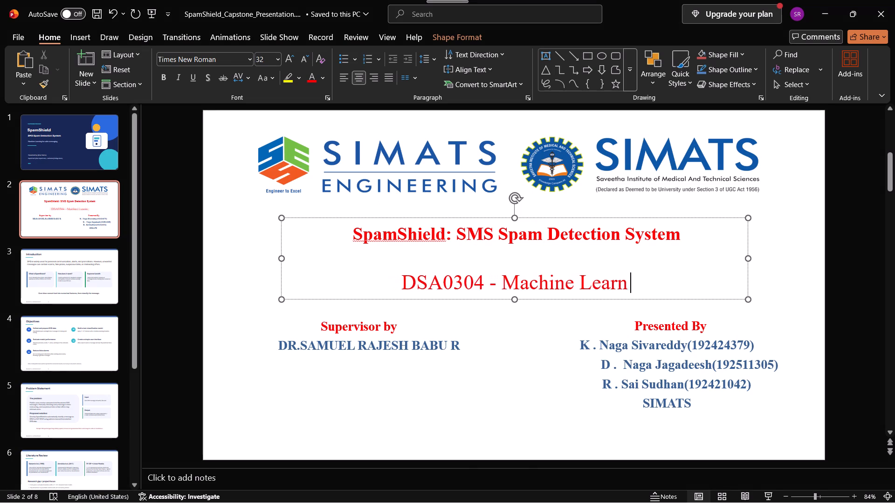
pyautogui.press('BackSpace')
pyautogui.press('BackSpace')
pyautogui.press('BackSpace')
pyautogui.press('BackSpace')
pyautogui.press('BackSpace')
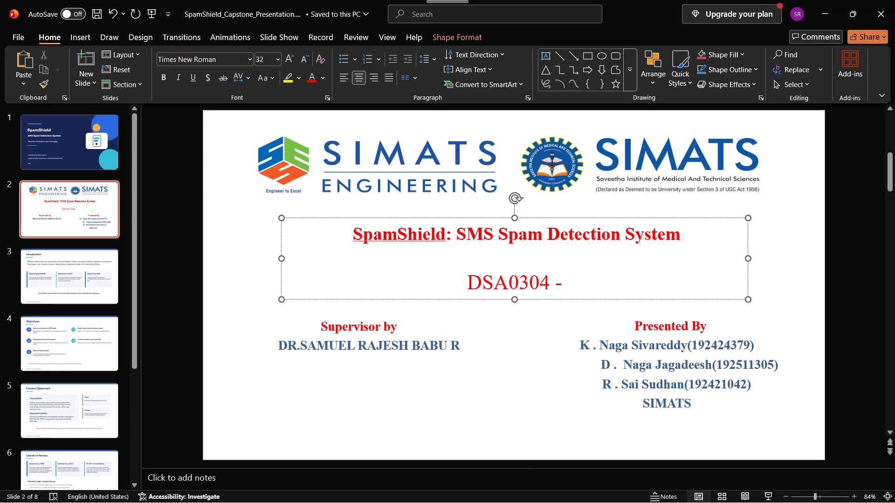
pyautogui.hotkey('shift', 'n')
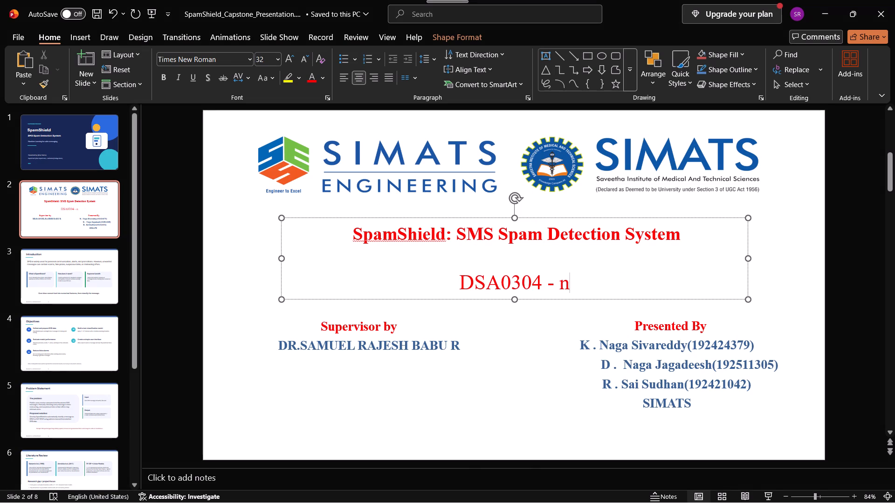
pyautogui.press('BackSpace')
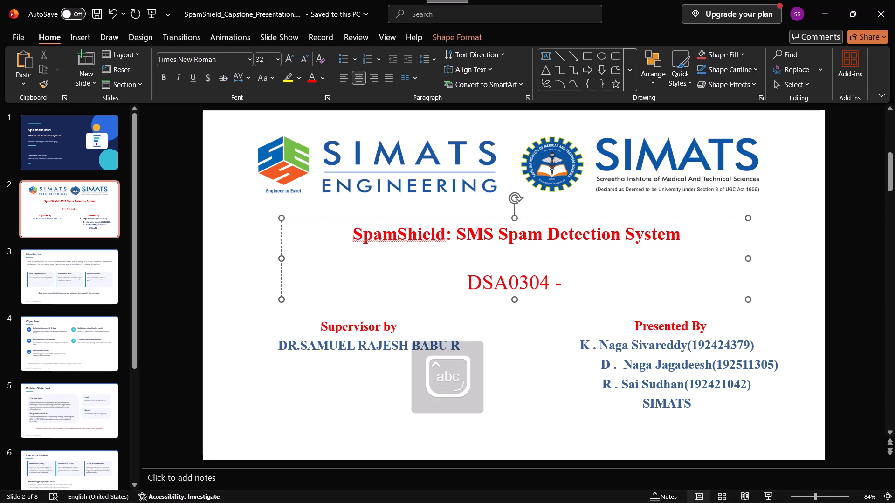
pyautogui.write('Na')
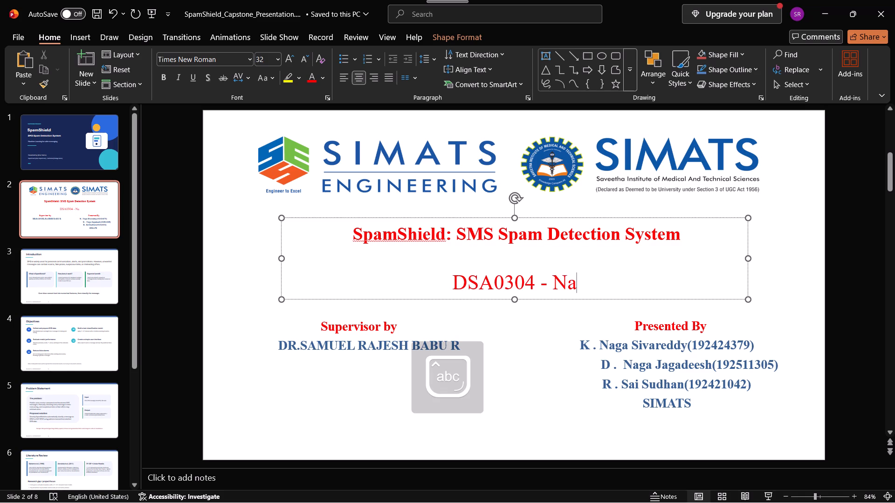
pyautogui.write('tural')
pyautogui.press('space')
pyautogui.write('Language')
pyautogui.press('space')
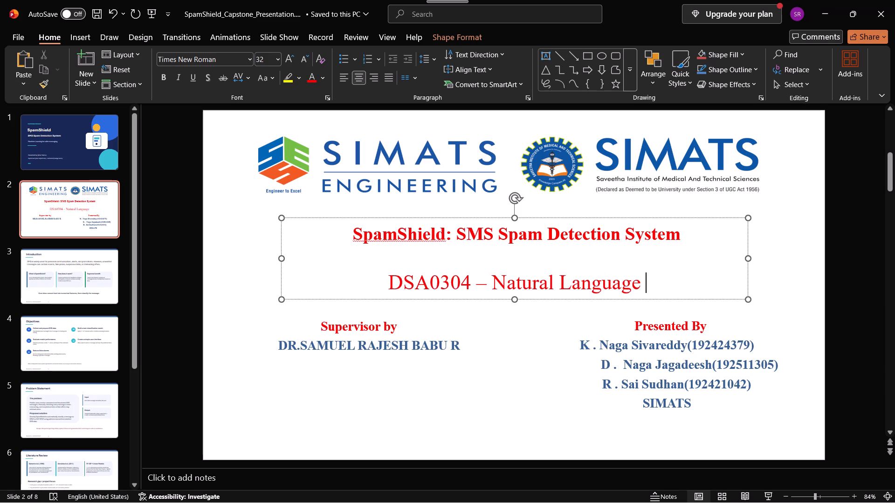
pyautogui.write('Pr')
pyautogui.write('ocessing')
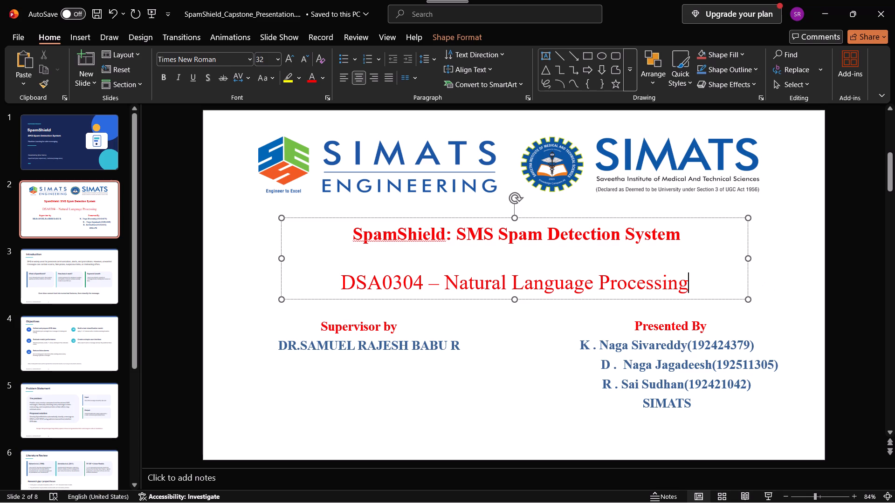
# Replace the supervisor's name after "DR." on slide 2 with the NLP teacher's name shown on the Classroom assignment.
pyautogui.click(459, 343)
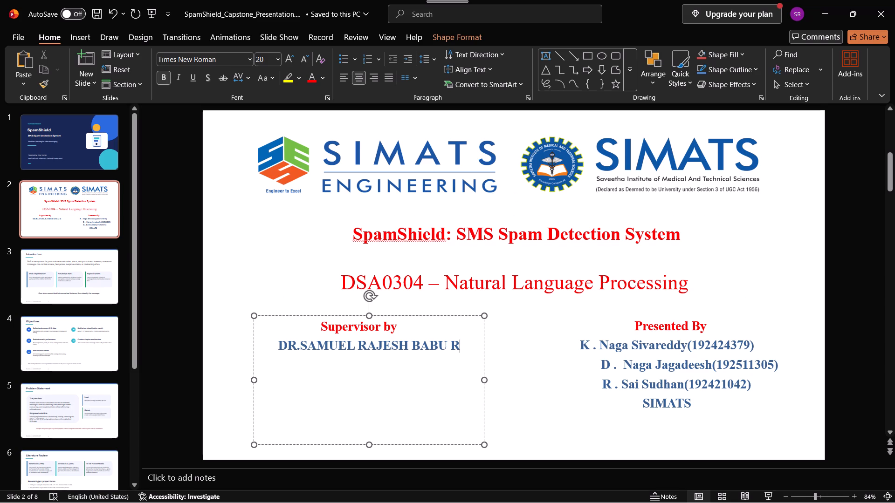
pyautogui.hotkey('alt', 'Tab')
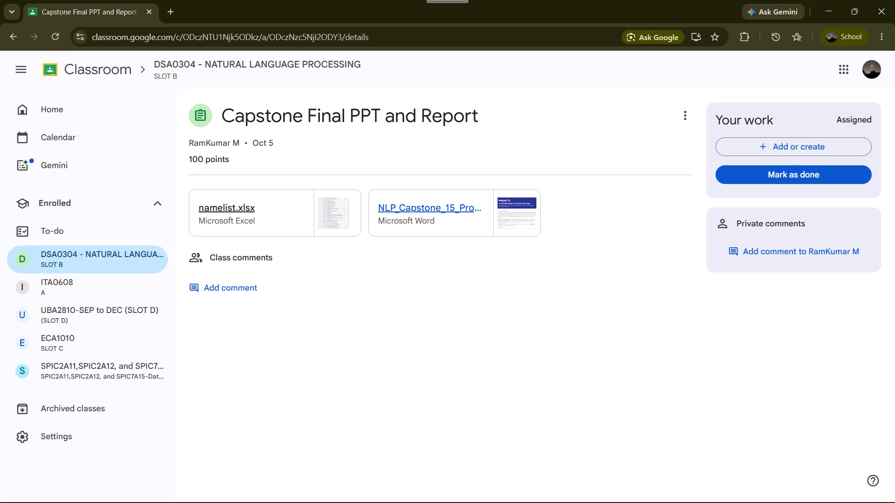
pyautogui.hotkey('alt', 'Tab')
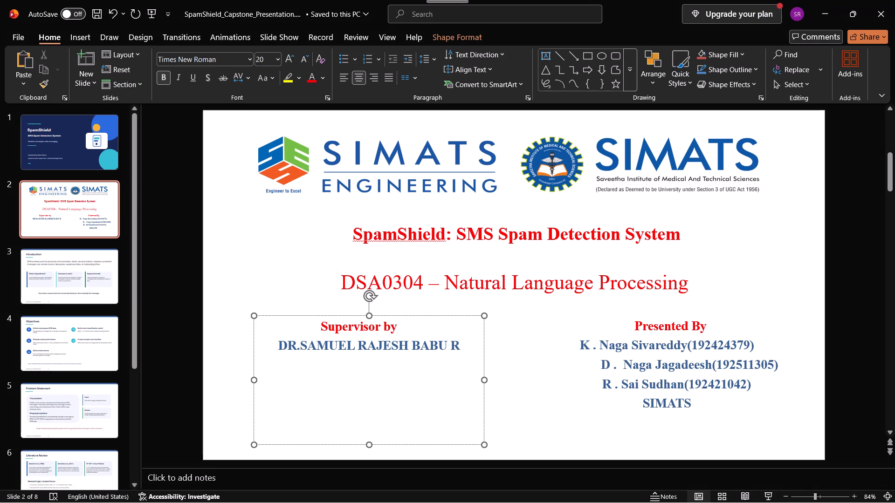
pyautogui.press('BackSpace')
pyautogui.press('BackSpace')
pyautogui.press('BackSpace')
pyautogui.press('BackSpace')
pyautogui.press('BackSpace')
pyautogui.press('BackSpace')
pyautogui.press('BackSpace')
pyautogui.press('BackSpace')
pyautogui.press('BackSpace')
pyautogui.press('BackSpace')
pyautogui.press('BackSpace')
pyautogui.press('BackSpace')
pyautogui.press('BackSpace')
pyautogui.press('BackSpace')
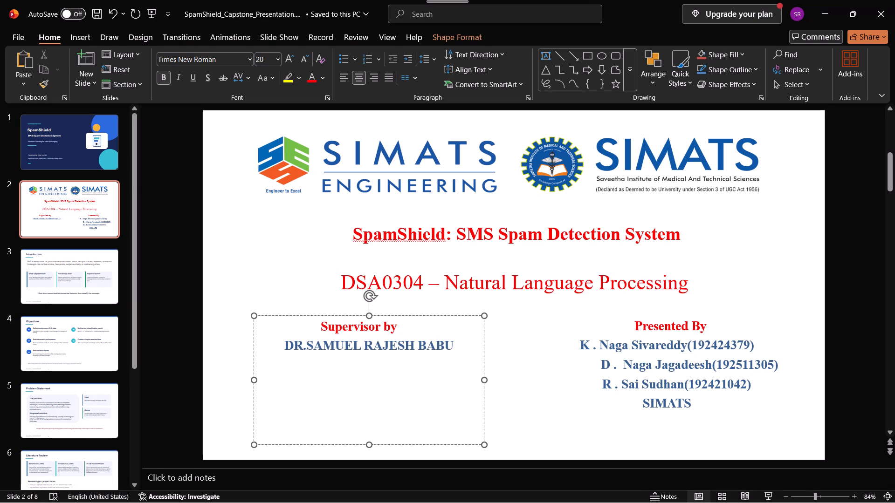
pyautogui.press('BackSpace')
pyautogui.press('BackSpace')
pyautogui.press('BackSpace')
pyautogui.press('BackSpace')
pyautogui.press('BackSpace')
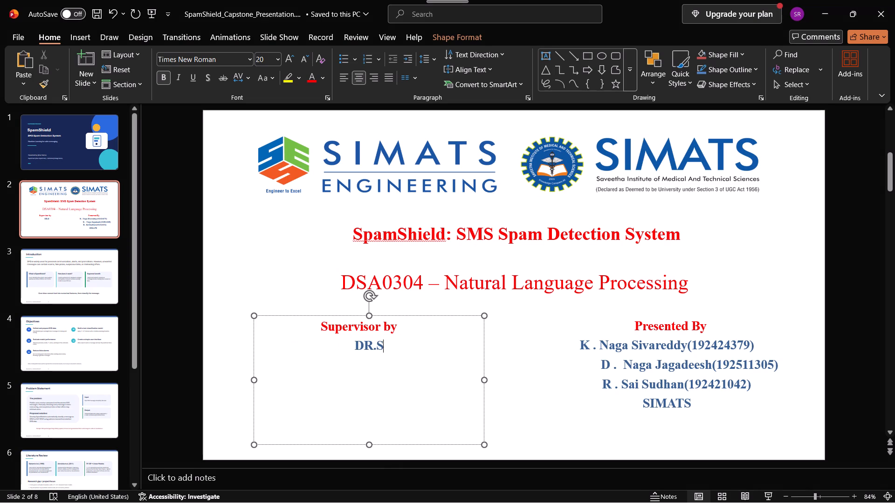
pyautogui.press('BackSpace')
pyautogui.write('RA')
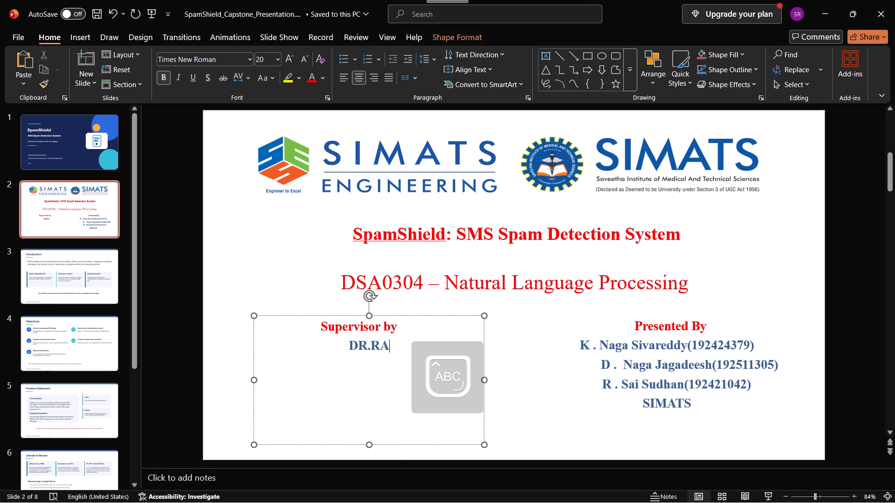
# Complete the supervisor's name after "DR." on slide 2 in capitals, including the final initial, checking it against the Classroom assignment.
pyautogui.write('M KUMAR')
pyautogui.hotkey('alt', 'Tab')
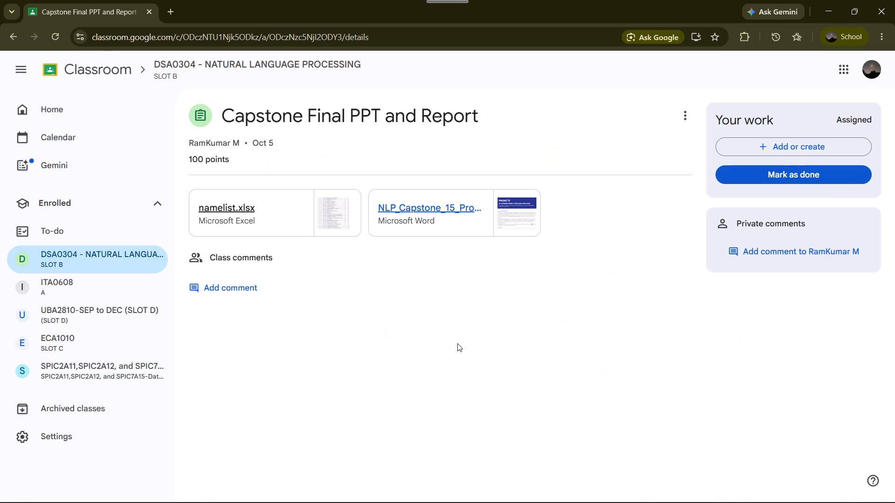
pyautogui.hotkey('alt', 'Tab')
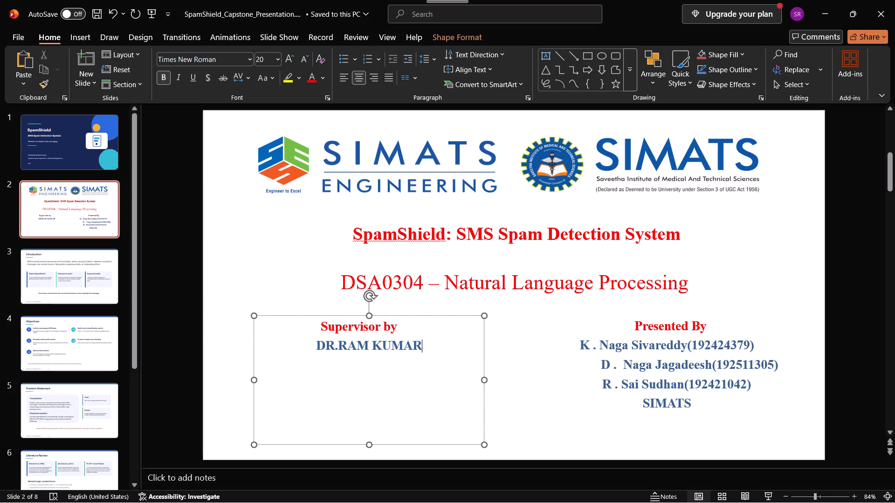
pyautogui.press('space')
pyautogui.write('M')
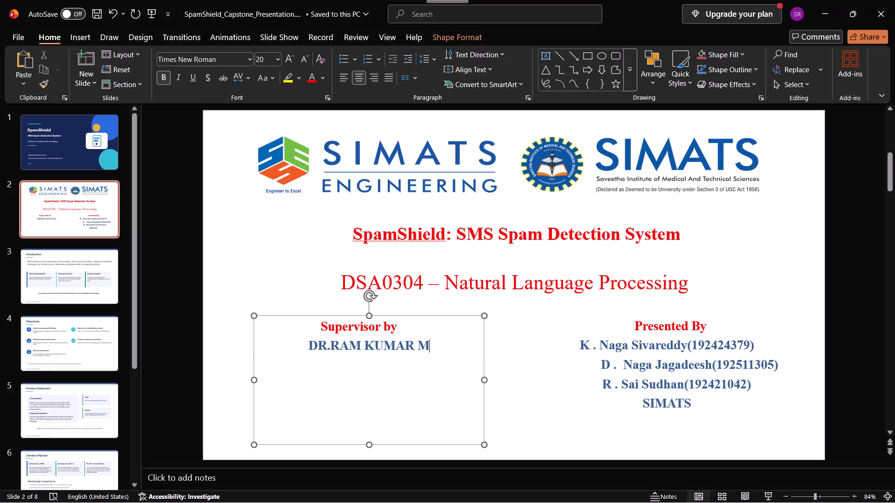
# Place the text cursor after SIMATS in slide 2's "Presented By" block, and open WhatsApp.
pyautogui.click(696, 407)
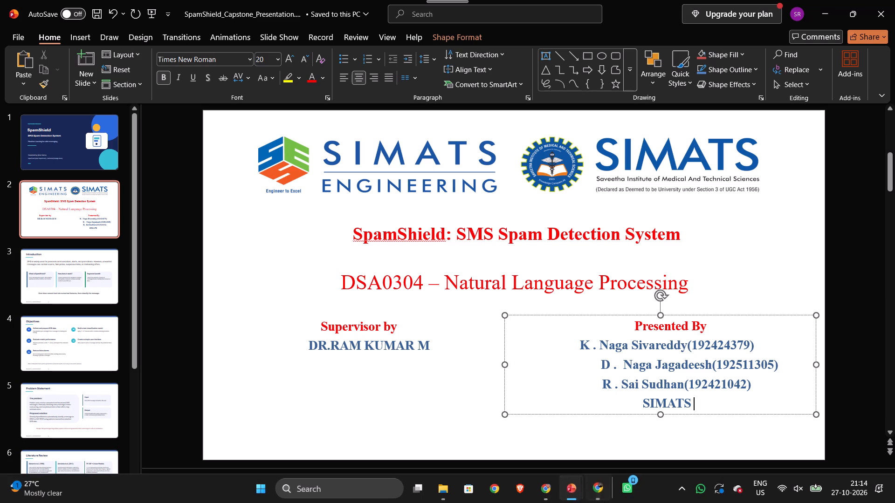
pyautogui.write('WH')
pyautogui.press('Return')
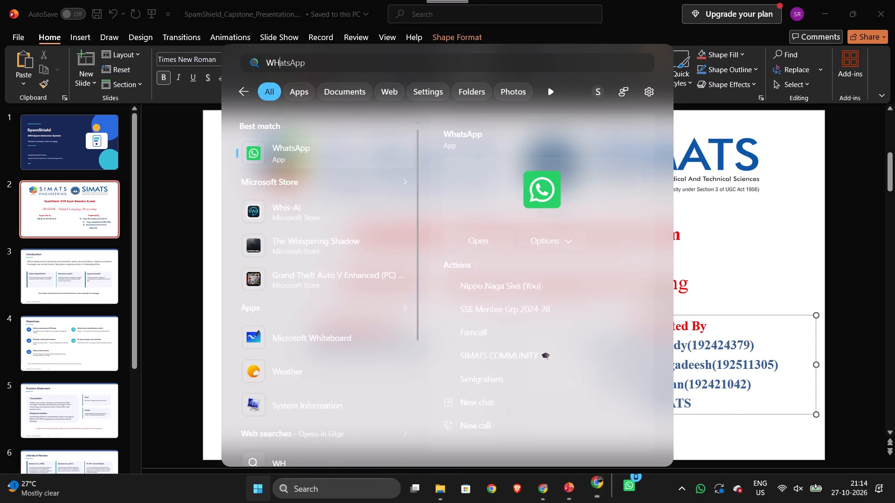
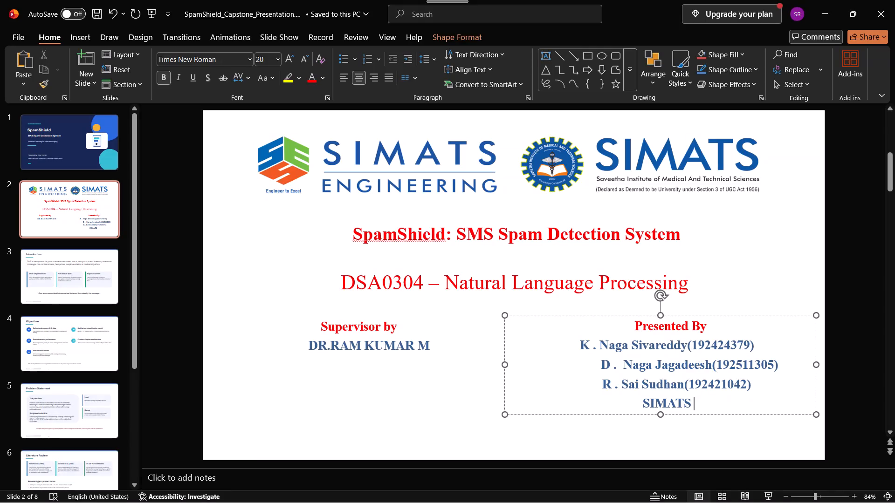
# Replace the second presenter's line under "Presented By" on slide 2 with the copied registration number and name.
pyautogui.moveTo(603, 364); pyautogui.dragTo(648, 360)
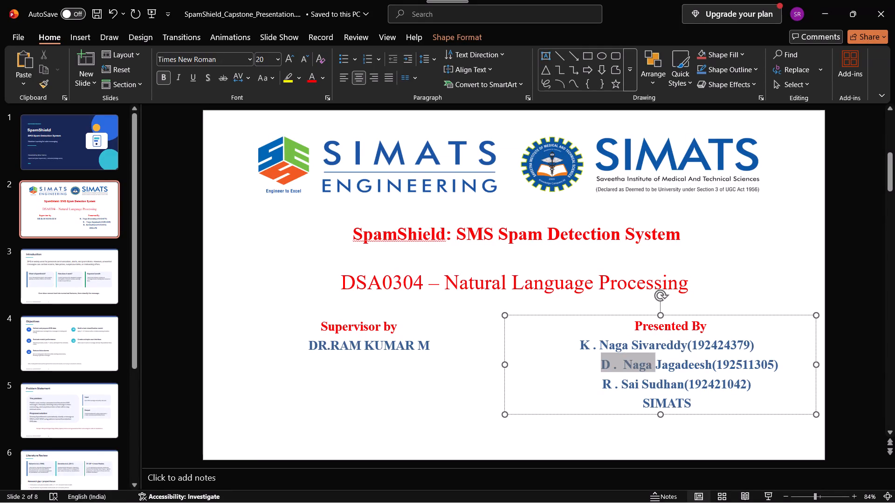
pyautogui.moveTo(648, 360); pyautogui.dragTo(784, 365)
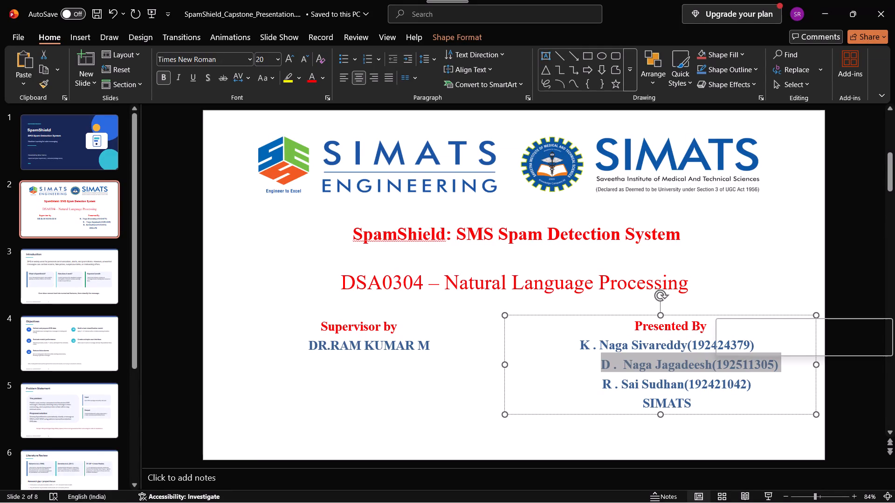
pyautogui.hotkey('ctrl', 'v')
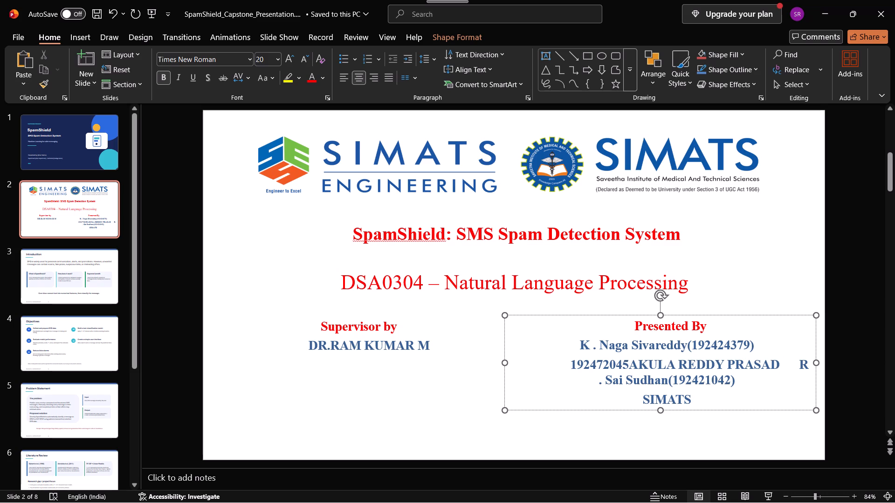
# Select the registration number in front of the newly pasted presenter's name under "Presented By".
pyautogui.moveTo(628, 364); pyautogui.dragTo(565, 359)
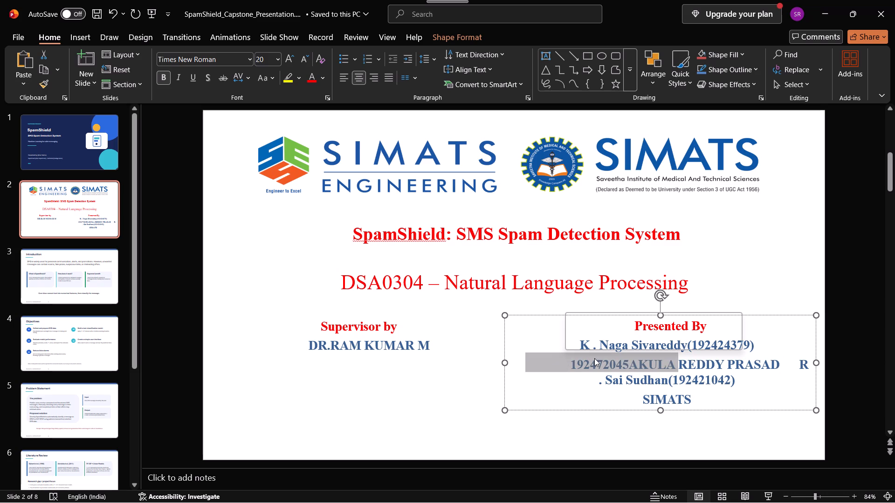
pyautogui.click(595, 358)
pyautogui.moveTo(627, 363); pyautogui.dragTo(576, 364)
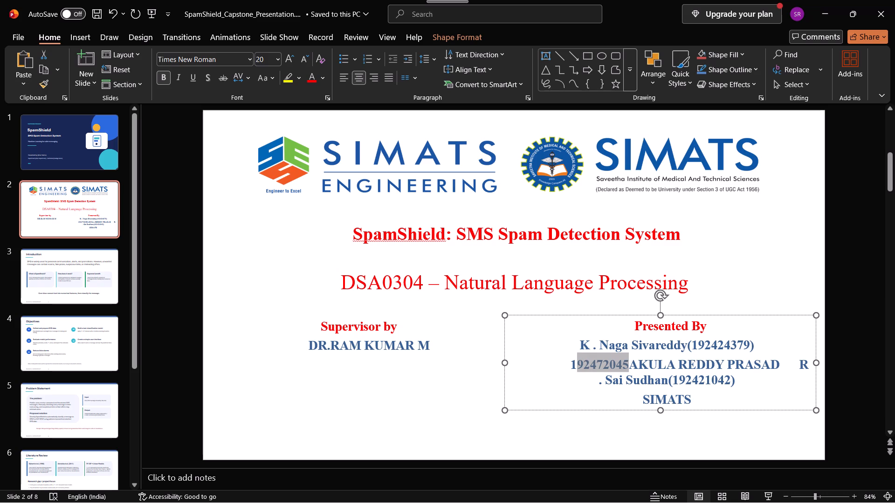
# Copy the registration number in front of the second presenter's name on slide 2 and delete it from there.
pyautogui.moveTo(576, 364); pyautogui.dragTo(573, 361)
pyautogui.hotkey('ctrl', 'c')
pyautogui.click(783, 366)
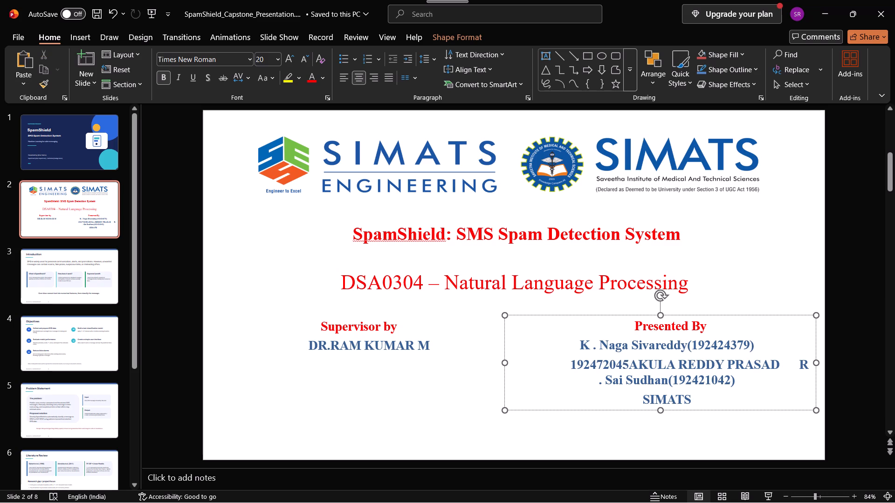
pyautogui.click(629, 364)
pyautogui.press('BackSpace')
pyautogui.press('BackSpace')
pyautogui.press('BackSpace')
pyautogui.press('BackSpace')
pyautogui.press('BackSpace')
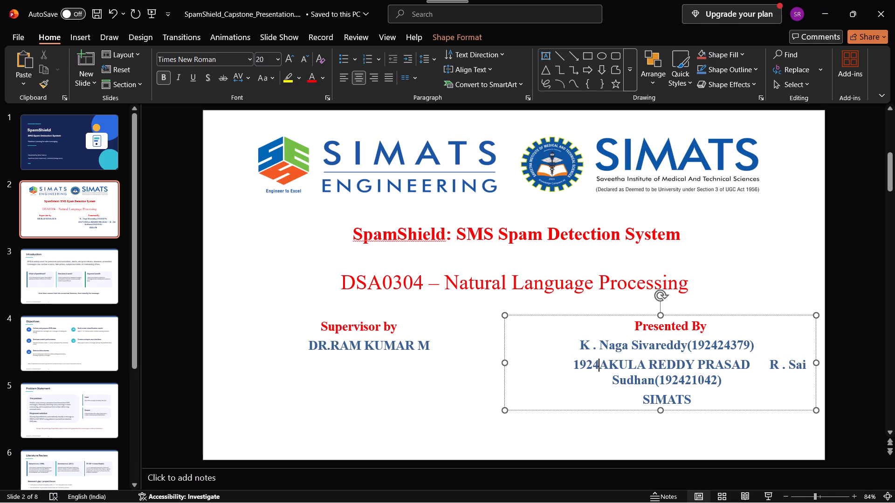
pyautogui.press('BackSpace')
pyautogui.press('BackSpace')
pyautogui.press('BackSpace')
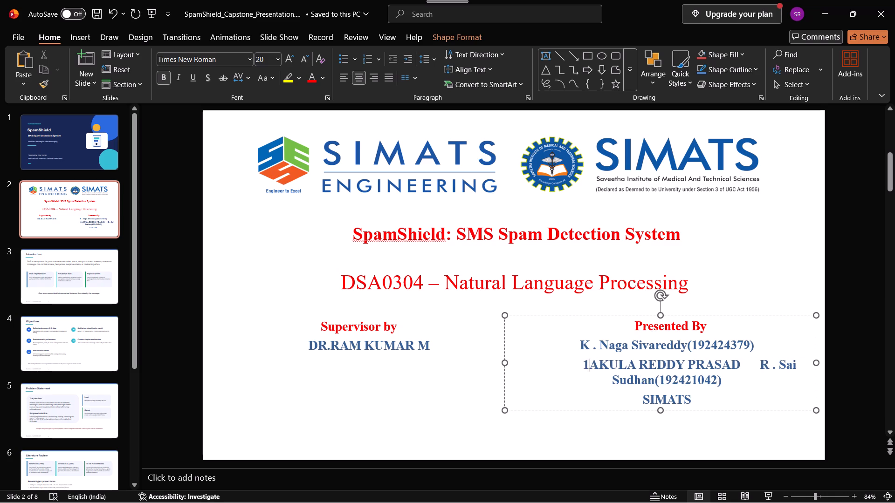
pyautogui.press('BackSpace')
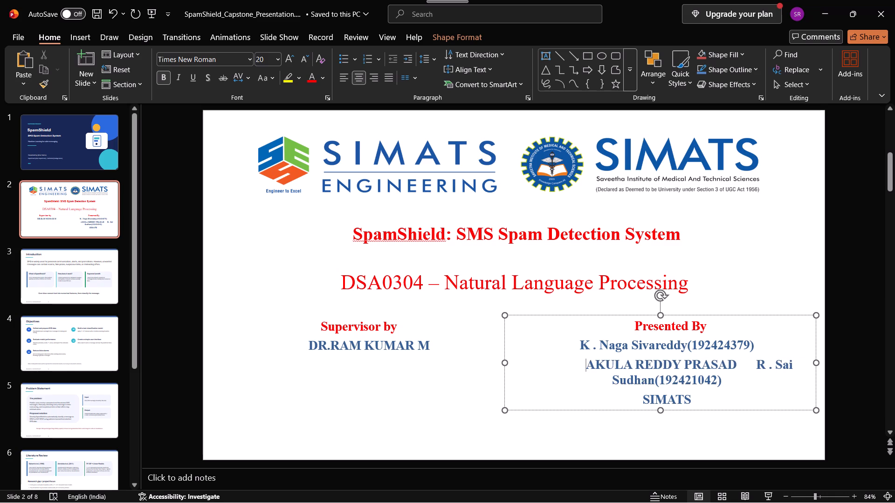
# Change the second presenter's all-capitals name to sentence case and capitalise the first letter of its second and third words.
pyautogui.moveTo(734, 364); pyautogui.dragTo(595, 366)
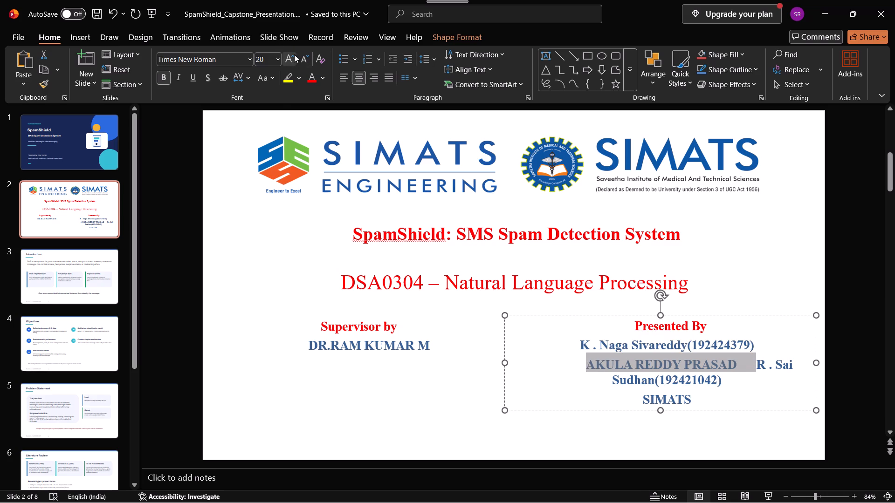
pyautogui.click(271, 80)
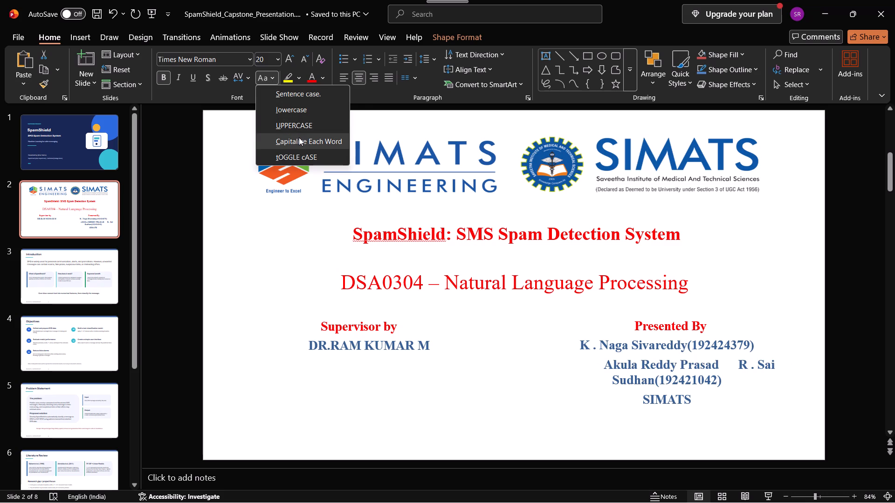
pyautogui.click(307, 96)
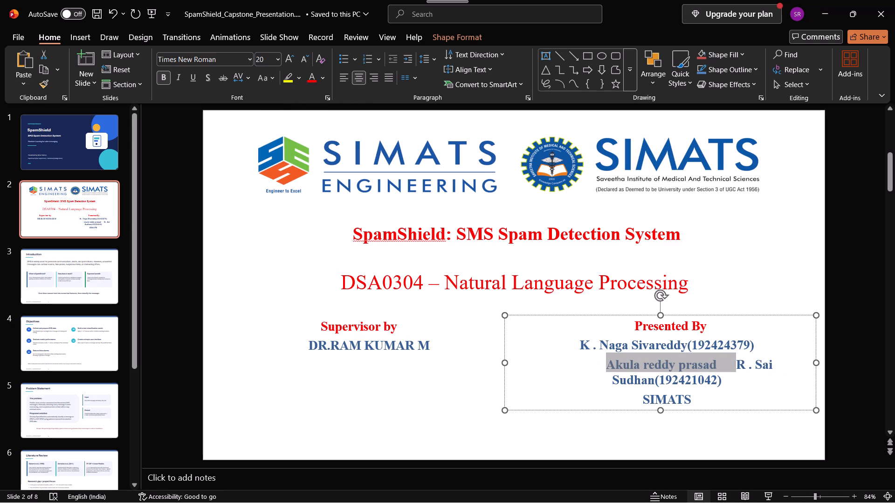
pyautogui.click(602, 358)
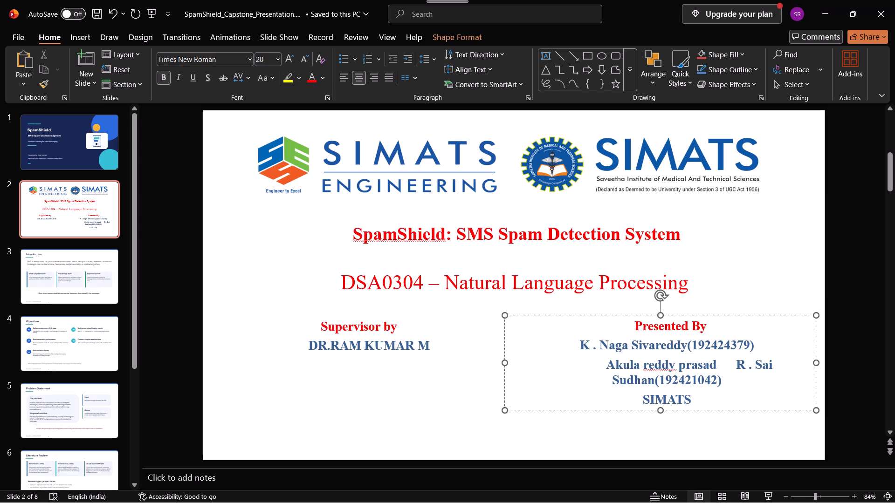
pyautogui.click(647, 364)
pyautogui.press('BackSpace')
pyautogui.hotkey('shift', 'r')
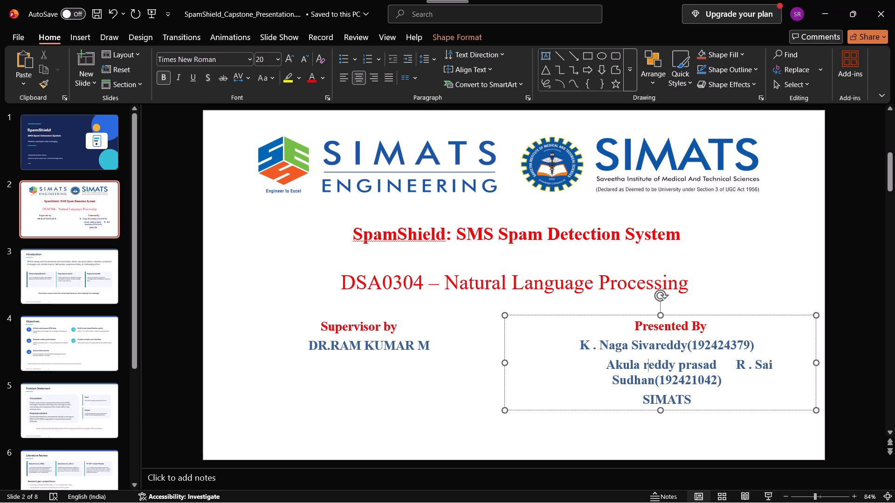
pyautogui.press('BackSpace')
pyautogui.hotkey('shift', 'r')
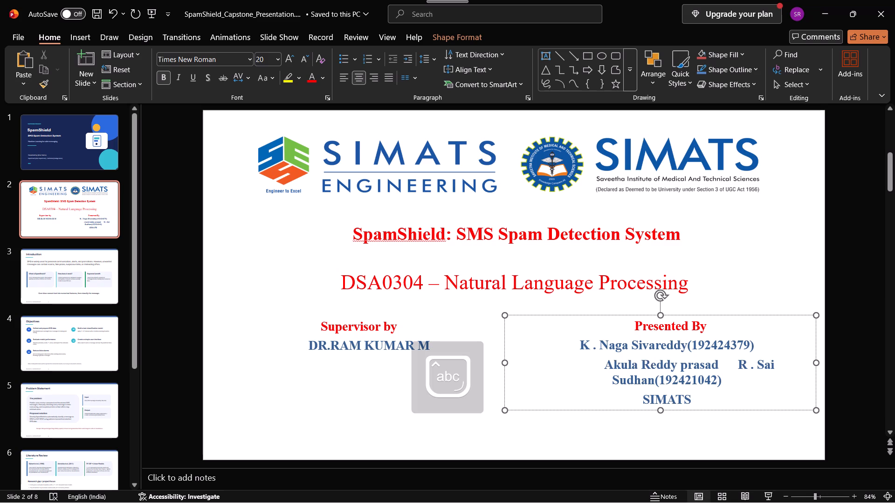
pyautogui.click(688, 365)
pyautogui.press('BackSpace')
pyautogui.hotkey('shift', 'p')
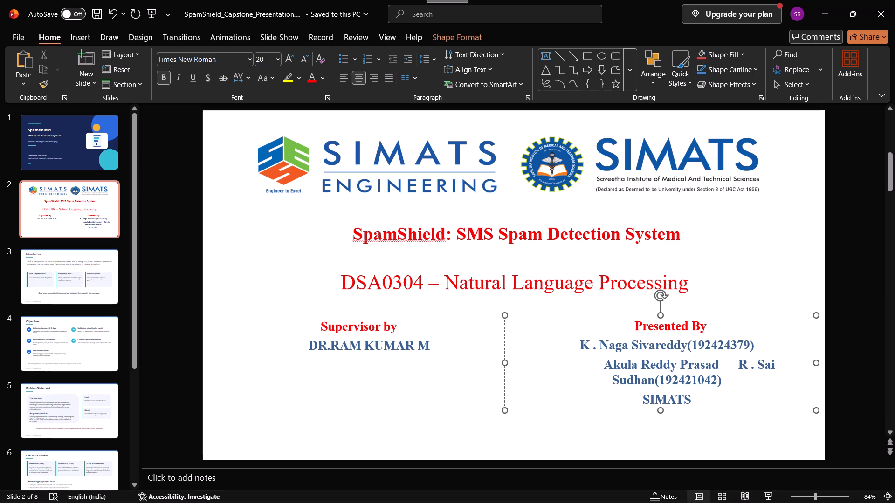
# Insert the copied registration number in parentheses directly after the second presenter's name.
pyautogui.click(720, 365)
pyautogui.press('9')
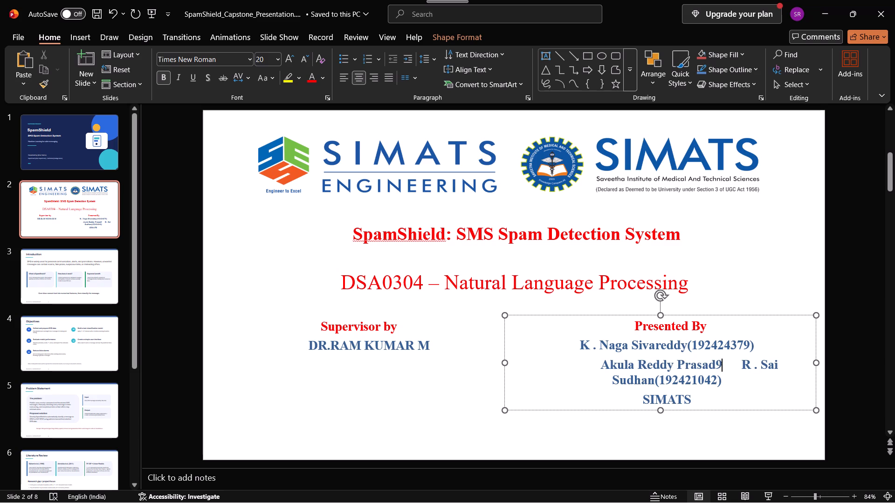
pyautogui.press('BackSpace')
pyautogui.hotkey('shift', '(')
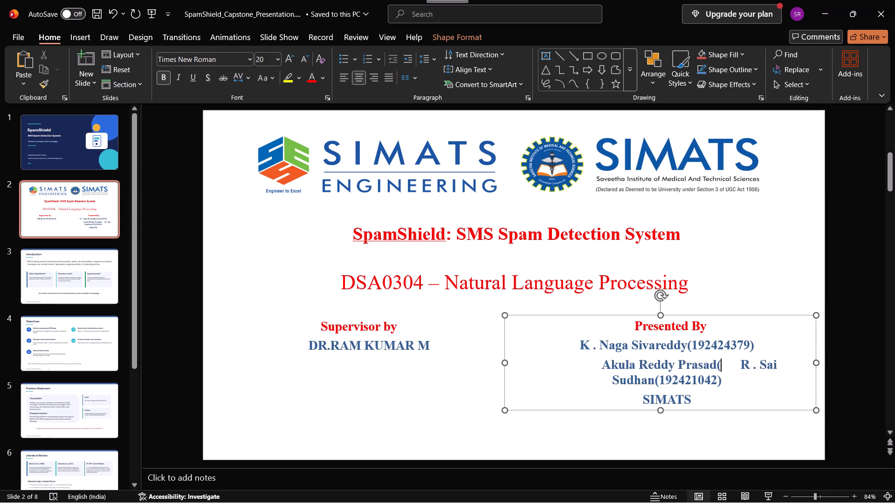
pyautogui.hotkey('ctrl', 'v')
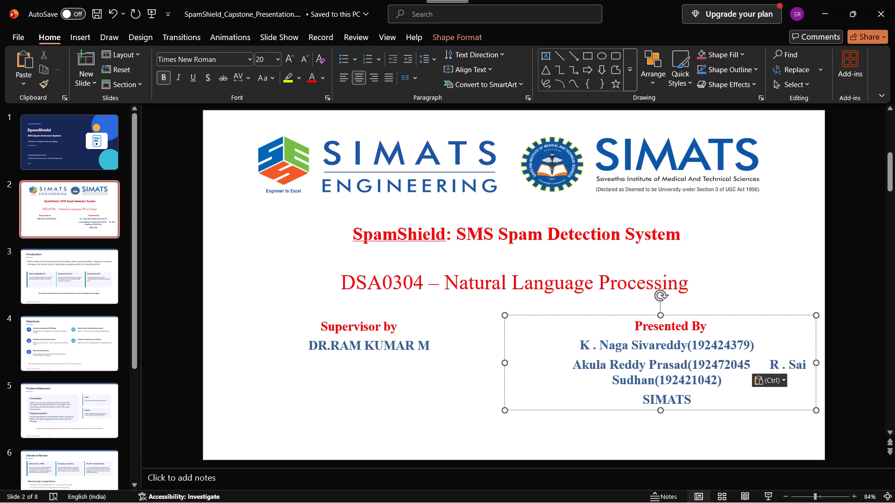
pyautogui.hotkey('shift', ')')
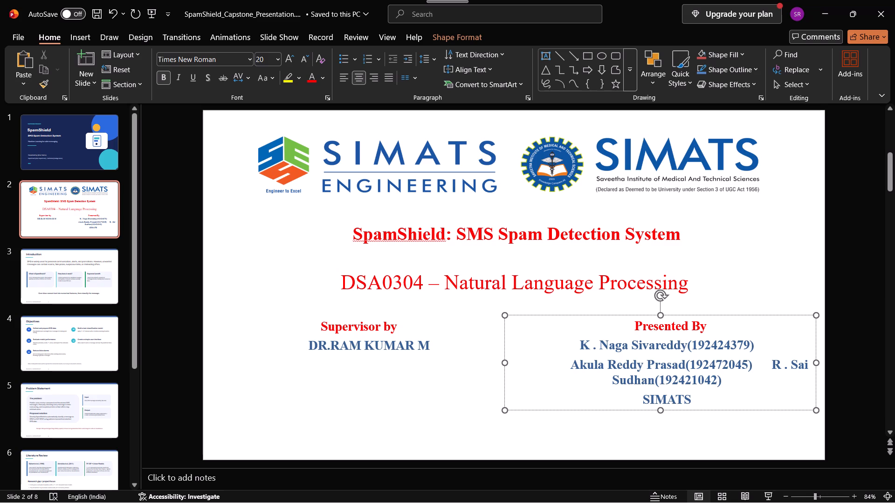
# Delete the surplus spaces between the second presenter's registration number and the third presenter's initial.
pyautogui.click(772, 364)
pyautogui.press('BackSpace')
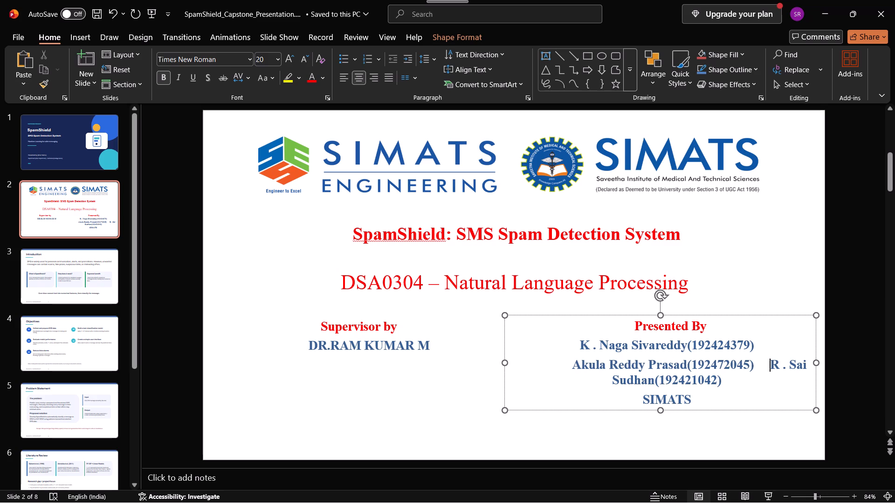
pyautogui.press('BackSpace')
pyautogui.press('BackSpace')
pyautogui.press('BackSpace')
pyautogui.press('BackSpace')
# Delete the third presenter's initial and first name from the end of the second presenter's line.
pyautogui.press('Right')
pyautogui.press('Right')
pyautogui.press('Right')
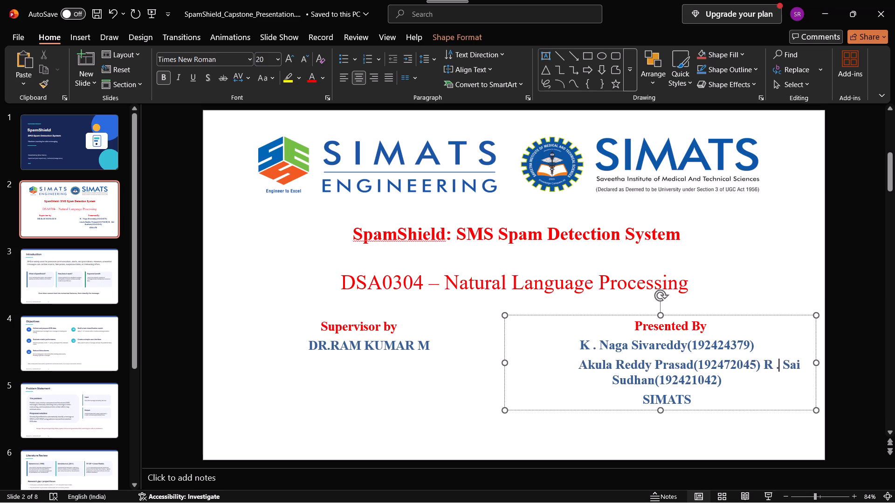
pyautogui.press('Right')
pyautogui.press('Right')
pyautogui.press('Right')
pyautogui.press('Right')
pyautogui.press('BackSpace')
pyautogui.press('BackSpace')
pyautogui.press('BackSpace')
pyautogui.press('BackSpace')
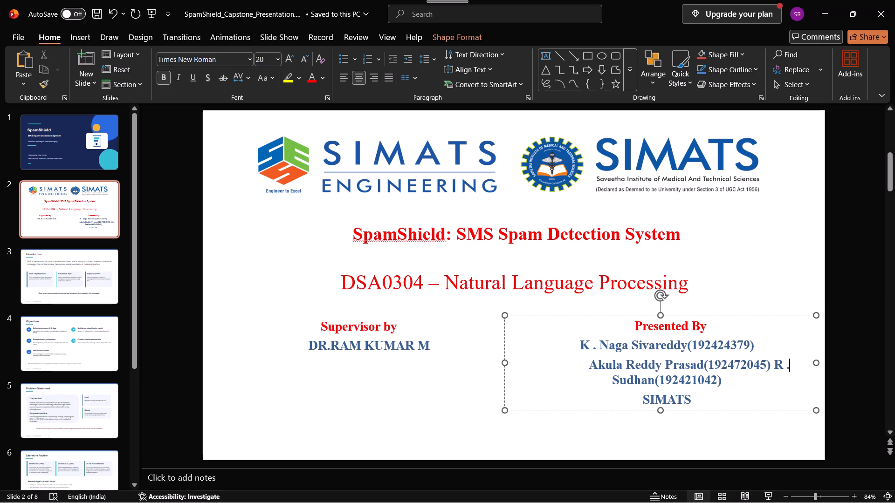
pyautogui.press('BackSpace')
pyautogui.press('BackSpace')
pyautogui.press('BackSpace')
pyautogui.press('BackSpace')
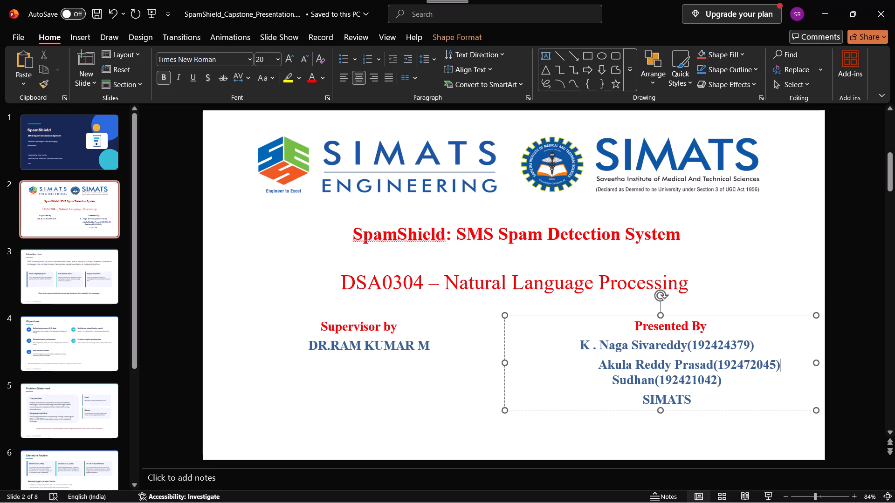
# Remove the leading spaces in front of the second presenter's name under "Presented By".
pyautogui.click(599, 369)
pyautogui.press('BackSpace')
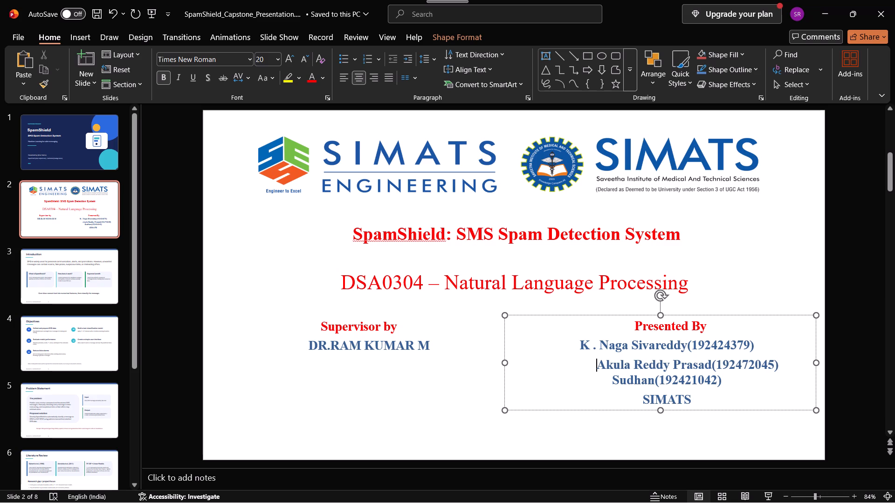
pyautogui.press('BackSpace')
pyautogui.press('BackSpace')
pyautogui.press('BackSpace')
pyautogui.press('BackSpace')
pyautogui.press('BackSpace')
pyautogui.press('BackSpace')
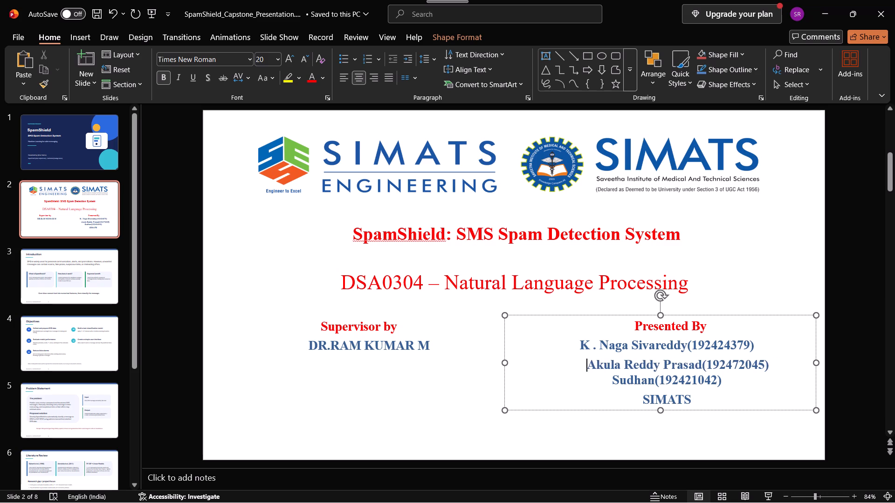
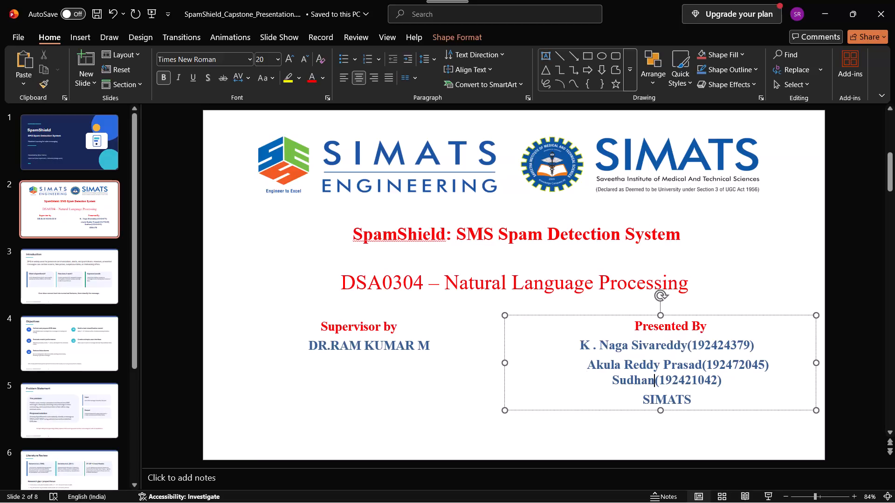
# Replace the third presenter's old name with the copied full name, on its own line directly before the registration number.
pyautogui.press('BackSpace')
pyautogui.press('BackSpace')
pyautogui.press('BackSpace')
pyautogui.press('BackSpace')
pyautogui.press('BackSpace')
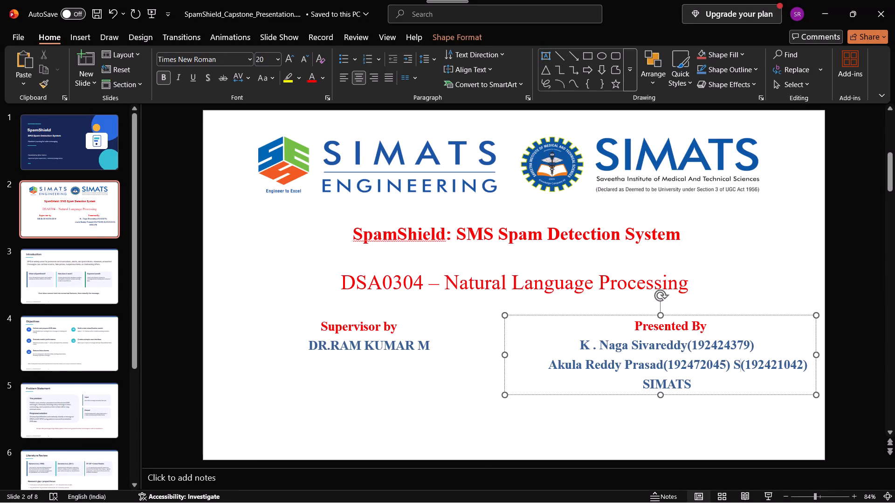
pyautogui.press('Return')
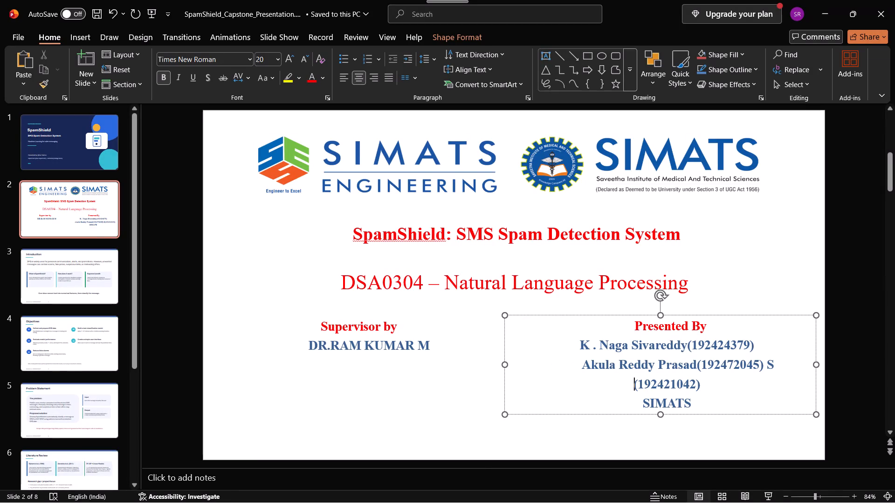
pyautogui.hotkey('ctrl', 'v')
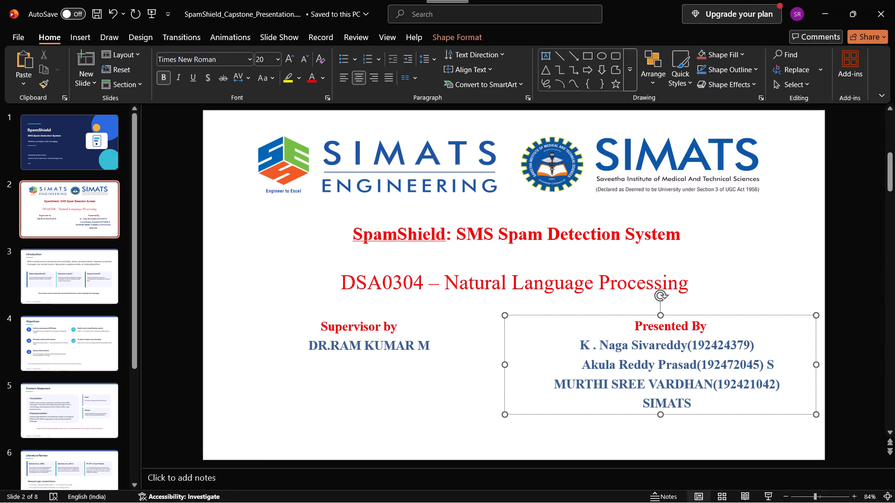
# Convert the third presenter's all-caps name under "Presented By" to sentence case, leaving out the registration number.
pyautogui.moveTo(712, 383); pyautogui.dragTo(618, 377)
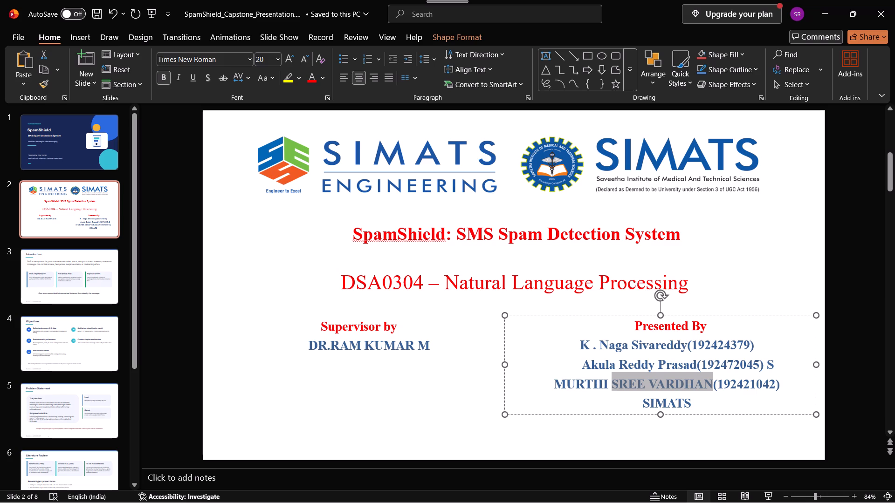
pyautogui.moveTo(618, 377); pyautogui.dragTo(579, 377)
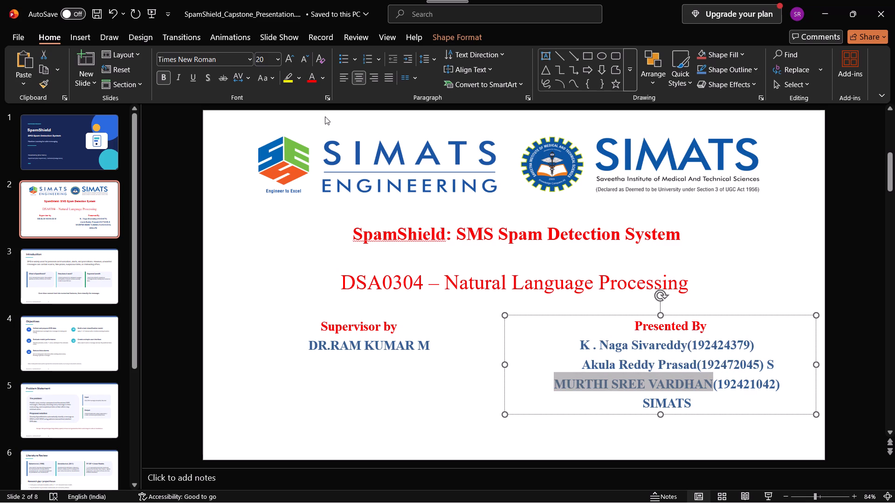
pyautogui.click(260, 76)
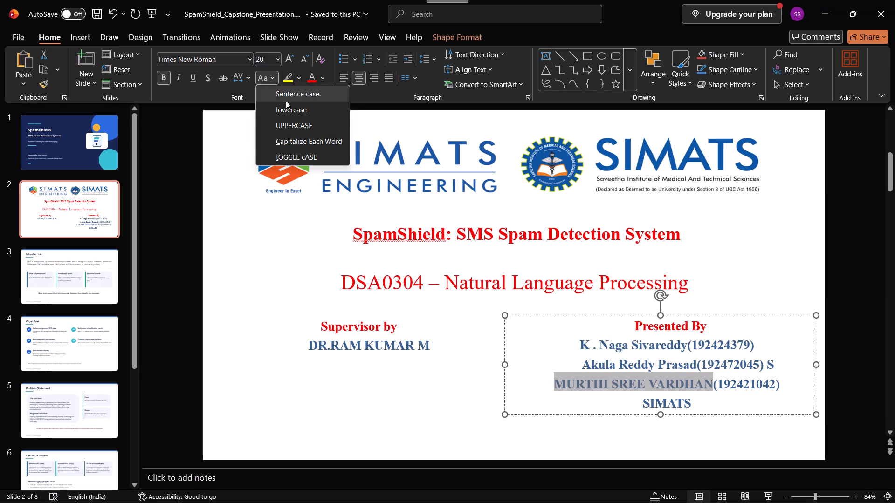
pyautogui.click(307, 91)
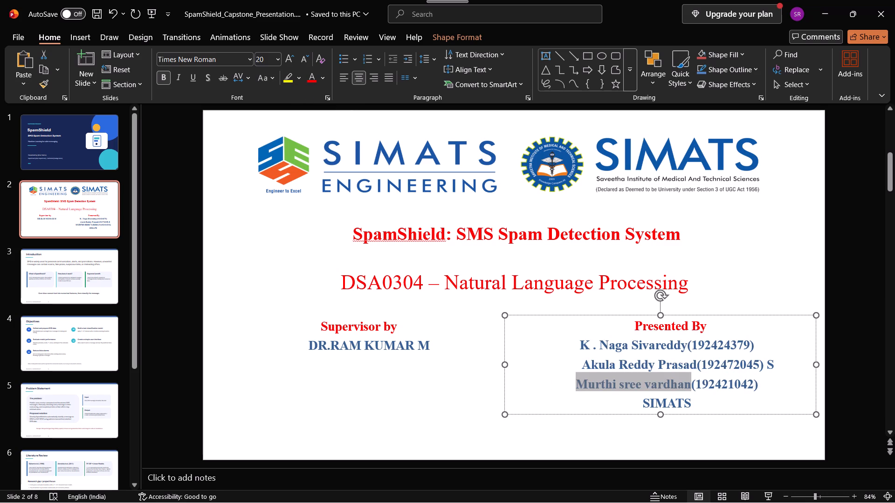
# Capitalize the first letters of the second and third words in the third presenter's name, as S and V.
pyautogui.click(622, 381)
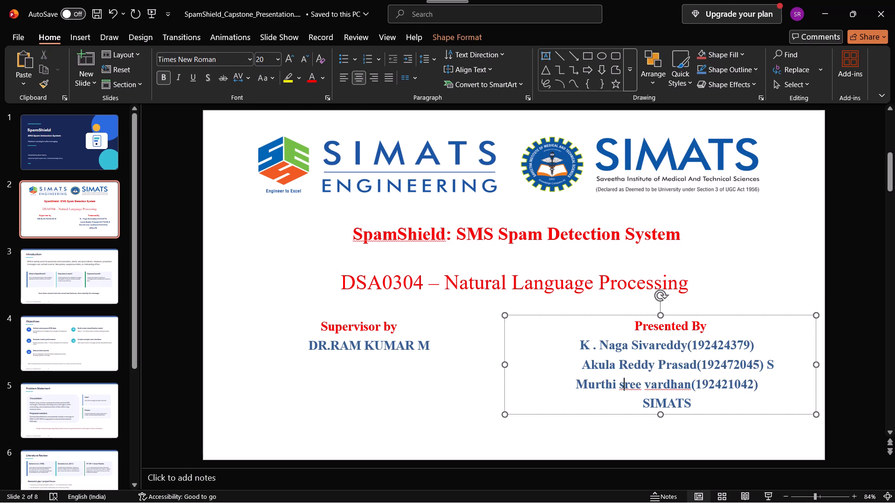
pyautogui.press('BackSpace')
pyautogui.press('s')
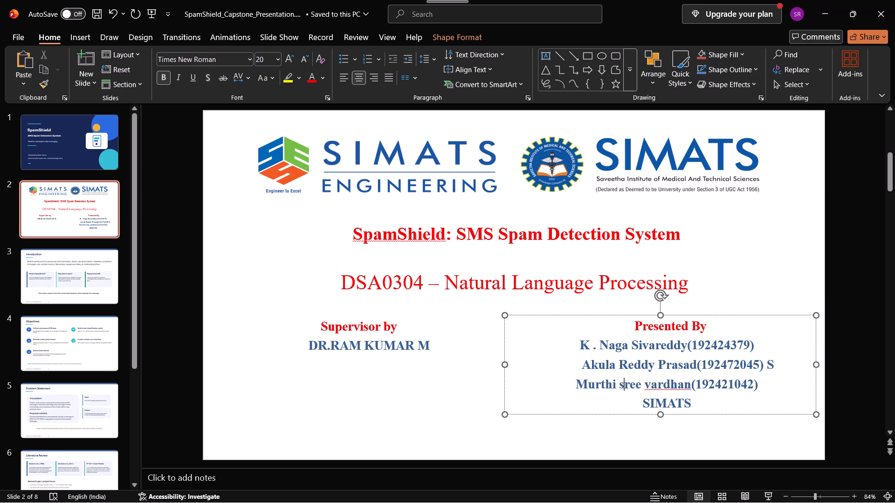
pyautogui.press('BackSpace')
pyautogui.hotkey('shift', 's')
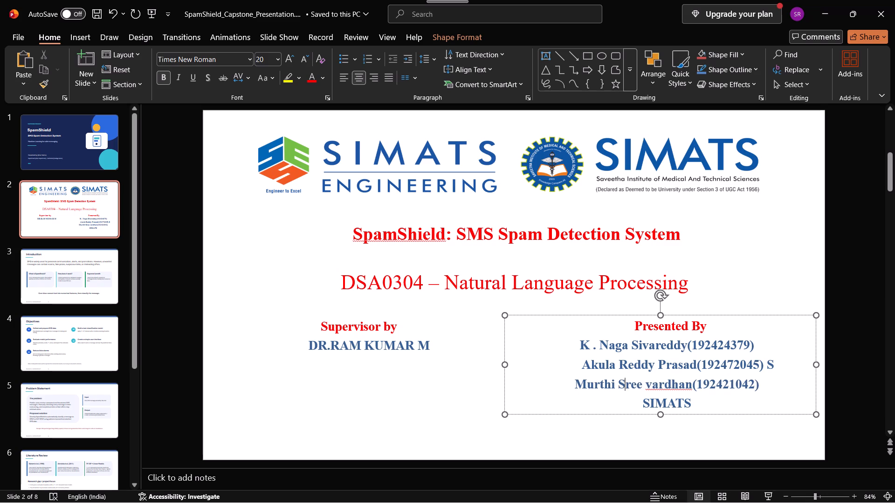
pyautogui.click(651, 385)
pyautogui.press('BackSpace')
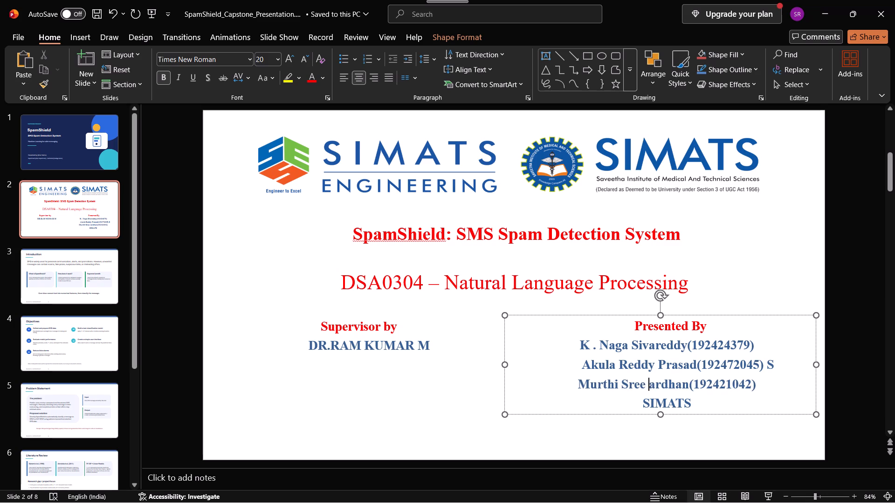
pyautogui.hotkey('shift', 'v')
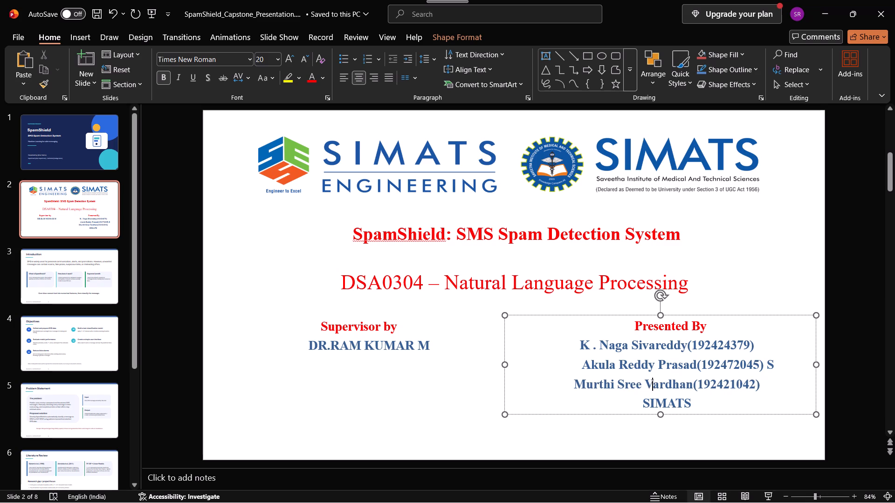
pyautogui.press('Tab')
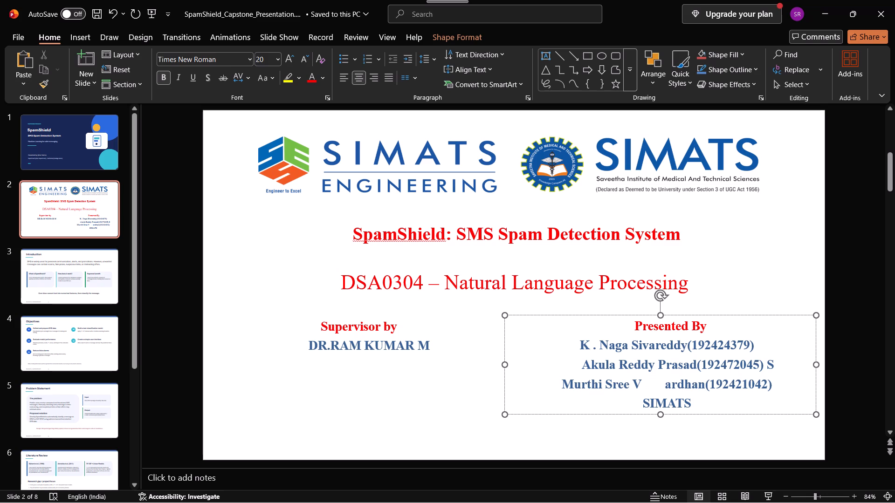
pyautogui.hotkey('ctrl', 'z')
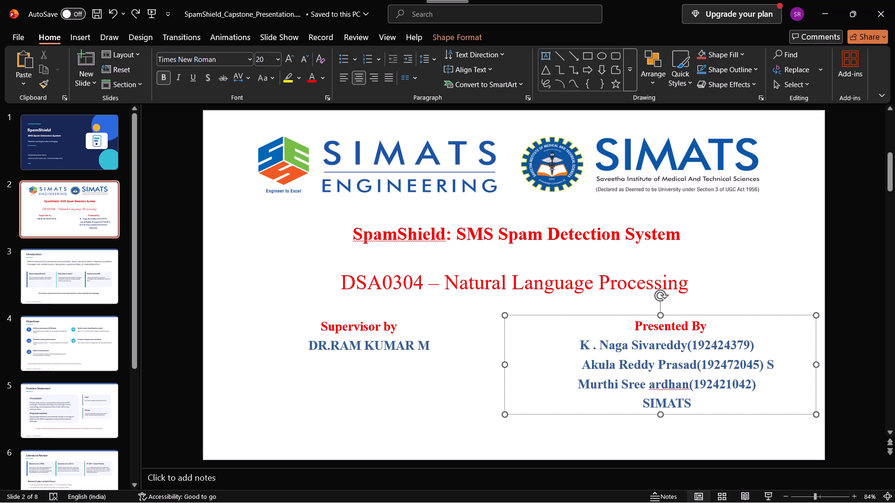
pyautogui.hotkey('shift', 'v')
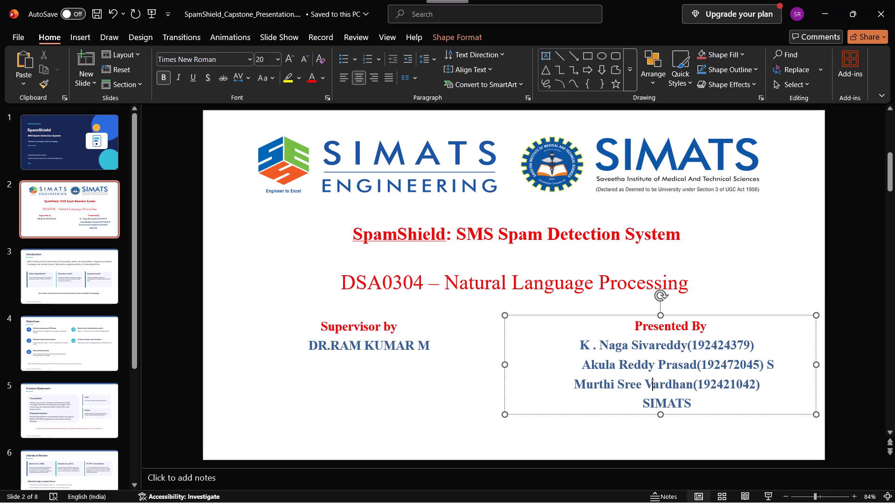
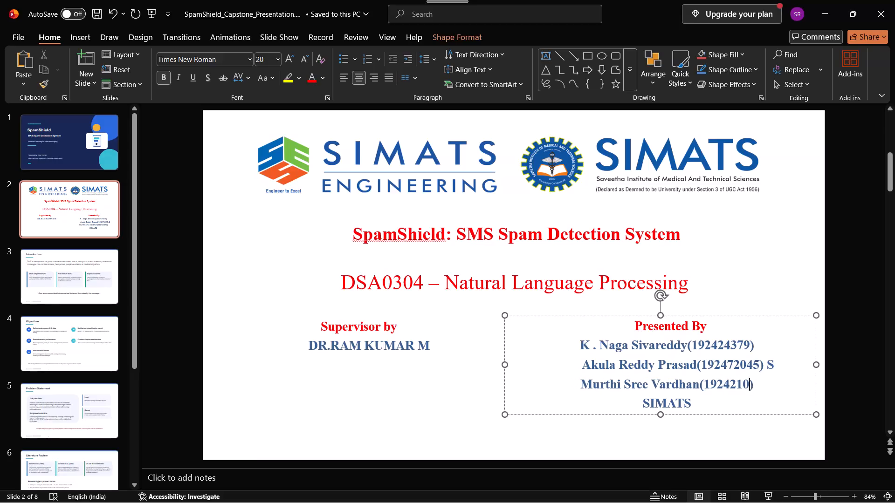
# Replace the third presenter's old registration number inside the parentheses with the copied registration number.
pyautogui.press('BackSpace')
pyautogui.press('BackSpace')
pyautogui.press('BackSpace')
pyautogui.press('BackSpace')
pyautogui.press('BackSpace')
pyautogui.press('BackSpace')
pyautogui.press('BackSpace')
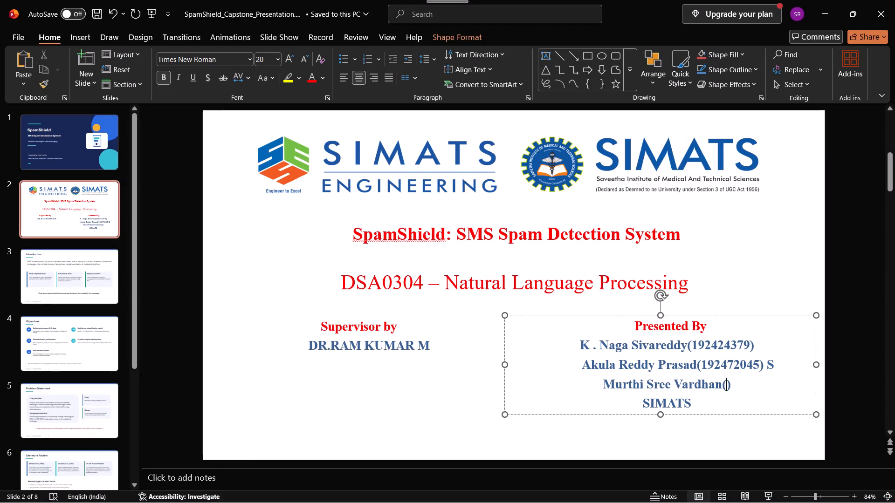
pyautogui.hotkey('ctrl', 'v')
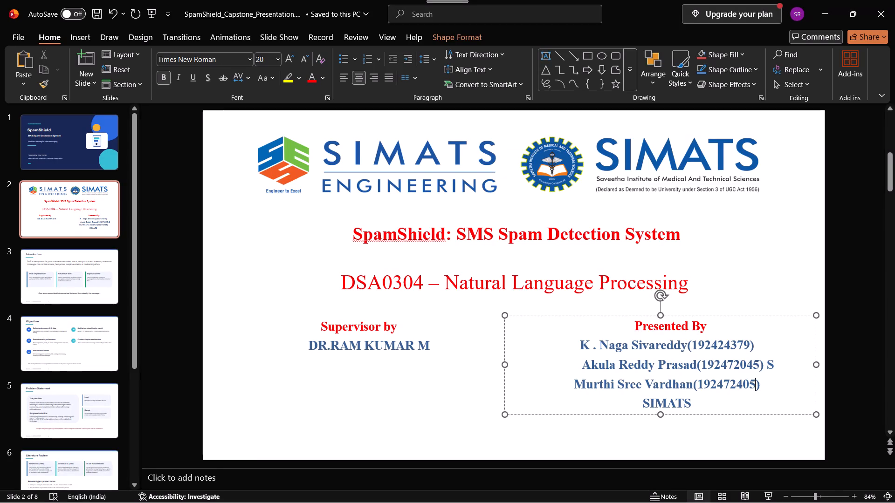
# Delete the stray letter S after the second presenter's registration number under "Presented By".
pyautogui.click(771, 363)
pyautogui.press('BackSpace')
pyautogui.press('BackSpace')
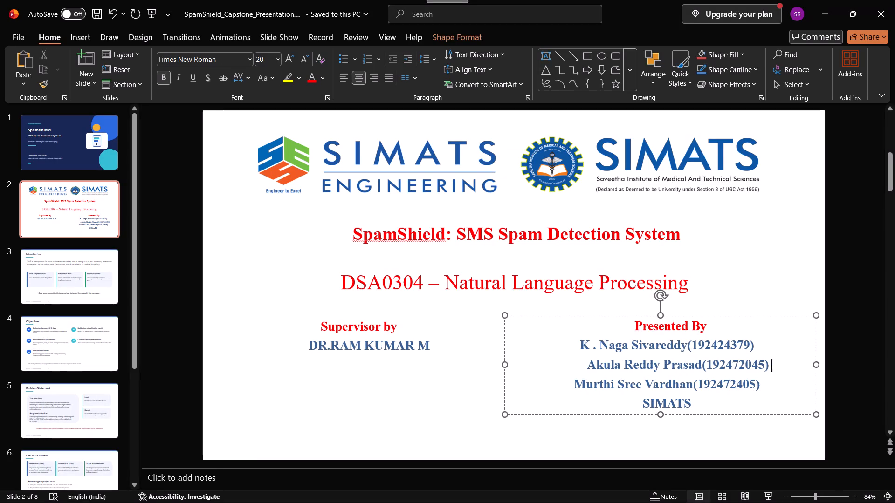
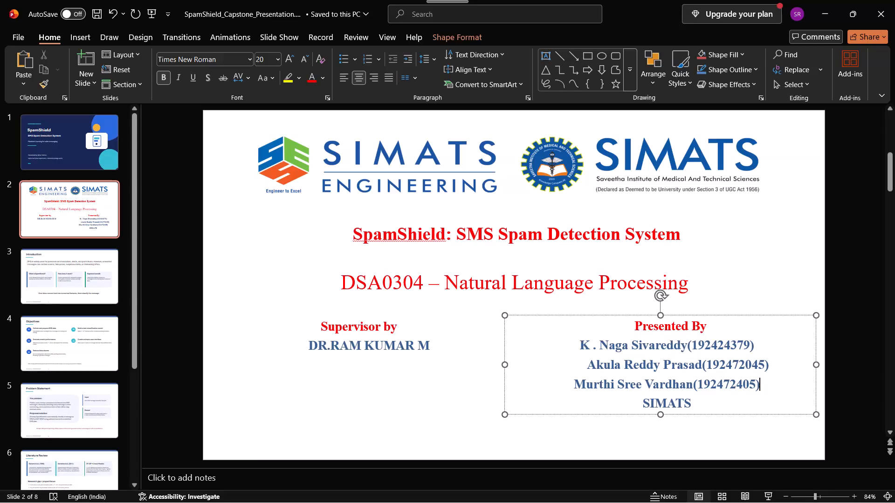
# Add the copied fourth presenter's name on a new line below the third presenter under "Presented By".
pyautogui.press('Return')
pyautogui.hotkey('ctrl', 'v')
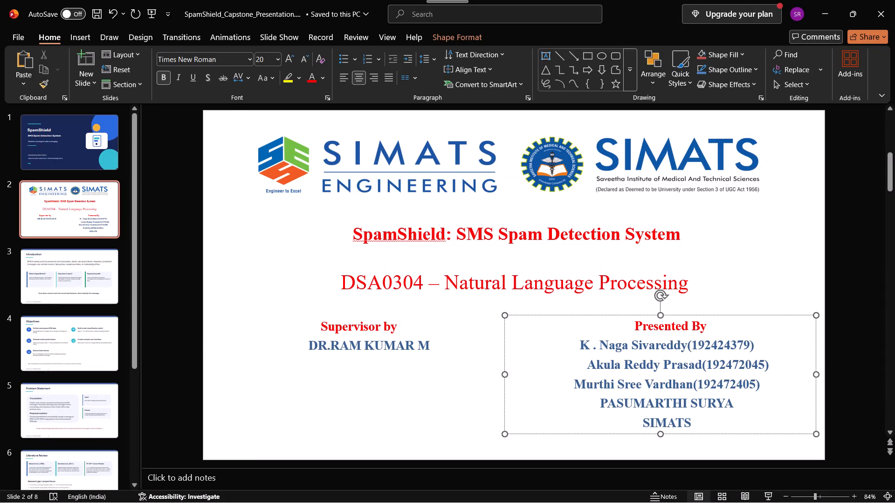
# Convert the fourth presenter's name to sentence case and capitalise the S that starts its second word.
pyautogui.tripleClick(708, 401)
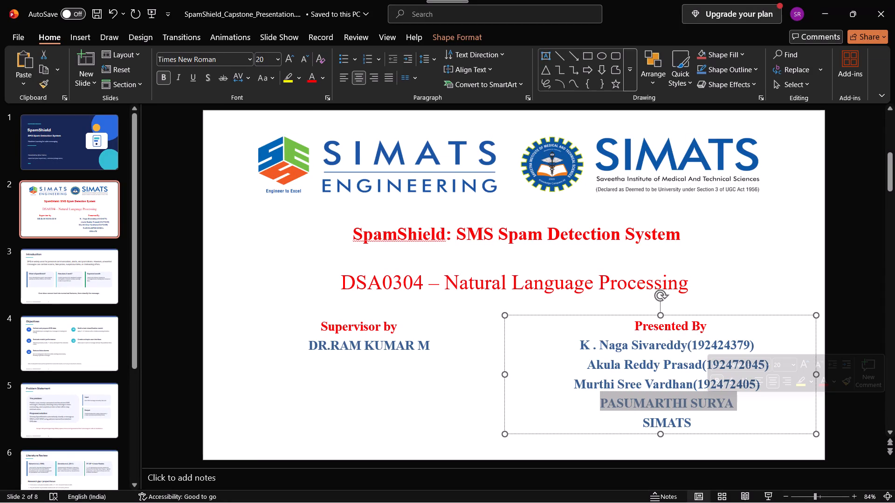
pyautogui.click(257, 75)
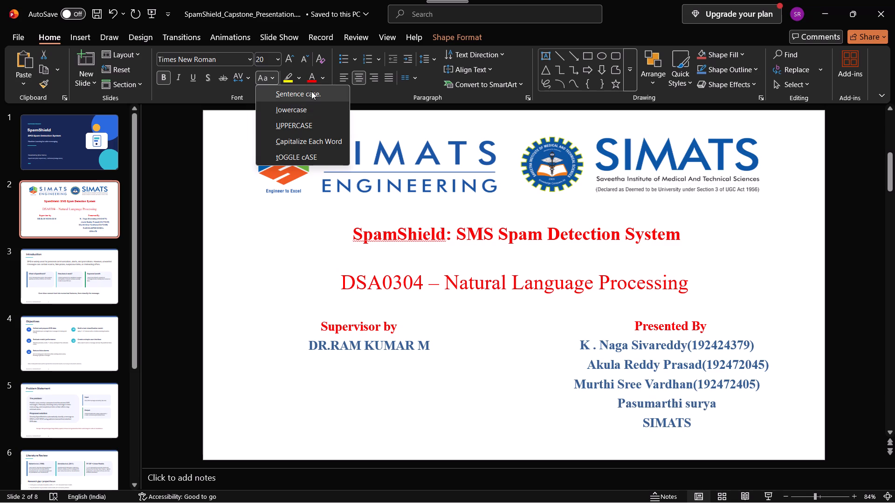
pyautogui.click(311, 91)
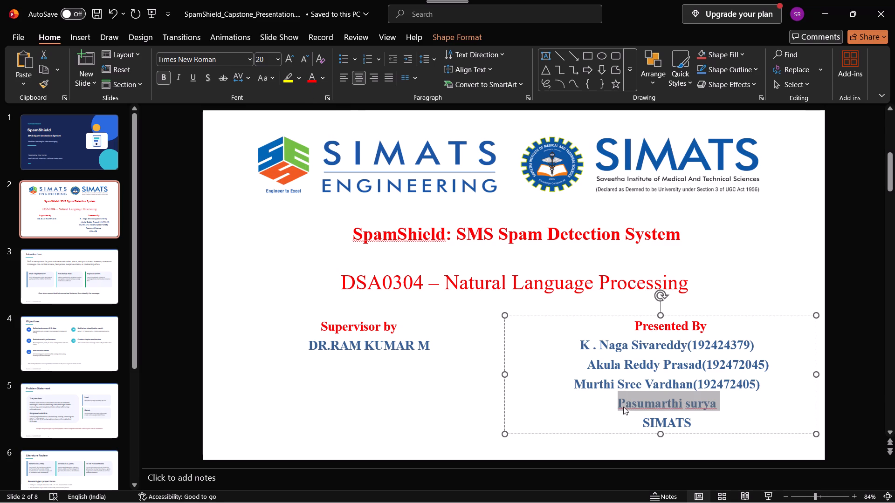
pyautogui.click(688, 401)
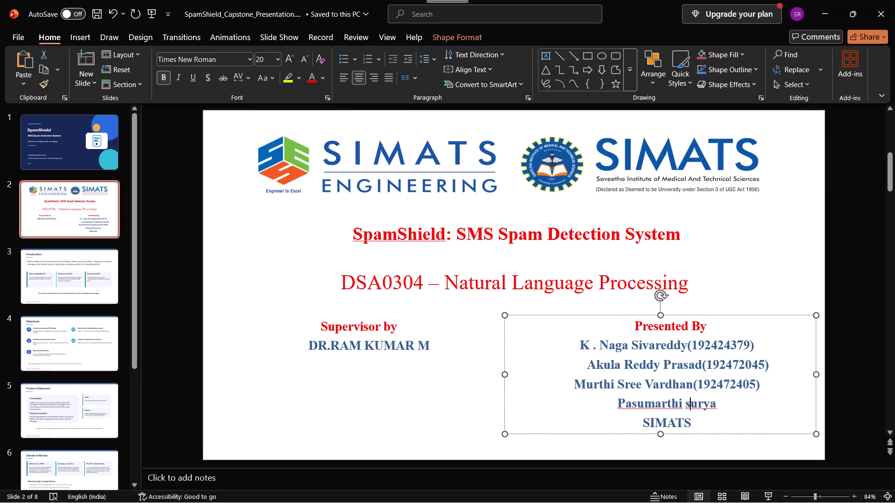
pyautogui.press('BackSpace')
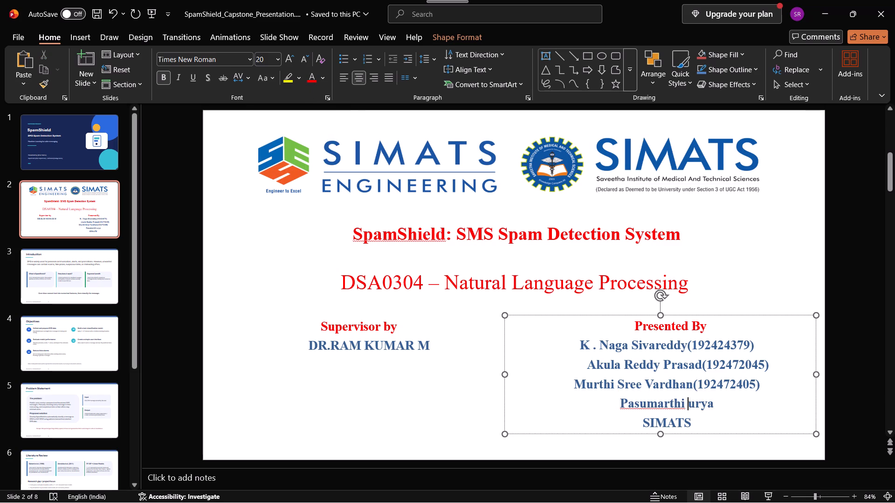
pyautogui.hotkey('shift', 's')
# Ignore all spelling flags for the first word of the fourth presenter's name.
pyautogui.click(641, 404)
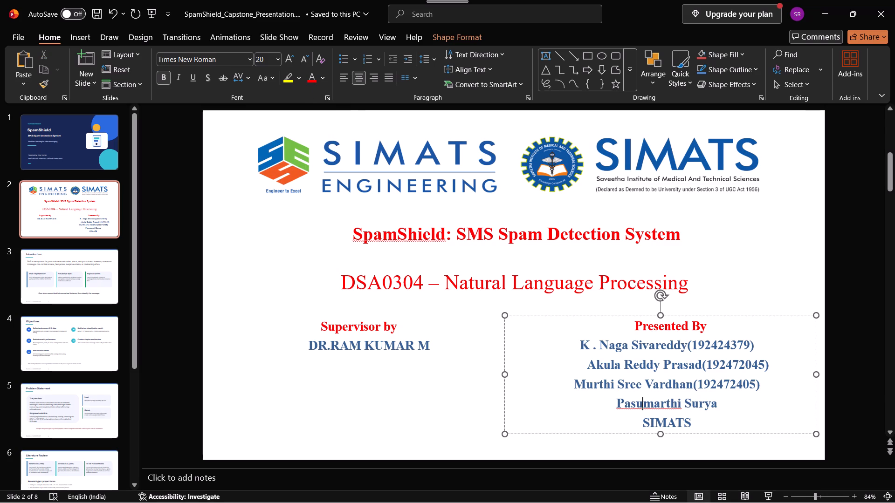
pyautogui.rightClick(641, 404)
pyautogui.click(691, 429)
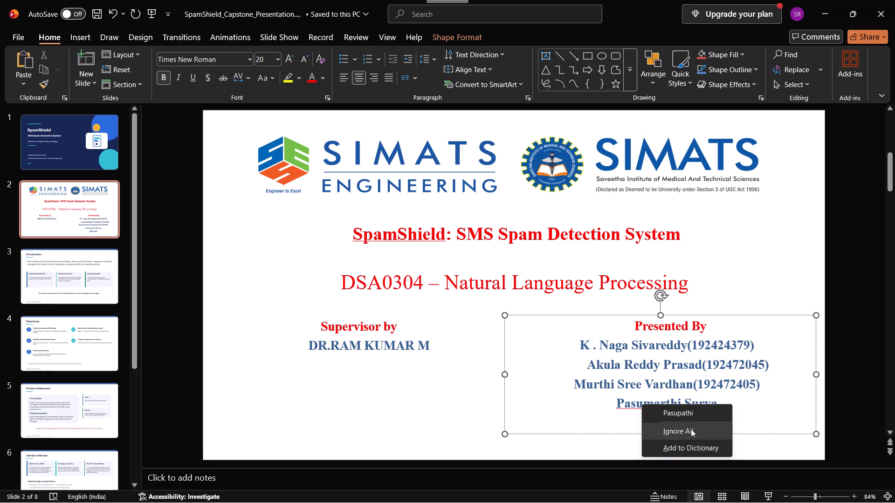
# Add an opening parenthesis directly after the fourth presenter's name for the registration number.
pyautogui.click(718, 404)
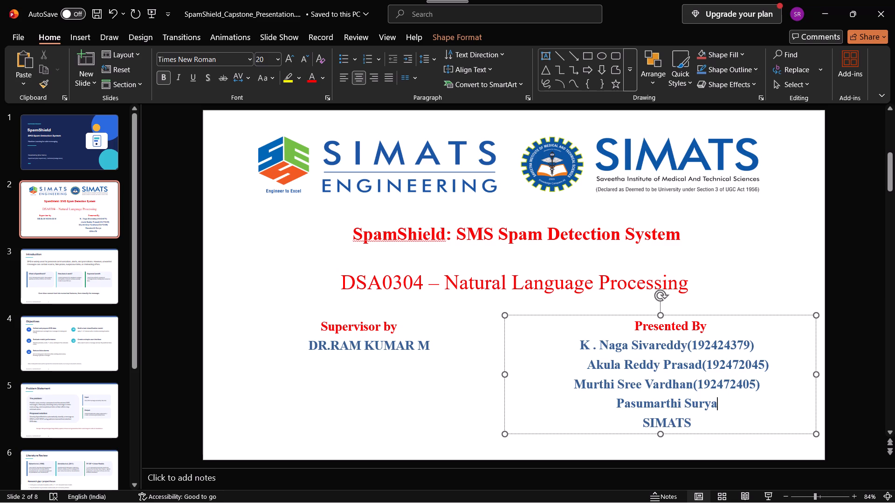
pyautogui.hotkey('shift', '(')
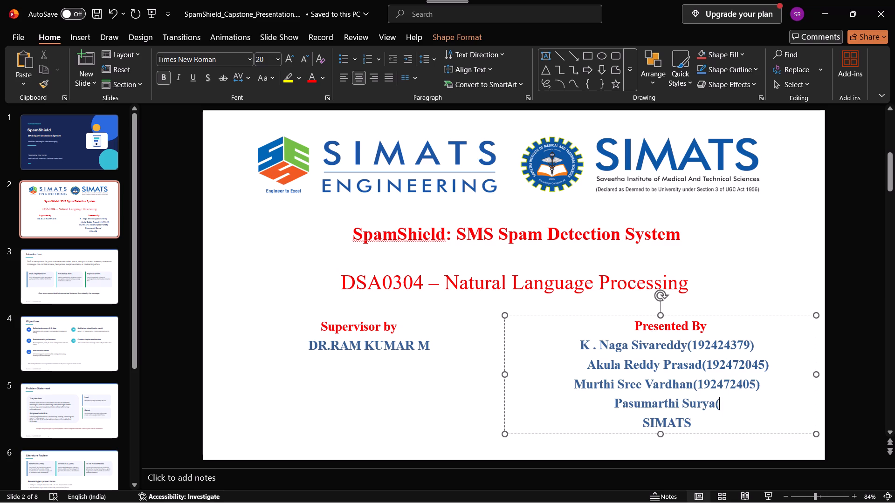
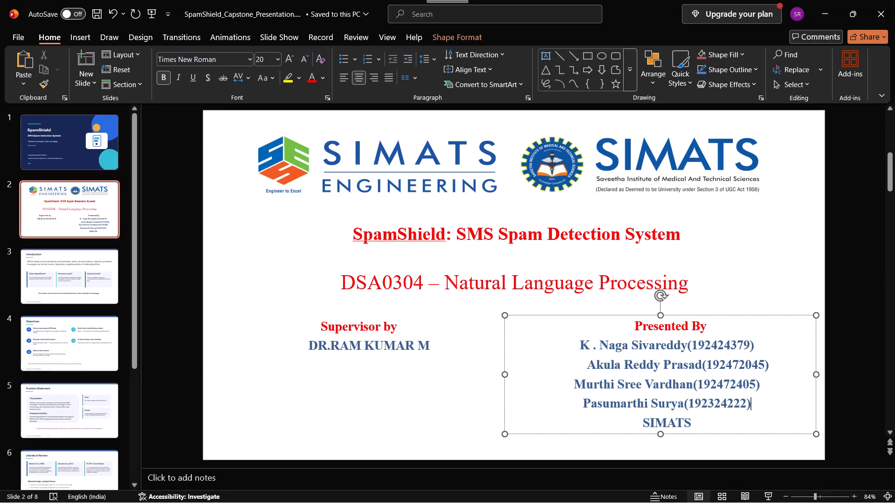
# Adjust the leading spaces before the first three presenter names under "Presented By" so the four names start roughly aligned.
pyautogui.click(588, 363)
pyautogui.press('BackSpace')
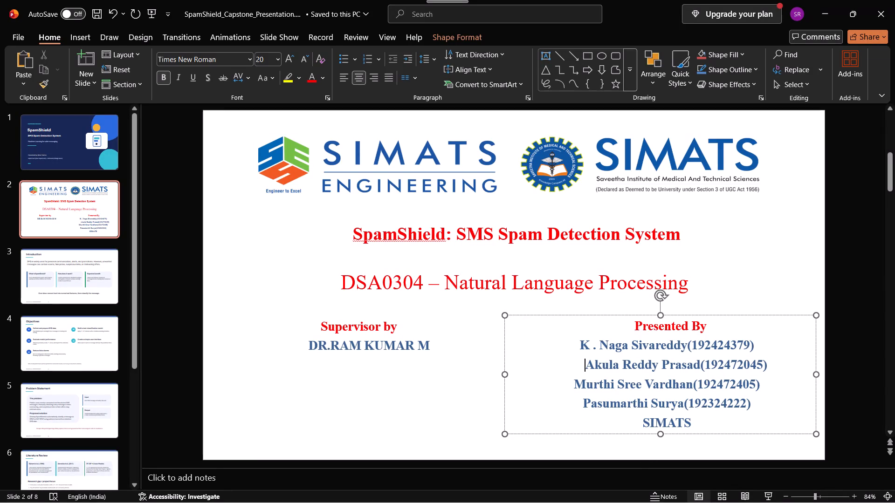
pyautogui.click(572, 383)
pyautogui.press('space')
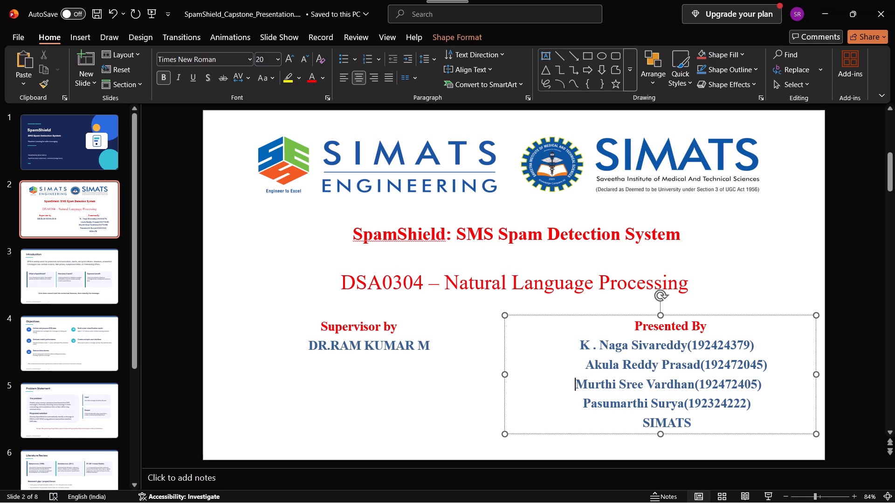
pyautogui.press('space')
pyautogui.press('space')
pyautogui.press('space')
pyautogui.press('space')
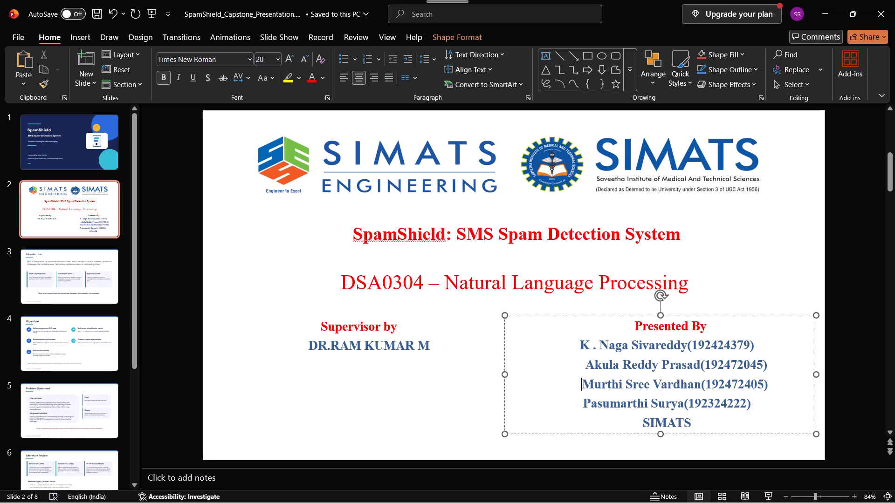
pyautogui.press('space')
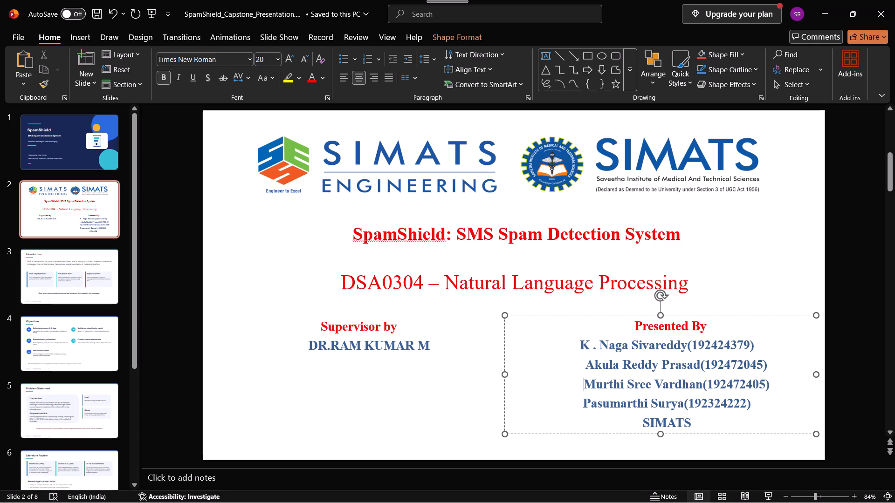
pyautogui.click(585, 364)
pyautogui.press('BackSpace')
pyautogui.press('BackSpace')
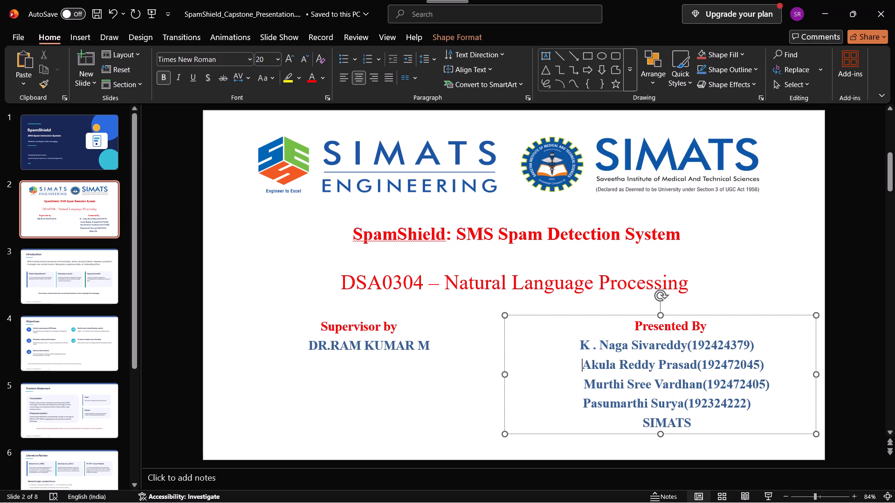
pyautogui.click(578, 347)
pyautogui.press('space')
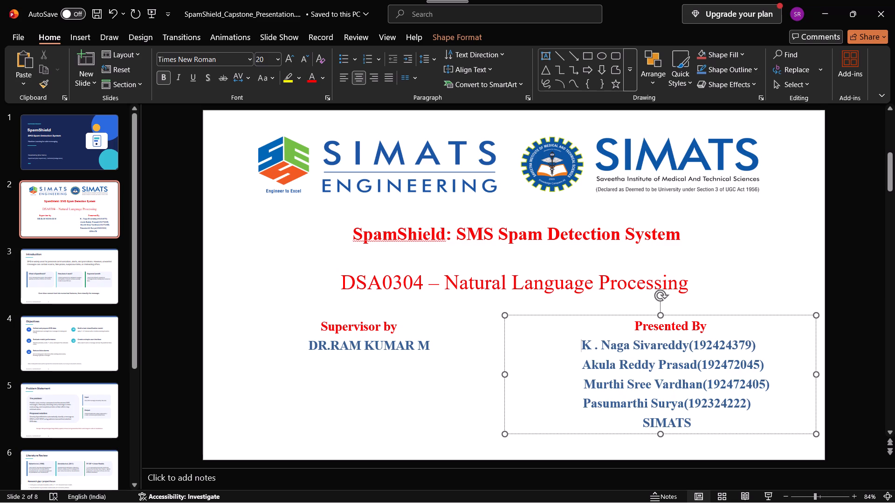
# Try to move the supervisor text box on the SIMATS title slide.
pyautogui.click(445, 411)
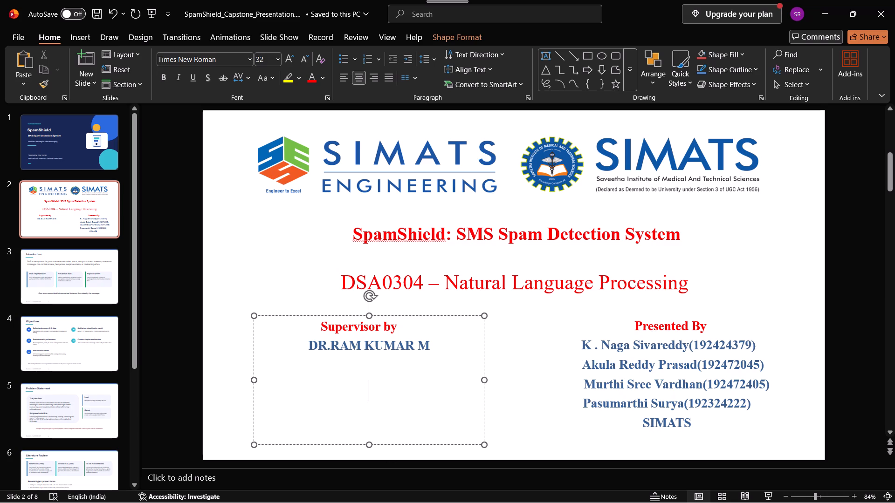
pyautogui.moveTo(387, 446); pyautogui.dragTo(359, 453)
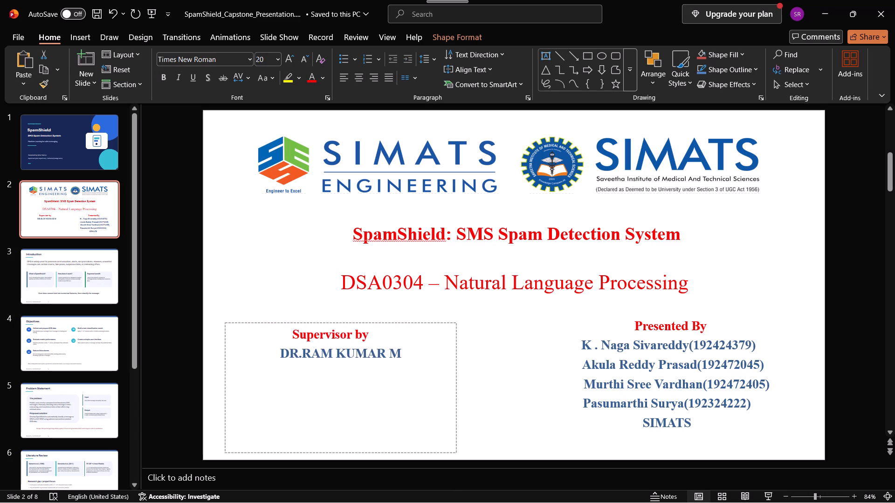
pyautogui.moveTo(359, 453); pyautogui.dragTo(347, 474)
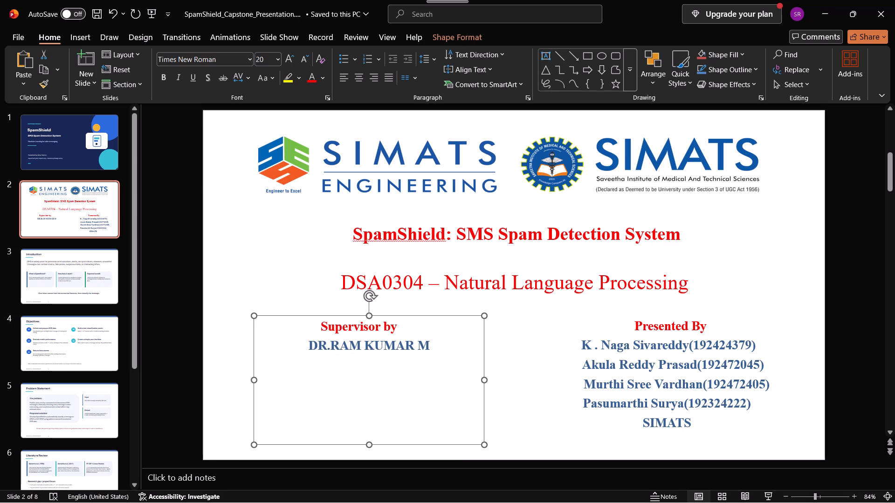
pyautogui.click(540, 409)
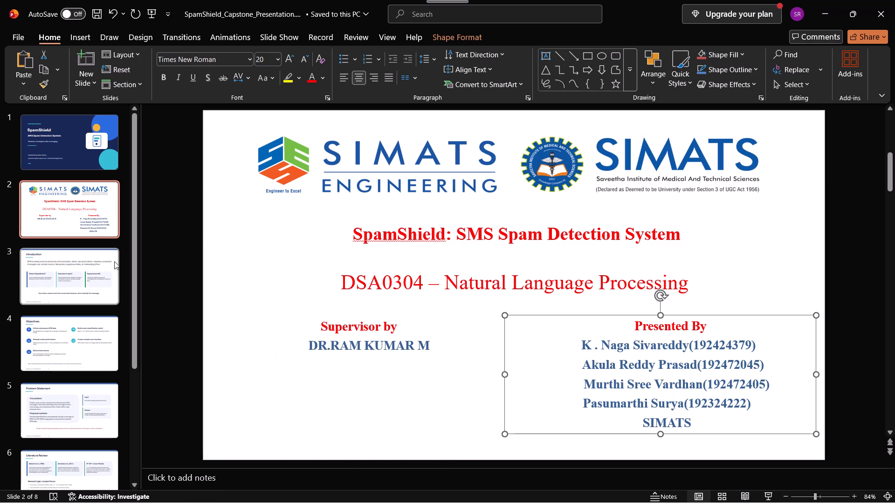
# Shift the background card behind "What is SpamShield?" slightly downward on the Introduction slide.
pyautogui.click(93, 272)
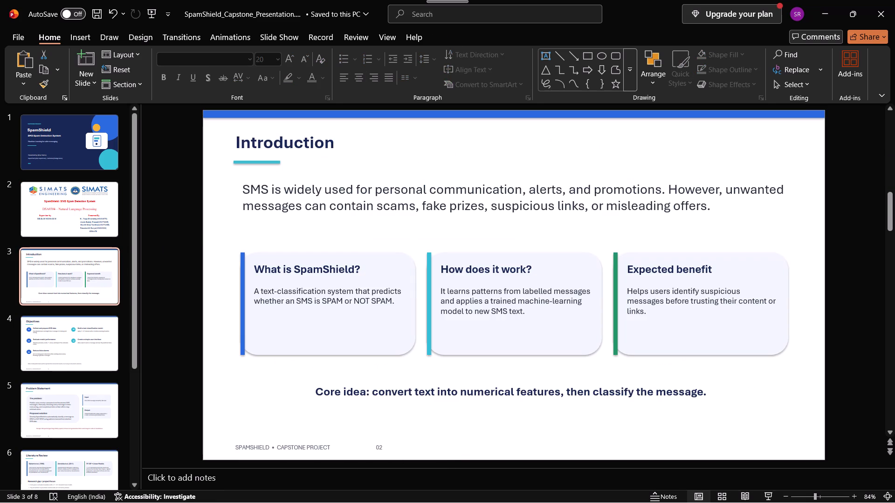
pyautogui.click(354, 198)
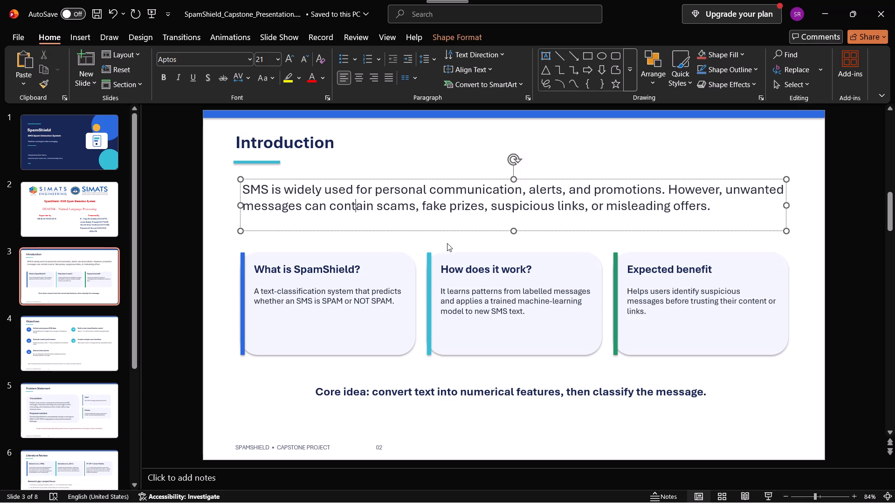
pyautogui.moveTo(319, 305); pyautogui.dragTo(305, 323)
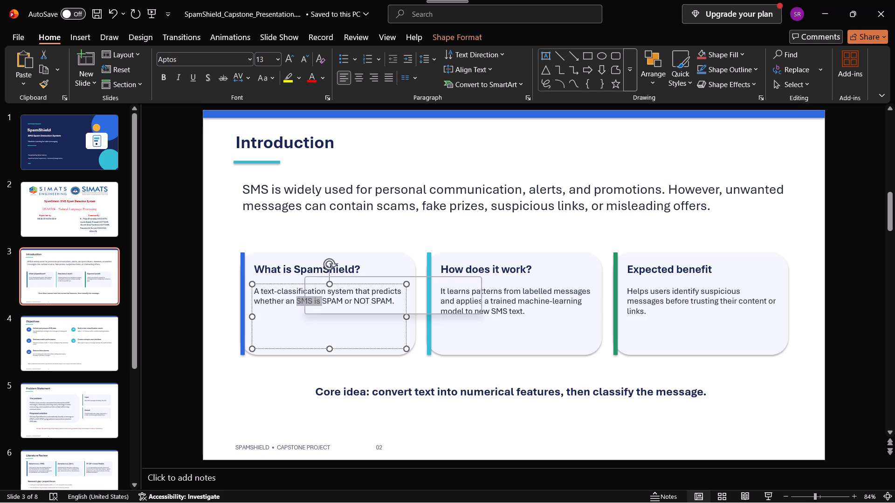
pyautogui.click(228, 343)
pyautogui.click(267, 355)
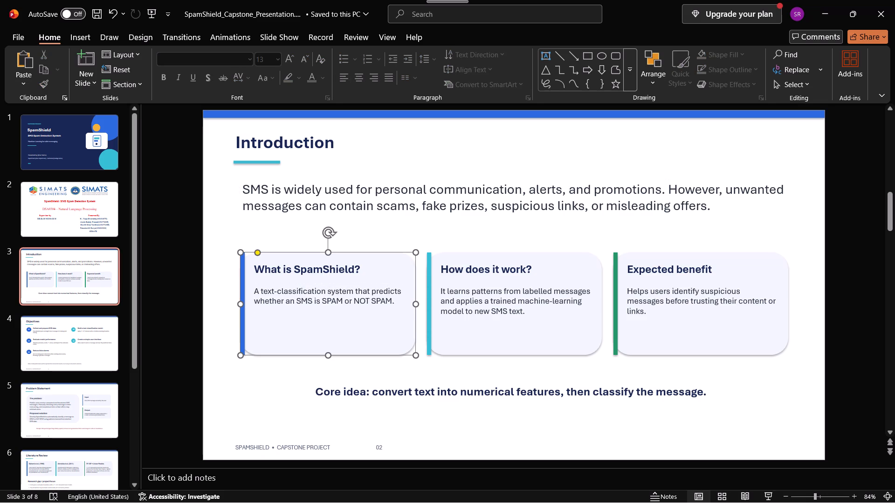
pyautogui.click(269, 355)
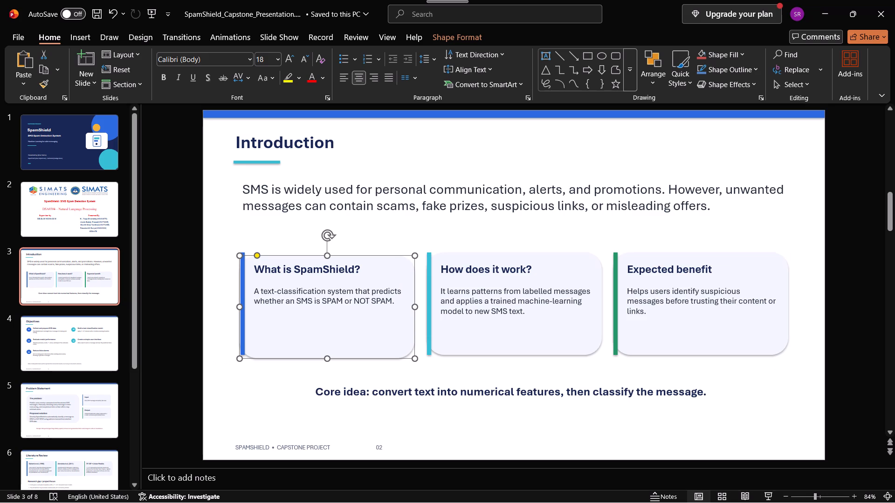
# Cut the "SPAMSHIELD • CAPSTONE PROJECT" footer text box from the Introduction slide.
pyautogui.click(321, 450)
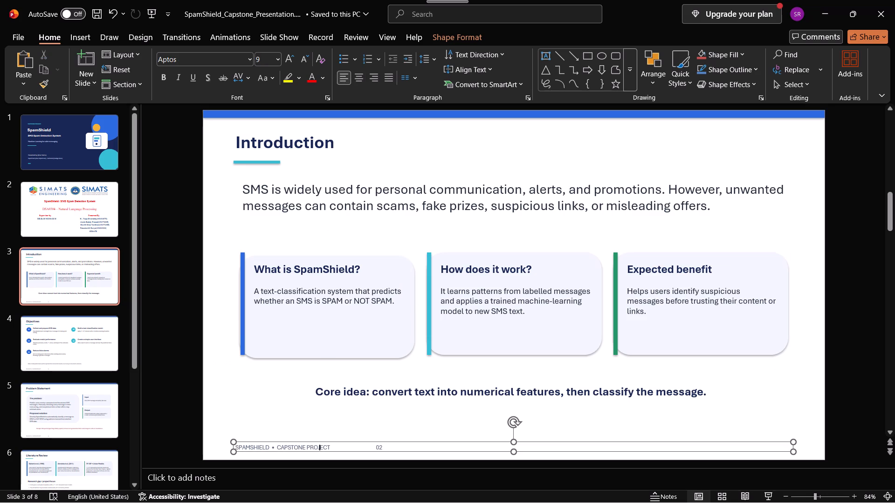
pyautogui.rightClick(321, 450)
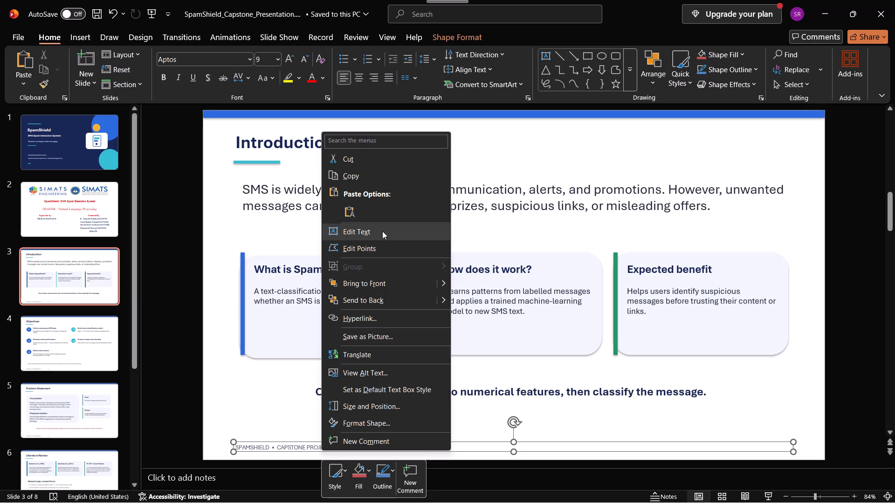
pyautogui.click(365, 156)
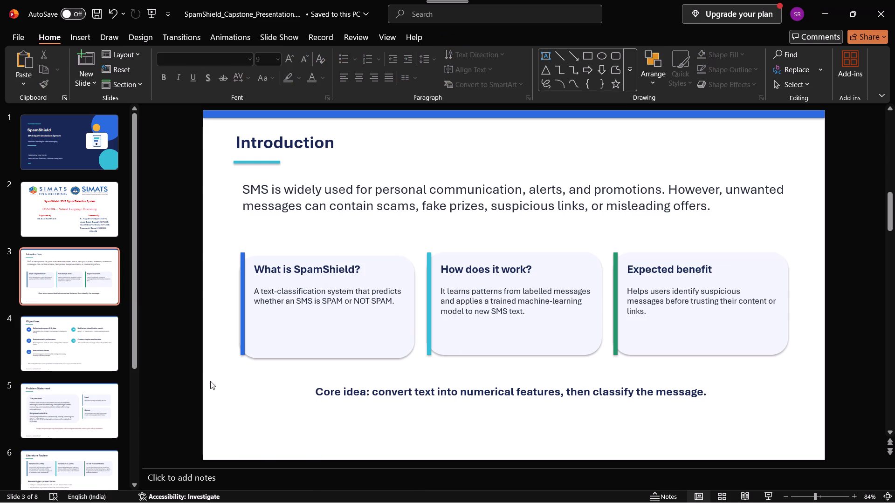
# Ignore all spelling flags for "SpamShield" in the project title on the SIMATS title slide.
pyautogui.click(76, 284)
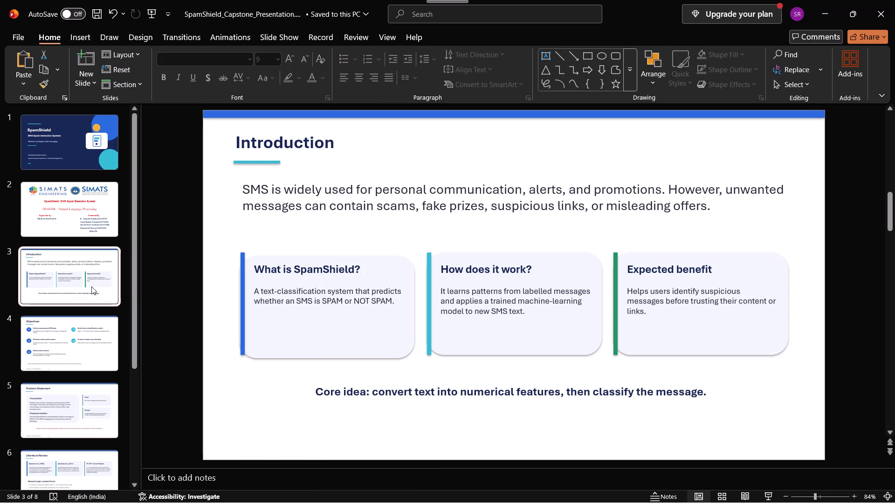
pyautogui.click(80, 139)
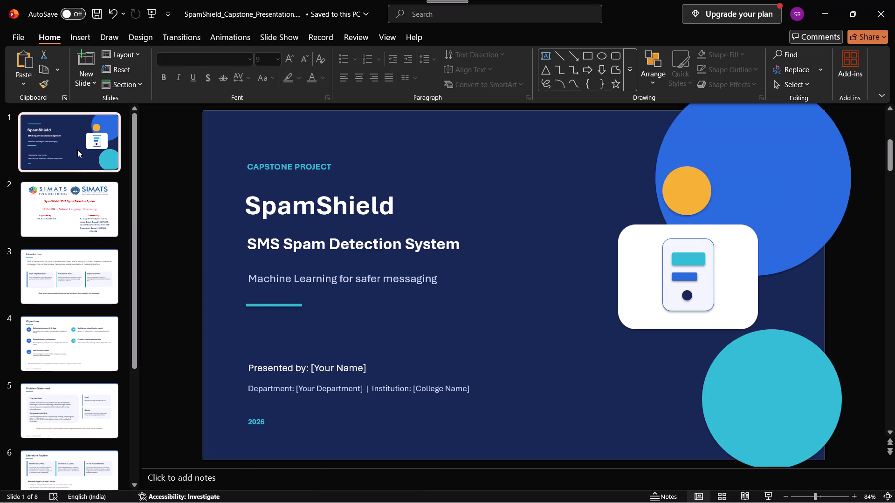
pyautogui.click(76, 200)
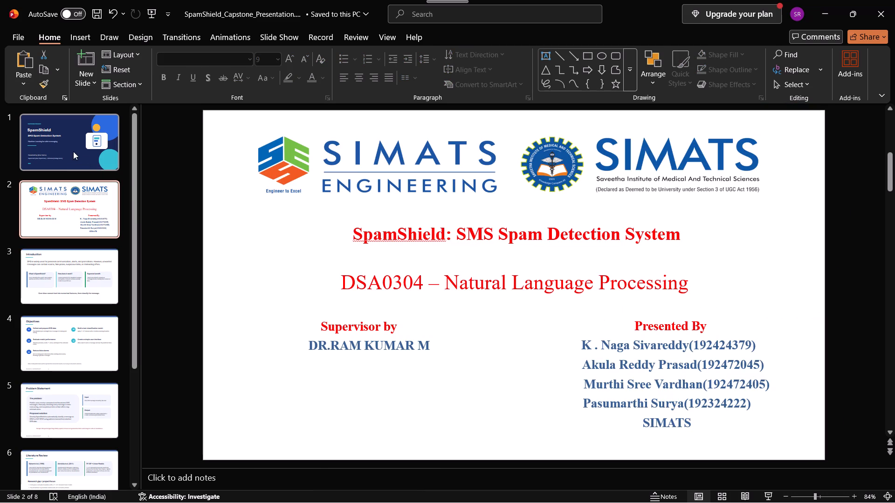
pyautogui.click(421, 238)
pyautogui.rightClick(421, 238)
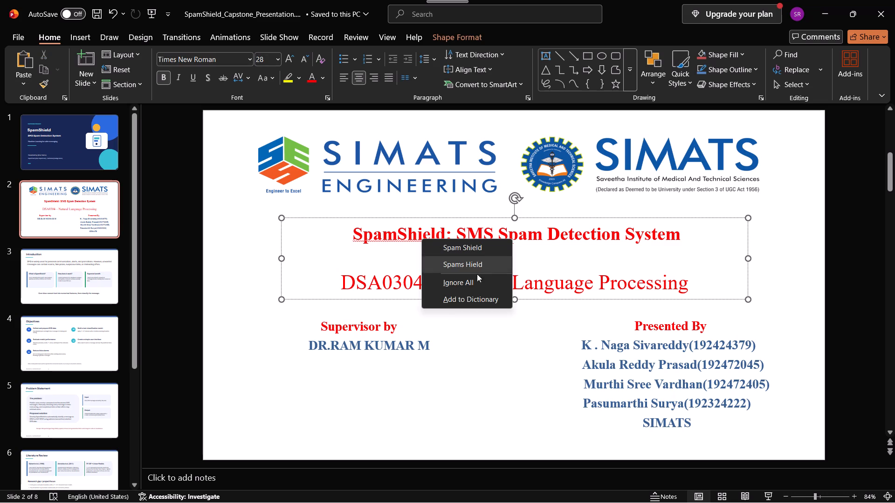
pyautogui.click(472, 277)
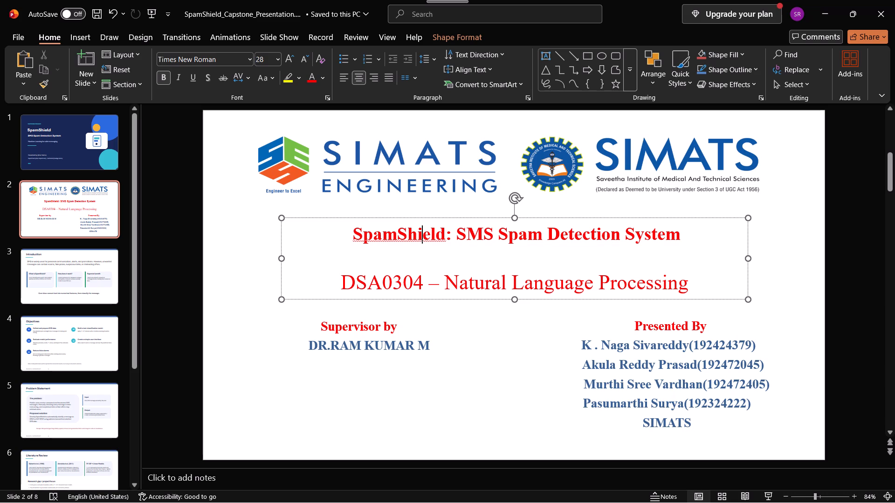
pyautogui.click(497, 360)
# Cut the italic note about model performance from the bottom of the Objectives slide.
pyautogui.click(71, 284)
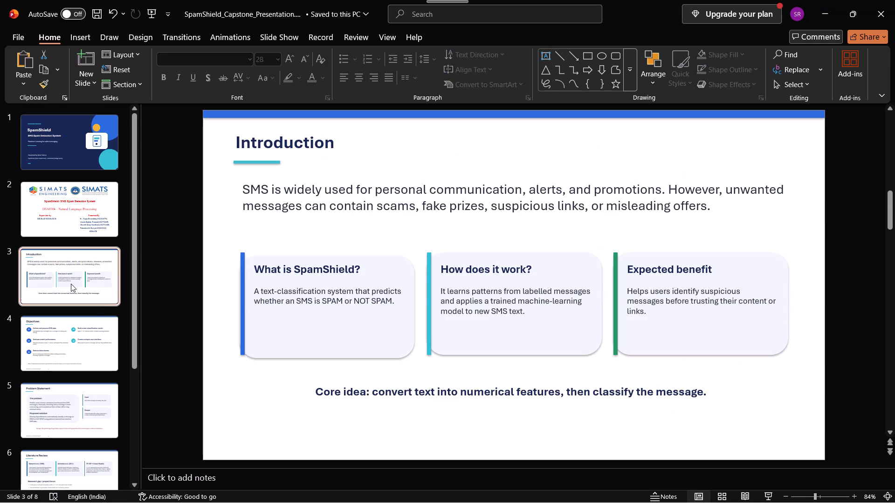
pyautogui.click(89, 335)
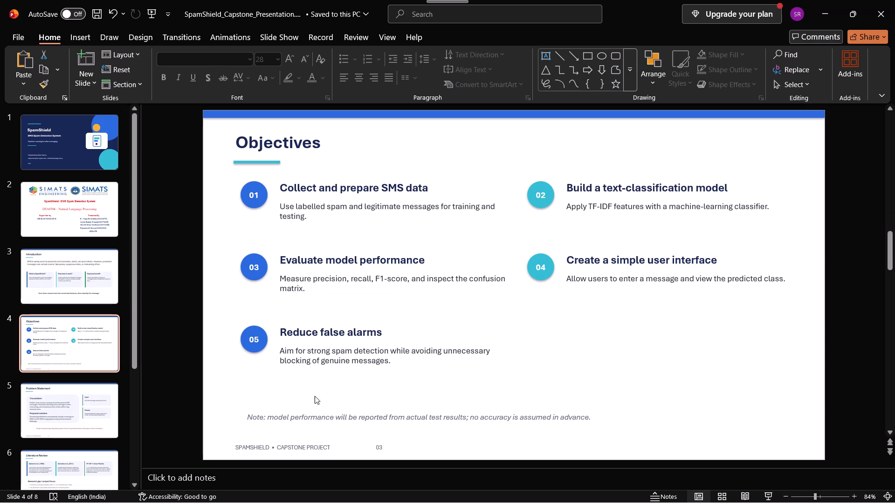
pyautogui.click(359, 419)
pyautogui.rightClick(359, 419)
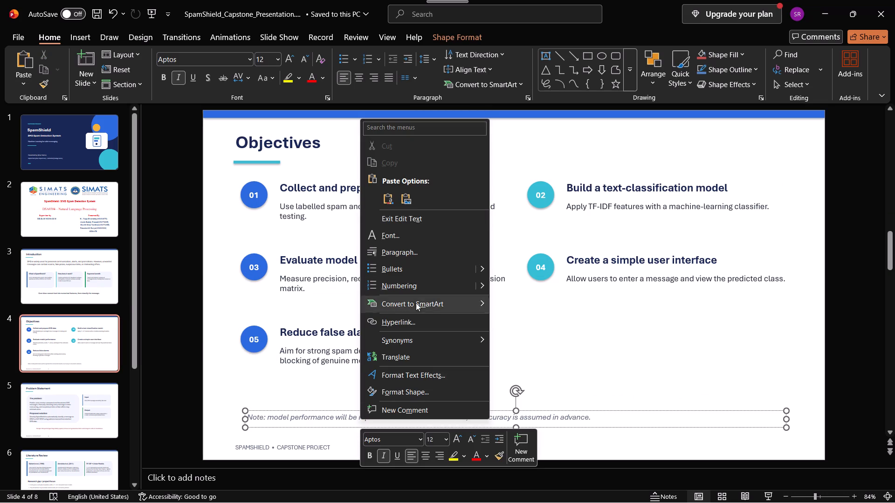
pyautogui.click(288, 410)
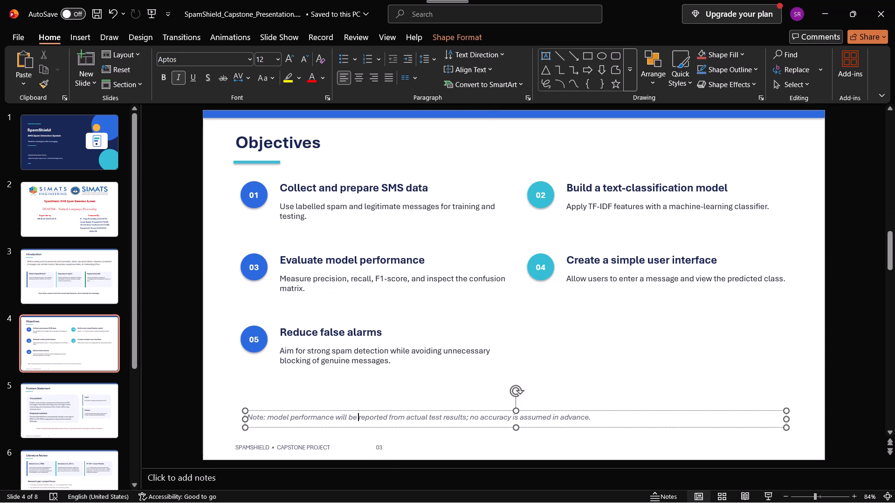
pyautogui.rightClick(496, 430)
pyautogui.click(520, 139)
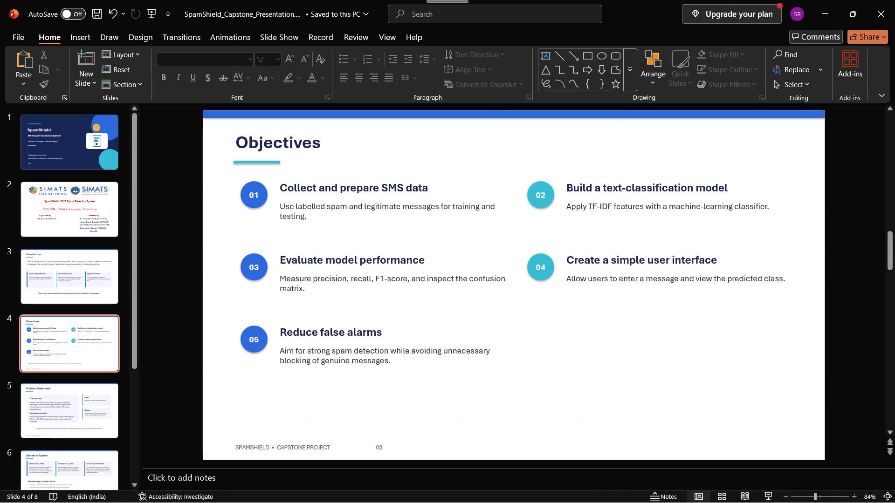
# Cut the "SPAMSHIELD • CAPSTONE PROJECT" footer text box from the Objectives slide.
pyautogui.click(306, 442)
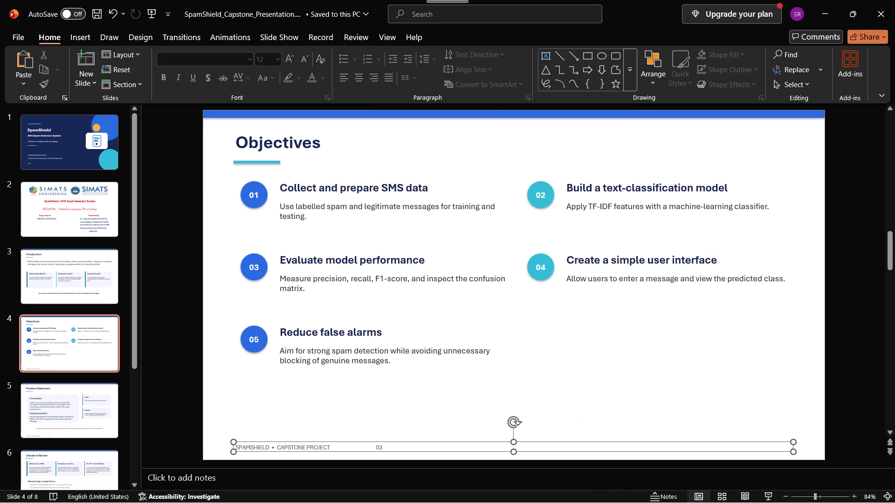
pyautogui.click(306, 442)
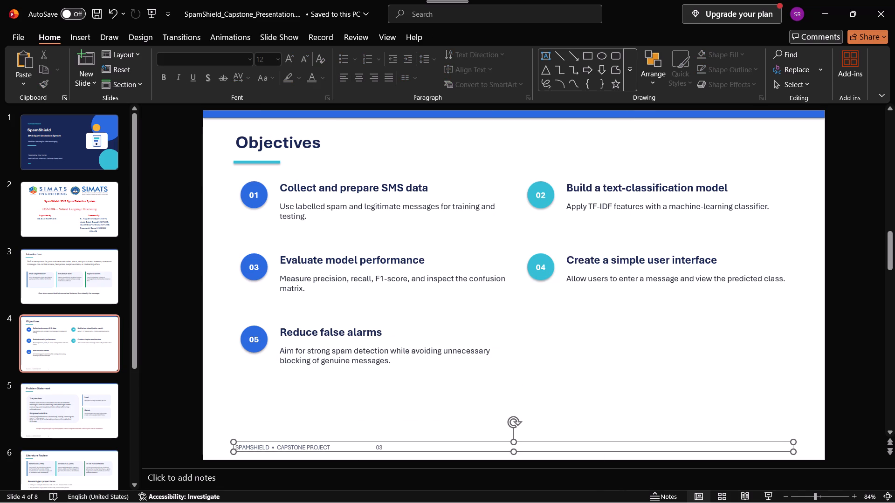
pyautogui.rightClick(352, 454)
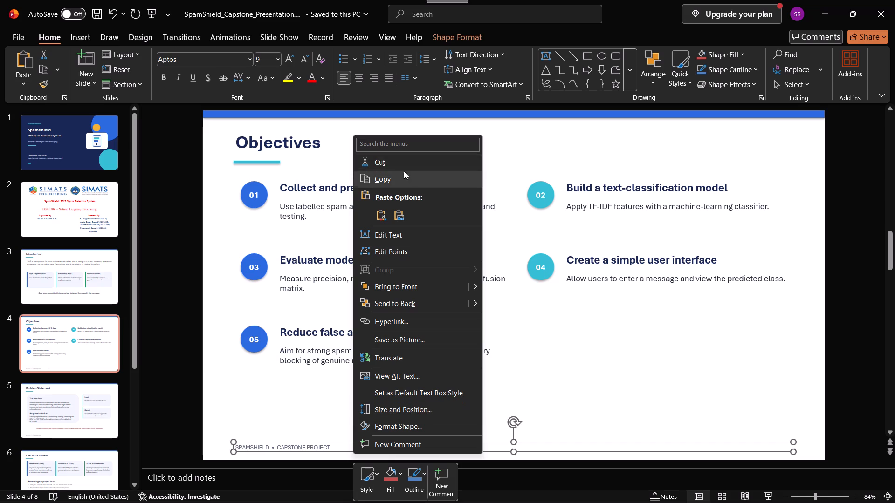
pyautogui.click(402, 158)
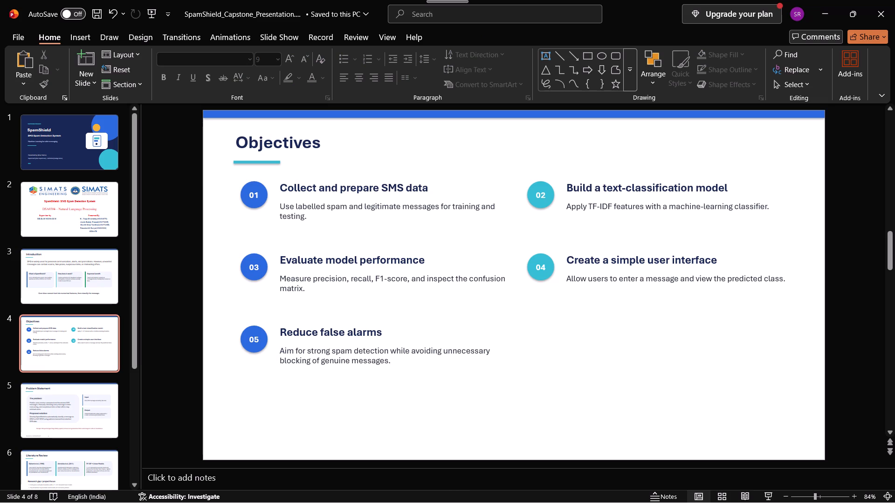
# Delete the original dark-blue SpamShield cover slide with the placeholder presenter details.
pyautogui.click(75, 139)
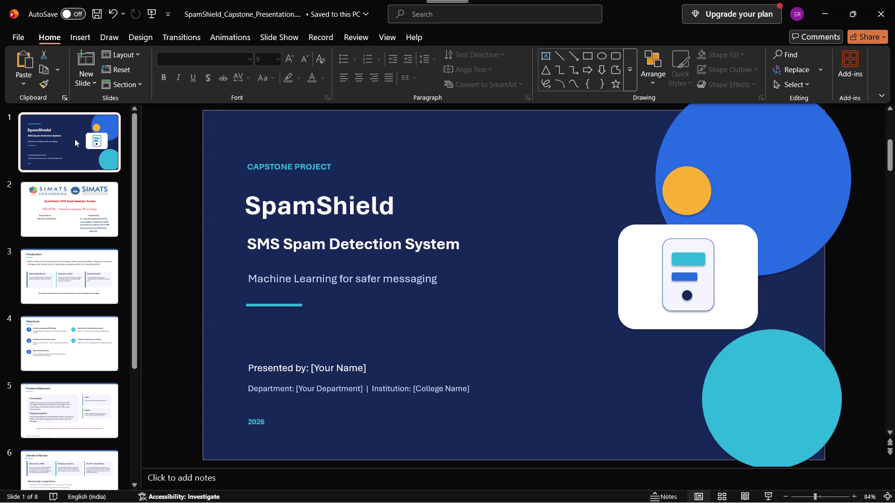
pyautogui.press('Delete')
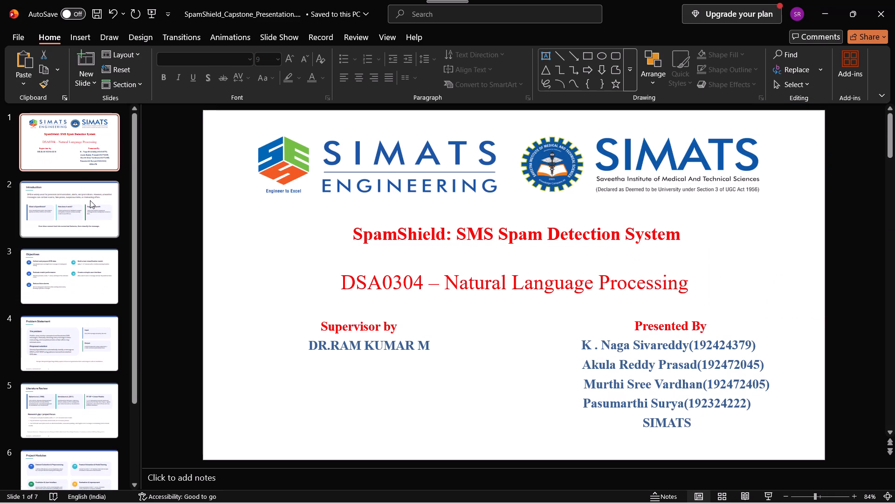
# Set the "Introduction" heading's font size to 36 on the Introduction slide.
pyautogui.click(91, 202)
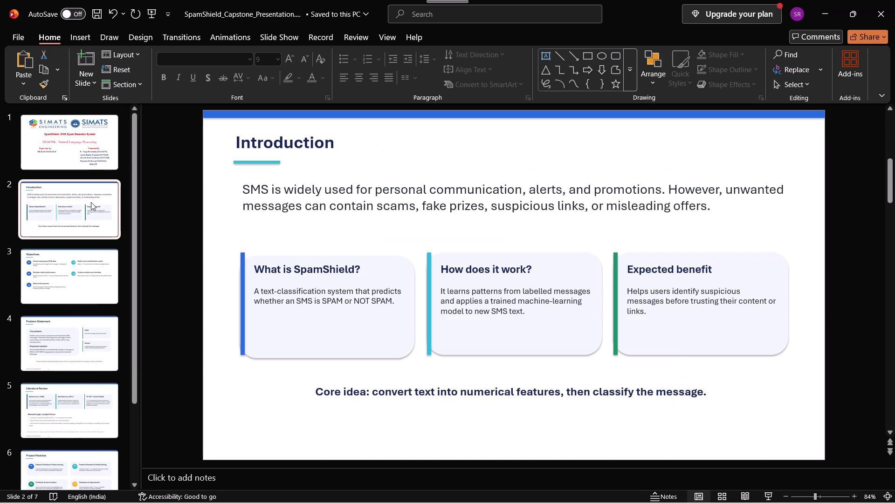
pyautogui.click(297, 141)
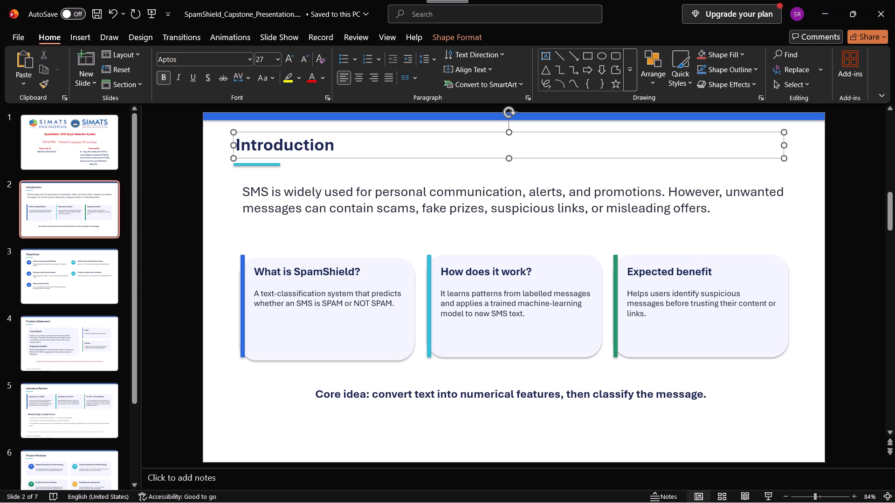
pyautogui.hotkey('ctrl', 'a')
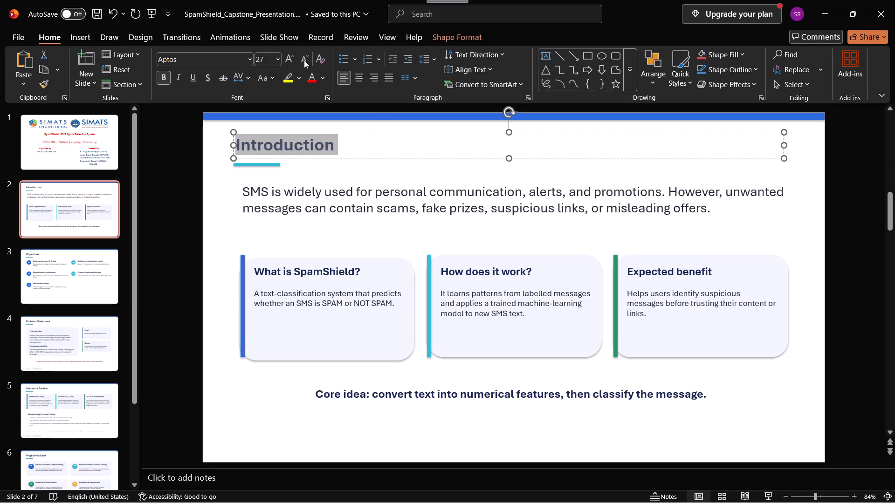
pyautogui.click(276, 59)
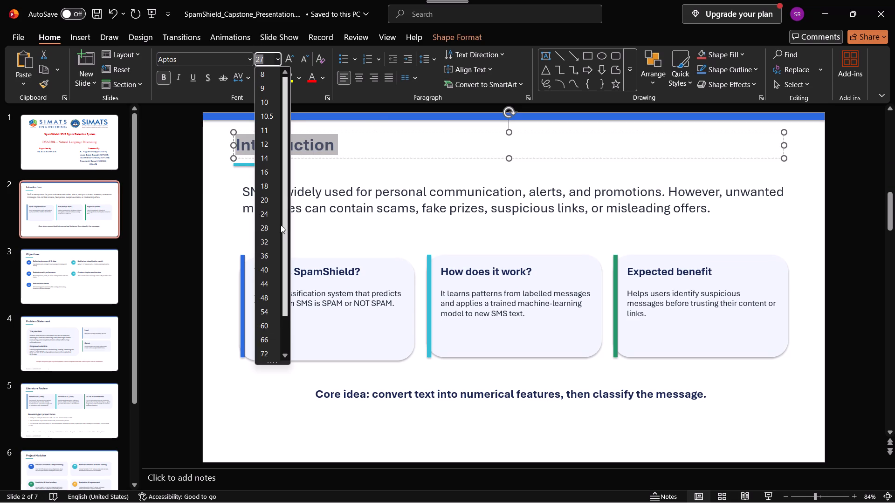
pyautogui.click(266, 258)
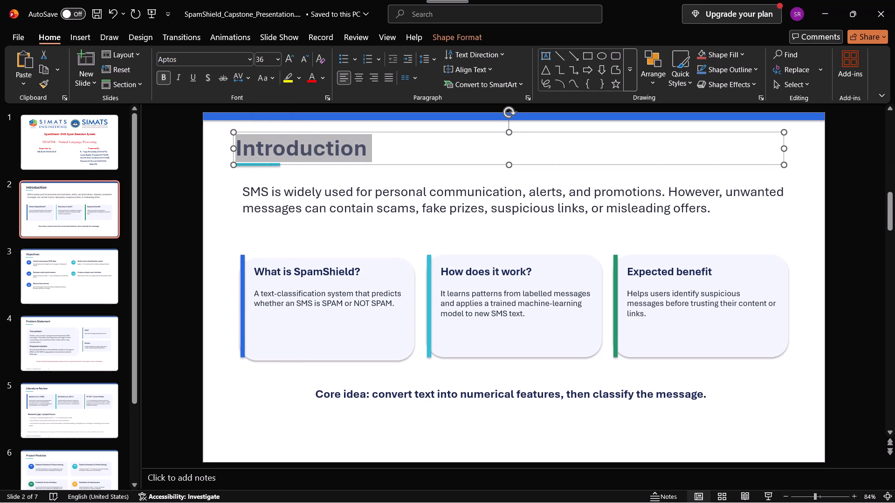
pyautogui.click(200, 59)
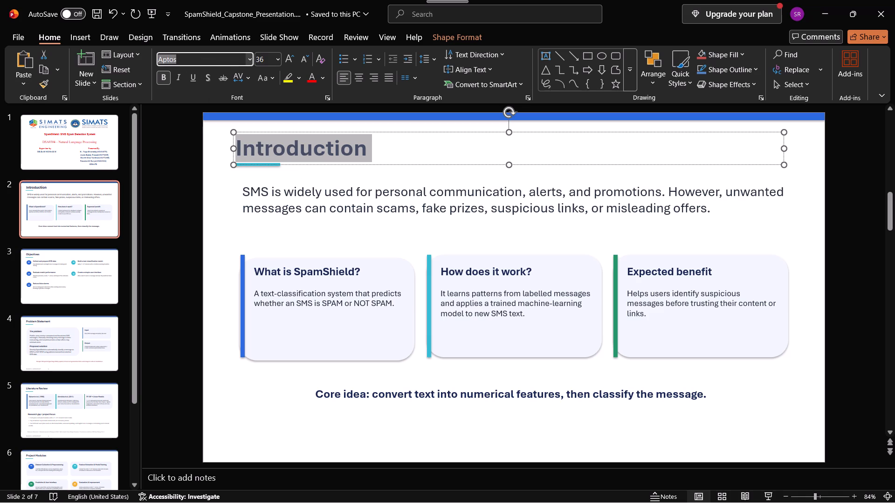
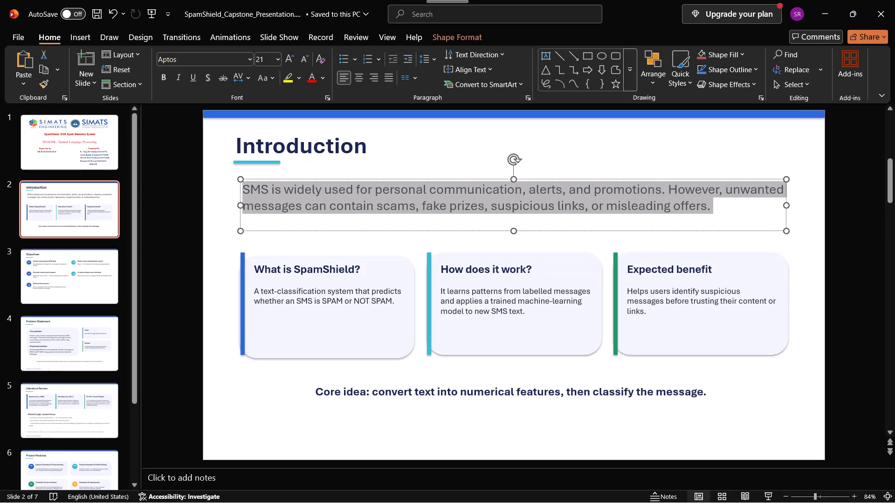
pyautogui.hotkey('ctrl', 'v')
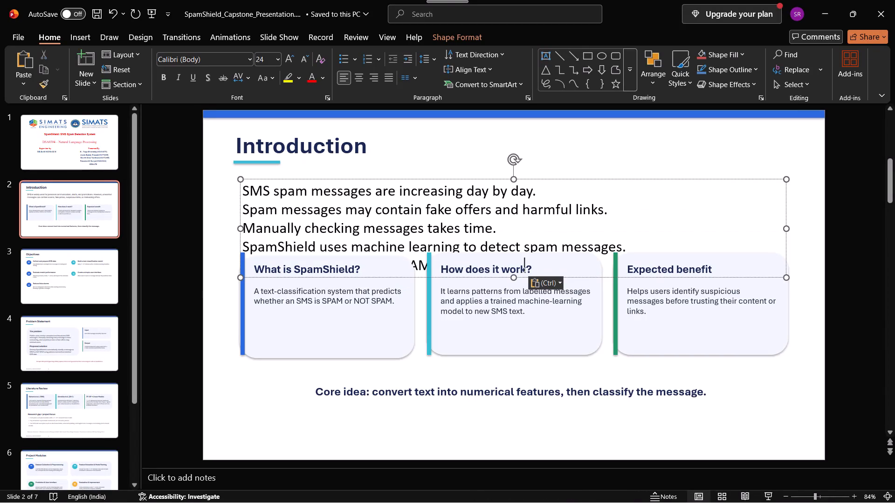
# Remove the description text from the three cards on the Introduction slide.
pyautogui.click(336, 327)
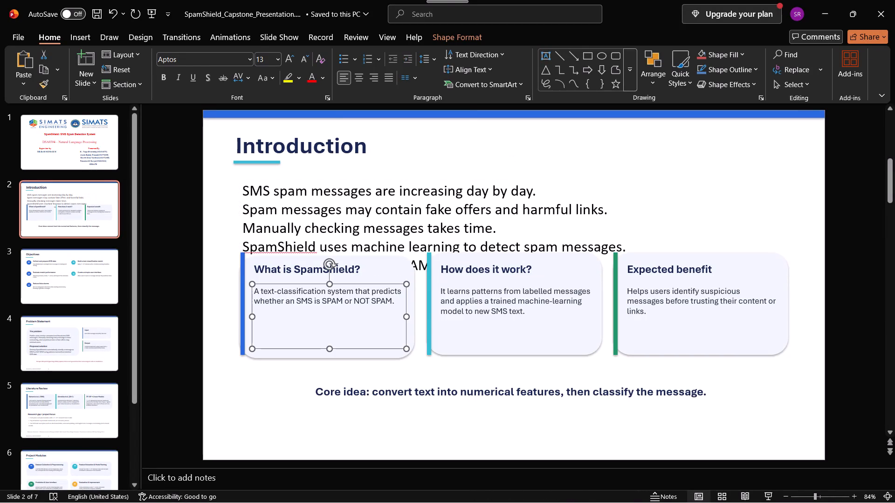
pyautogui.rightClick(336, 327)
pyautogui.click(376, 40)
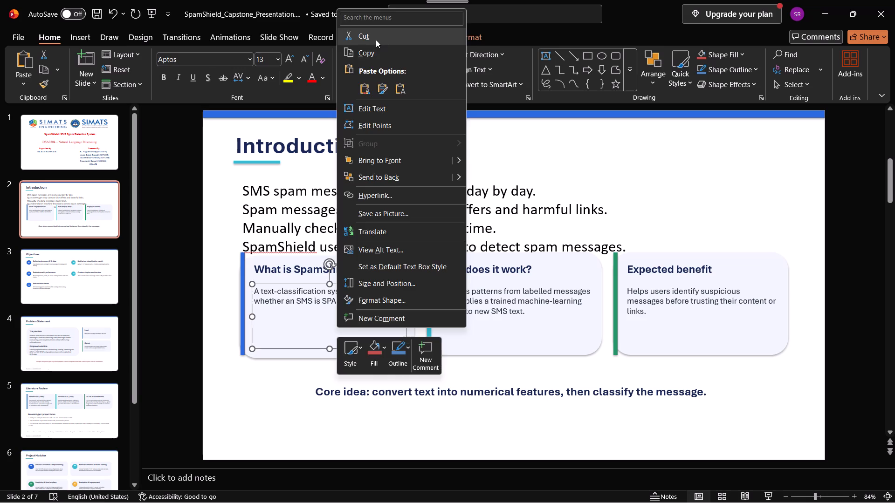
pyautogui.moveTo(207, 273); pyautogui.dragTo(342, 309)
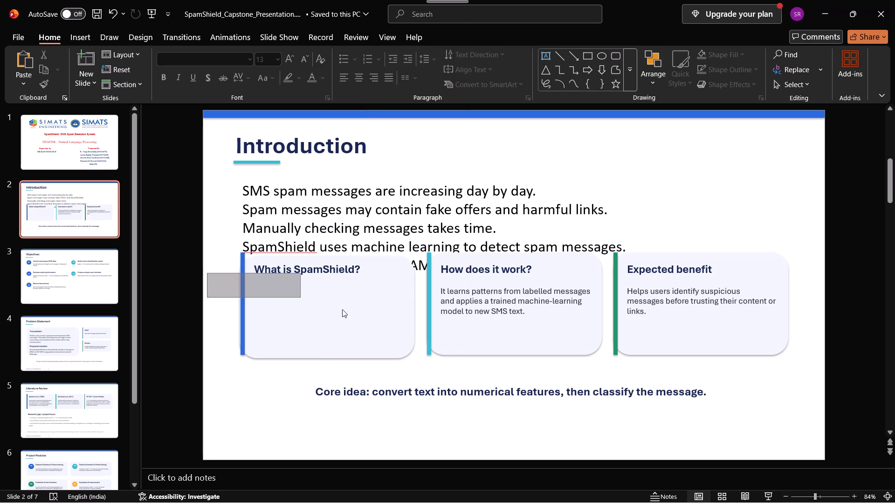
pyautogui.moveTo(342, 309); pyautogui.dragTo(653, 374)
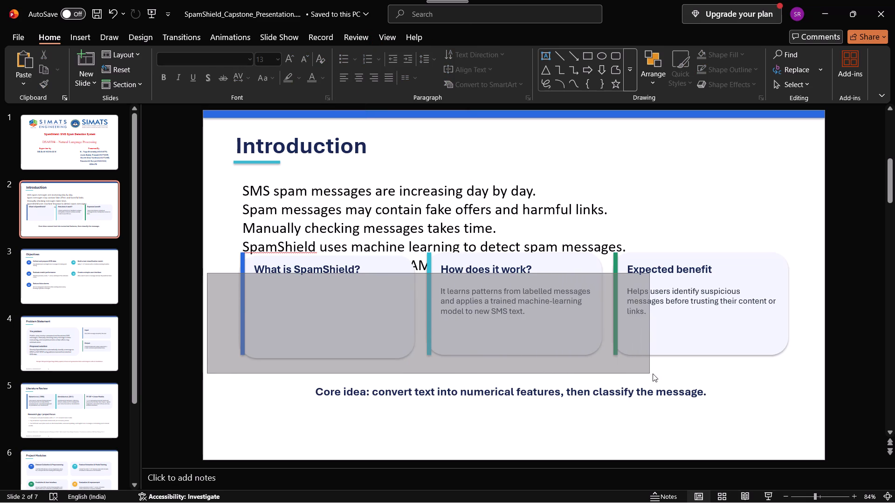
pyautogui.moveTo(653, 374); pyautogui.dragTo(674, 374)
pyautogui.press('Delete')
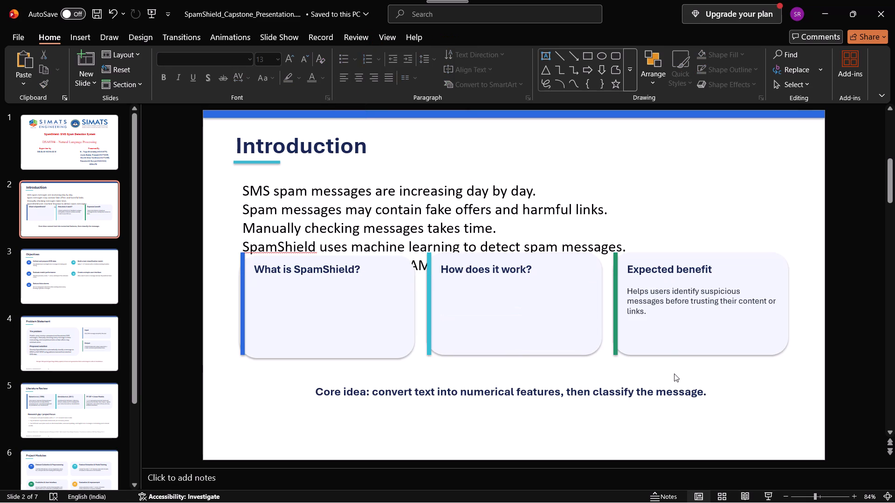
pyautogui.click(709, 304)
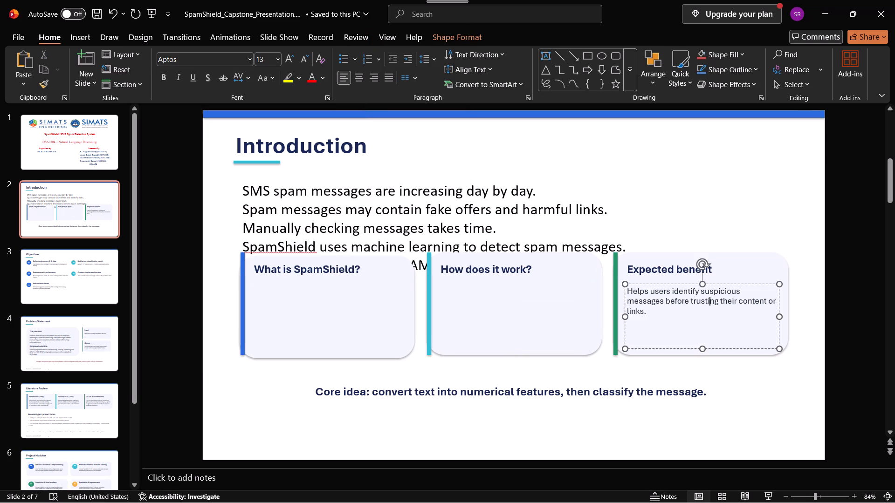
pyautogui.hotkey('ctrl', 'a')
pyautogui.press('BackSpace')
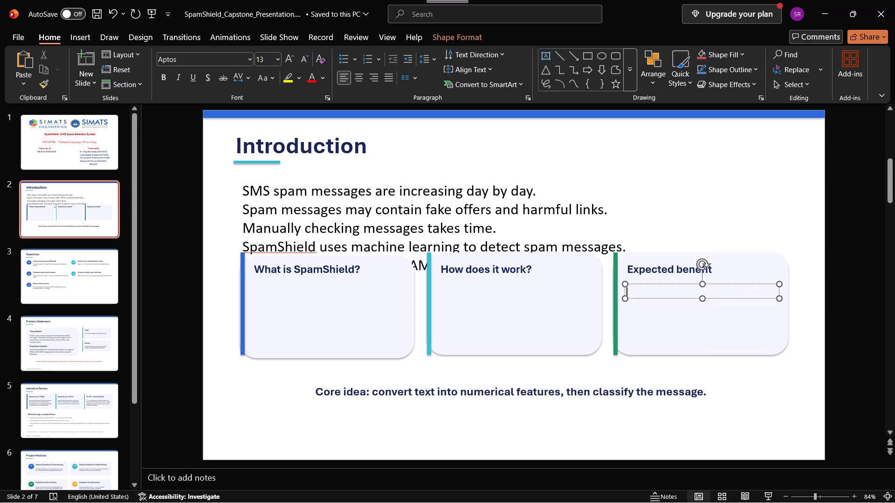
# Delete the "Expected benefit" card with its heading and green bar, plus the "How does it work?" heading and card background.
pyautogui.click(747, 259)
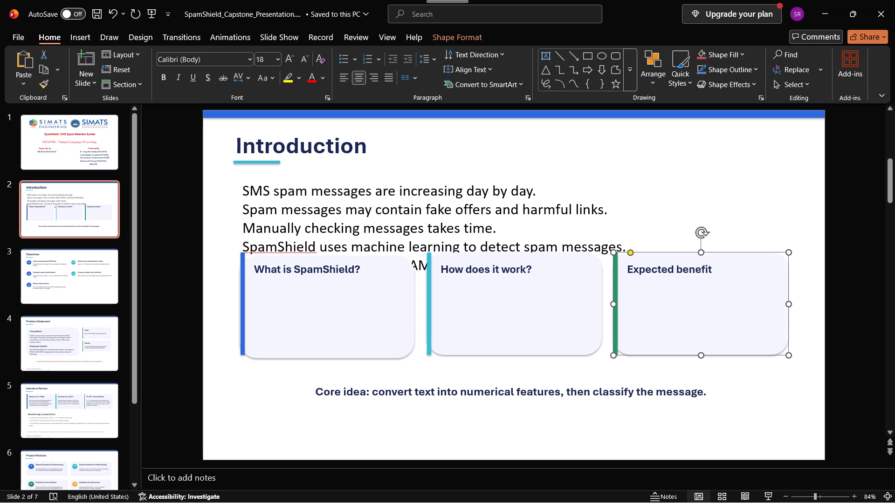
pyautogui.press('Delete')
pyautogui.click(551, 276)
pyautogui.press('Delete')
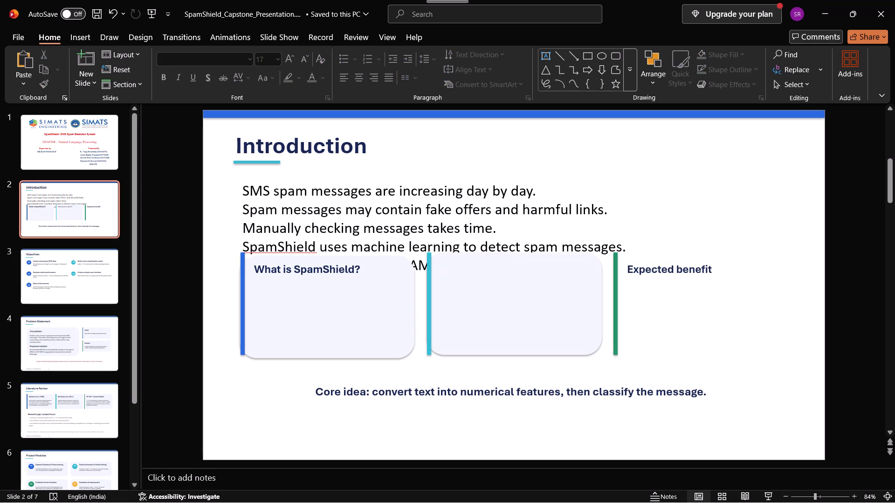
pyautogui.click(532, 302)
pyautogui.press('Delete')
pyautogui.press('Delete')
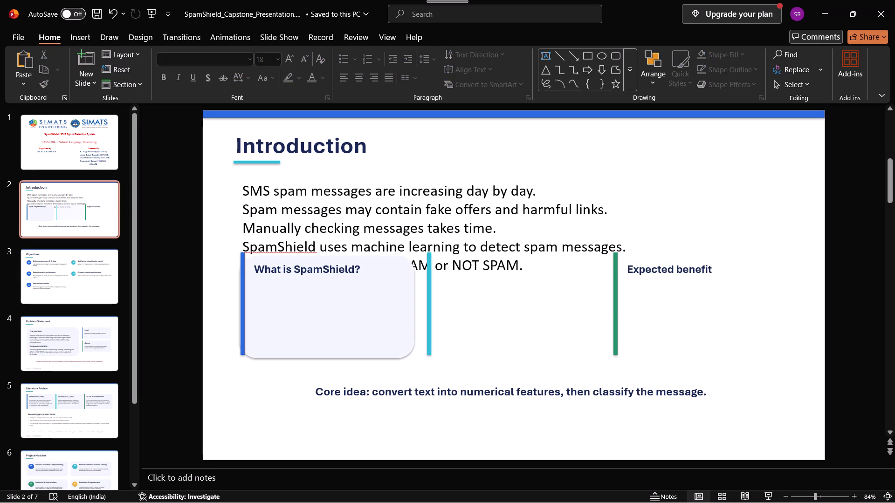
pyautogui.click(612, 304)
pyautogui.press('Delete')
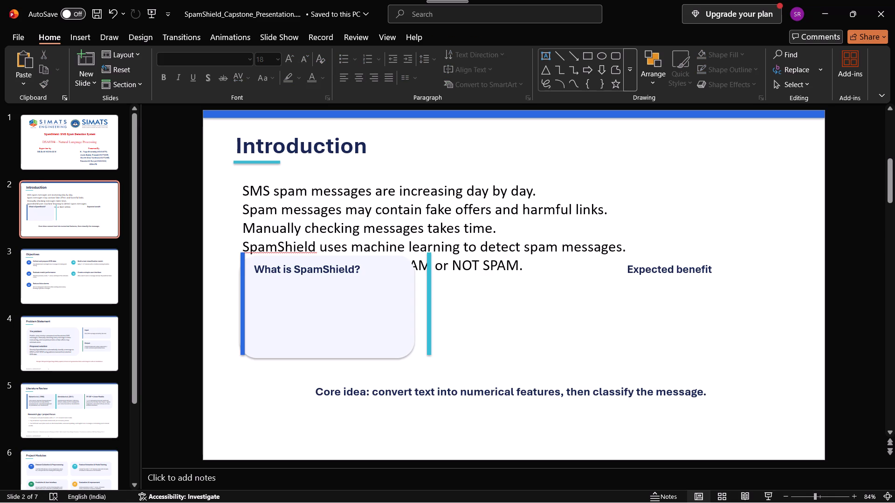
pyautogui.click(647, 272)
pyautogui.press('Delete')
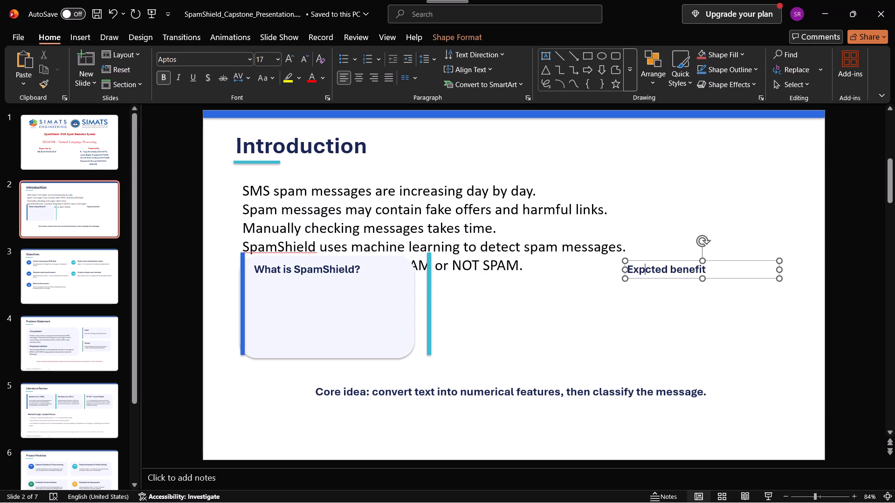
pyautogui.press('Delete')
pyautogui.click(631, 279)
pyautogui.press('Delete')
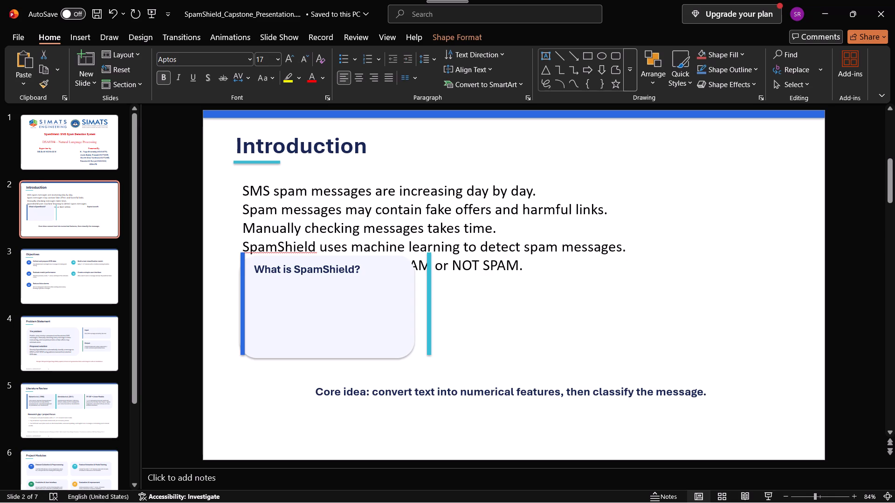
# Delete the "What is SpamShield?" card with its heading and blue bar, plus the leftover teal vertical bar.
pyautogui.click(401, 291)
pyautogui.press('Delete')
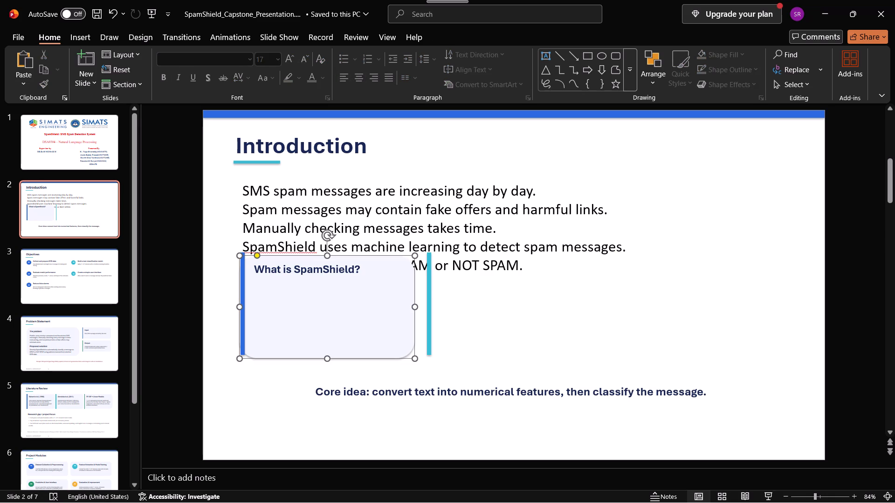
pyautogui.press('Delete')
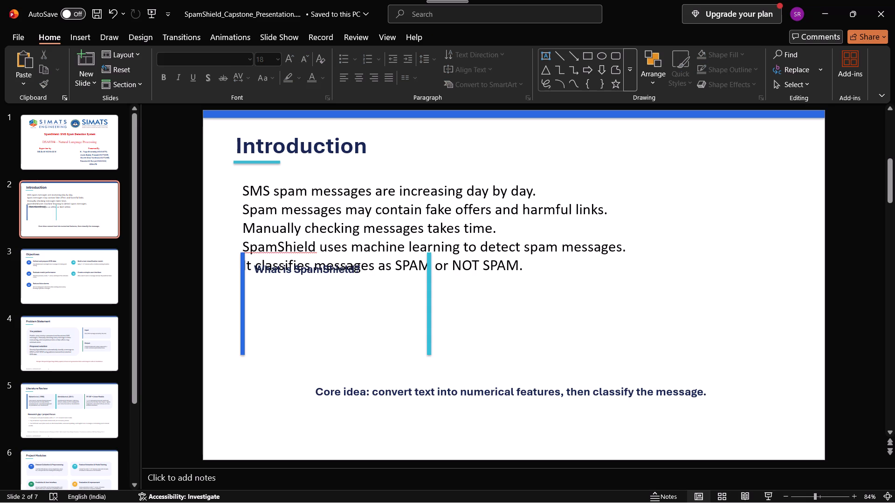
pyautogui.click(344, 272)
pyautogui.press('Delete')
pyautogui.press('Delete')
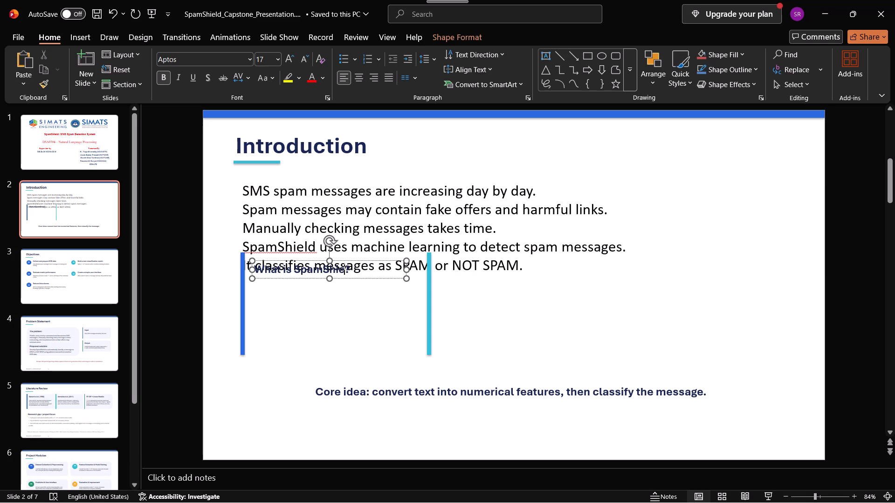
pyautogui.click(342, 281)
pyautogui.press('Delete')
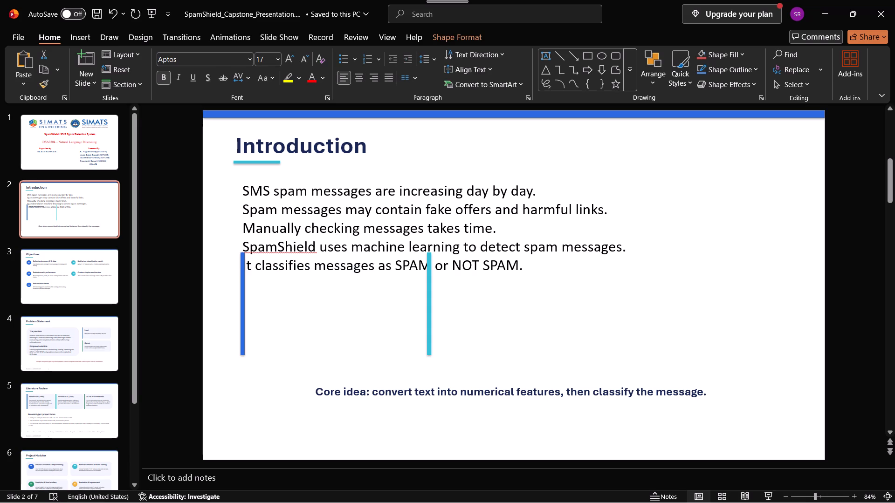
pyautogui.click(241, 309)
pyautogui.press('Delete')
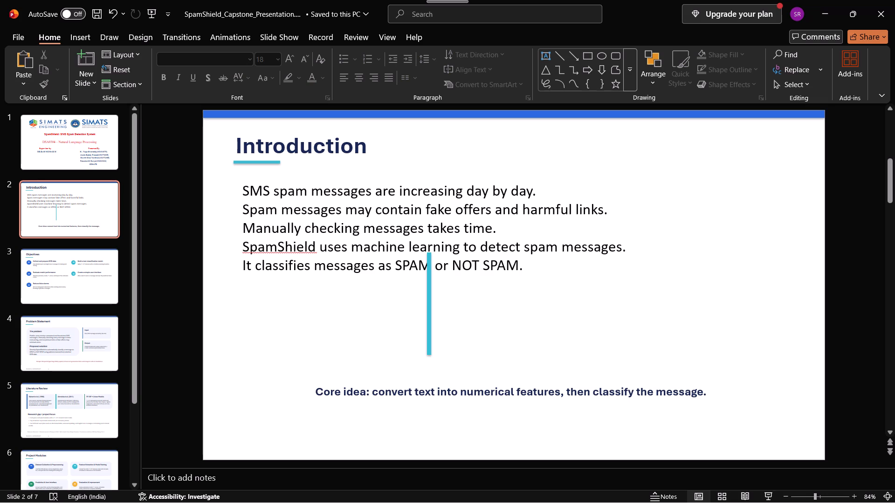
pyautogui.click(430, 336)
pyautogui.press('Delete')
# Clear the "Core idea" sentence beneath the points on the Introduction slide.
pyautogui.click(427, 395)
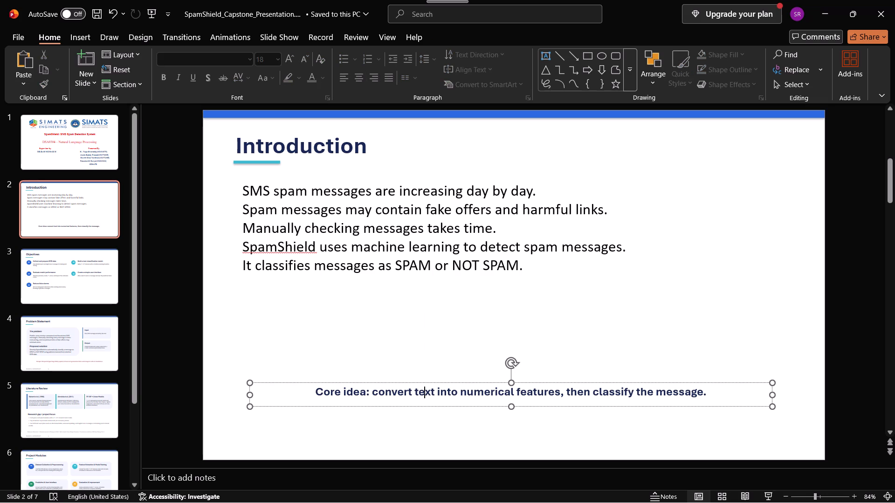
pyautogui.hotkey('ctrl', 'a')
pyautogui.press('Delete')
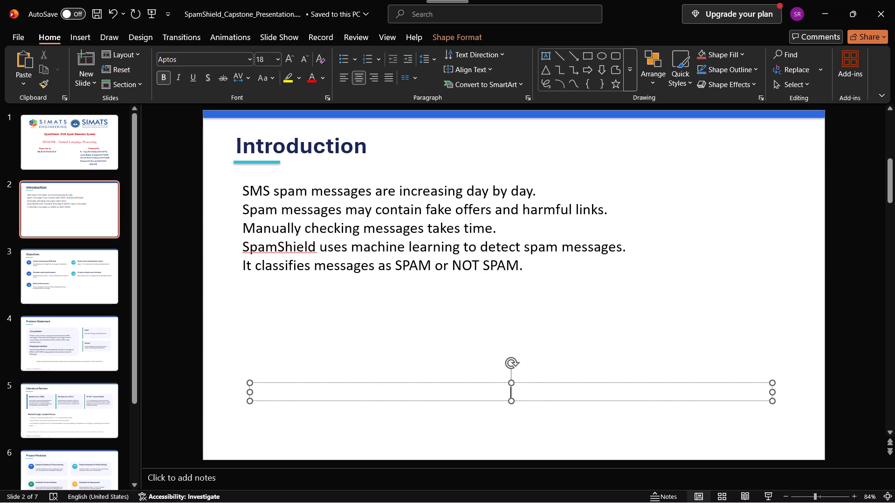
# Move the five-point text box down to the middle of the Introduction slide.
pyautogui.click(378, 226)
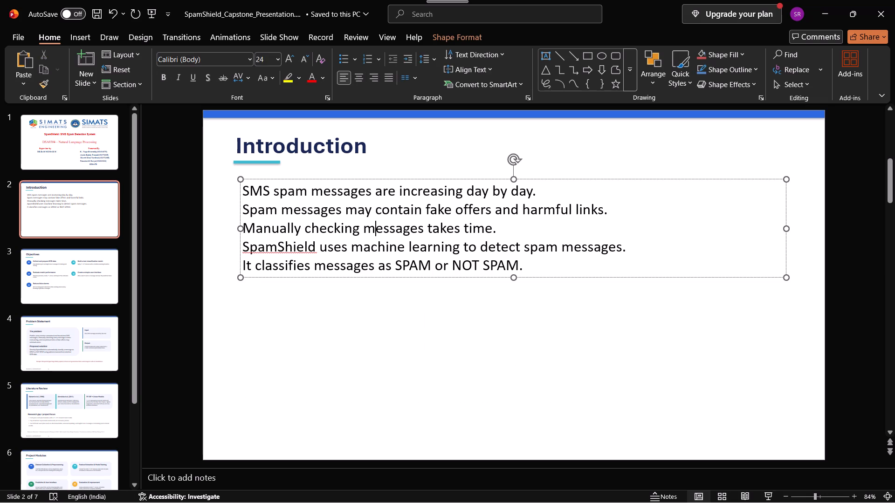
pyautogui.moveTo(396, 275); pyautogui.dragTo(412, 336)
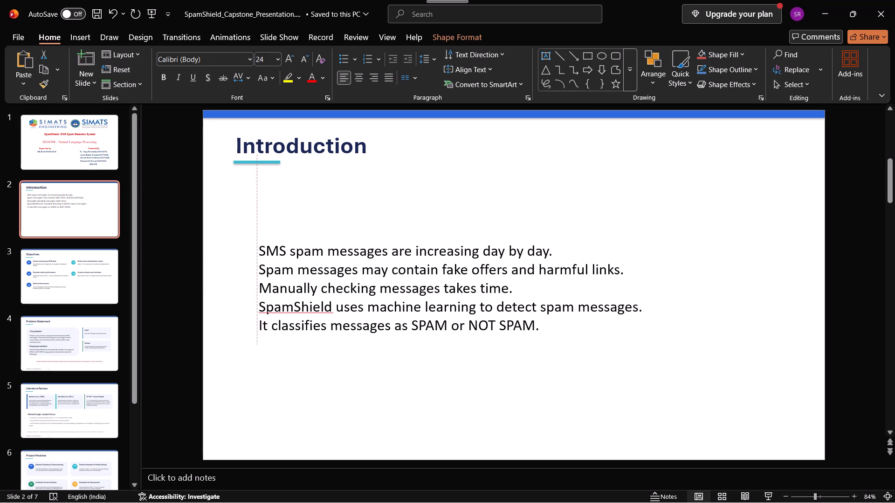
pyautogui.moveTo(412, 336); pyautogui.dragTo(409, 336)
pyautogui.click(409, 321)
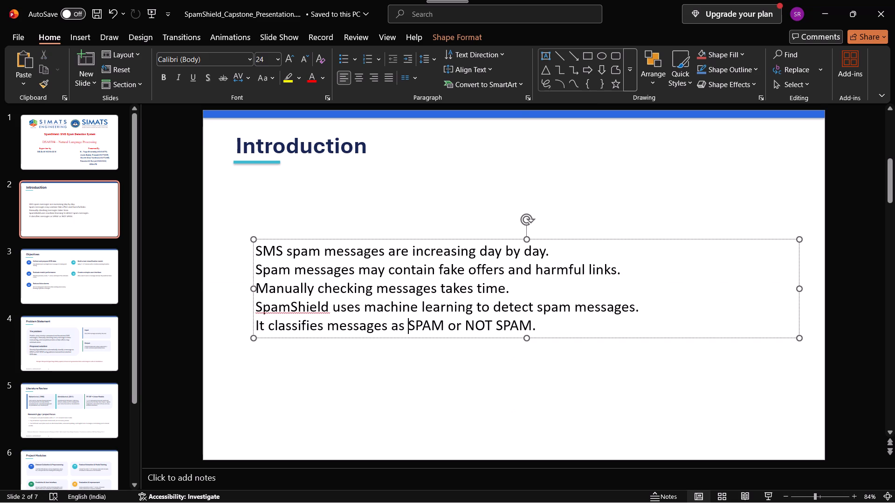
pyautogui.hotkey('ctrl', 'a')
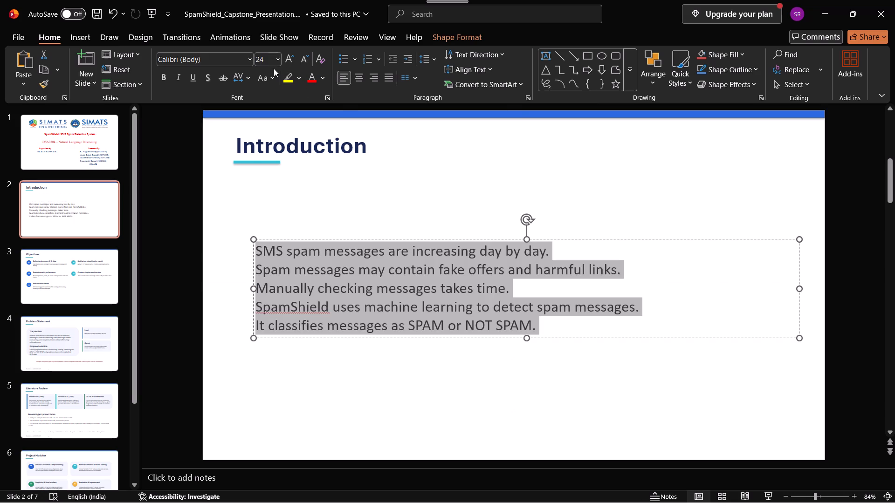
# Narrow the "Introduction" heading box and place it centred just above the five points.
pyautogui.click(336, 156)
pyautogui.moveTo(380, 166); pyautogui.dragTo(534, 225)
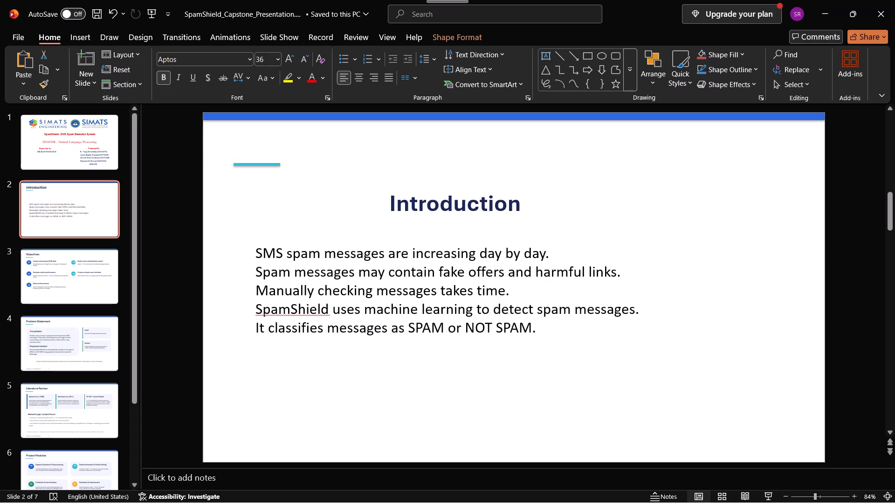
pyautogui.moveTo(534, 225); pyautogui.dragTo(534, 227)
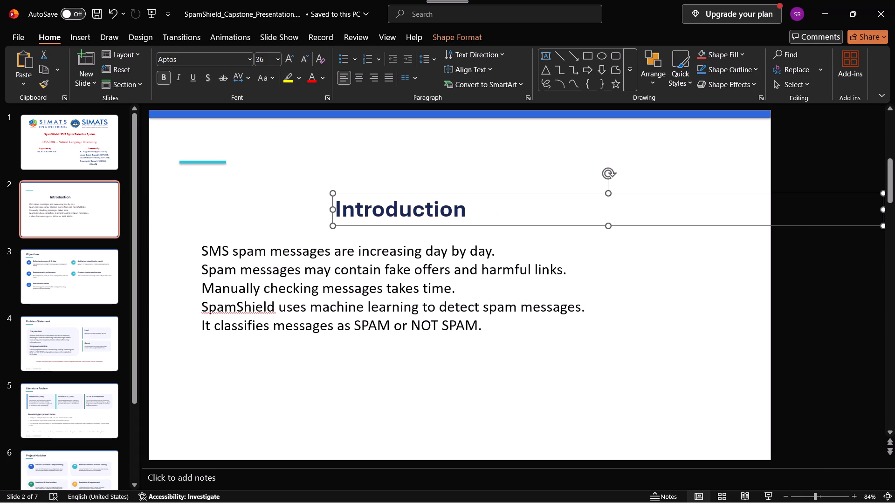
pyautogui.moveTo(511, 224); pyautogui.dragTo(387, 208)
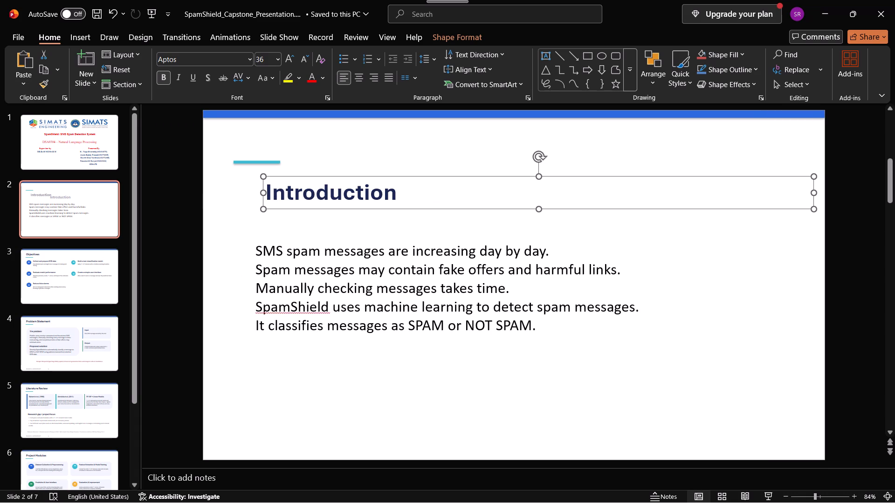
pyautogui.moveTo(817, 192); pyautogui.dragTo(702, 199)
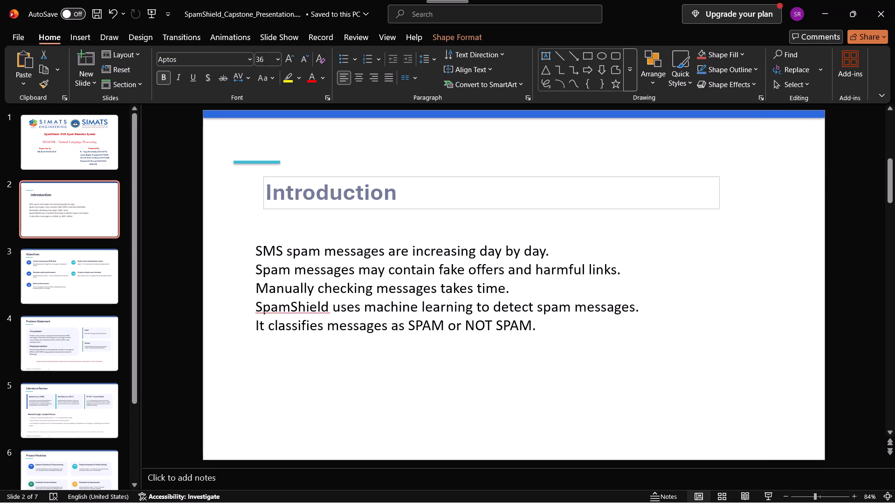
pyautogui.moveTo(702, 199); pyautogui.dragTo(563, 193)
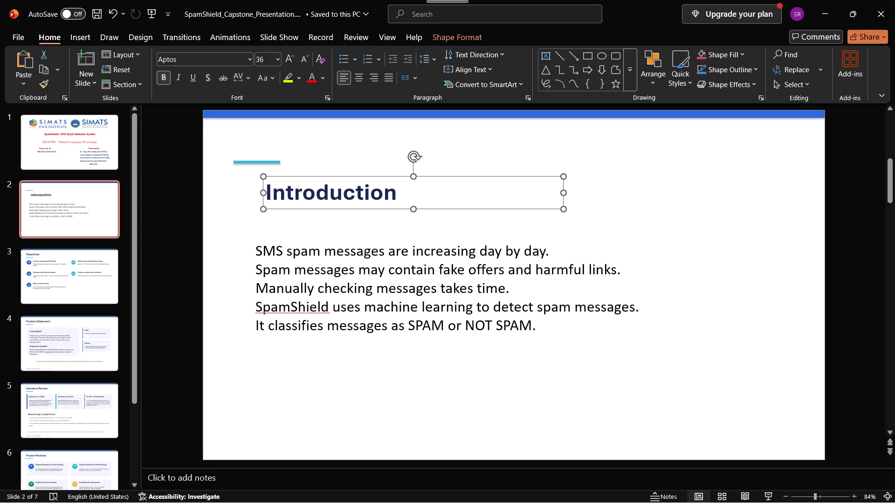
pyautogui.moveTo(450, 208); pyautogui.dragTo(574, 224)
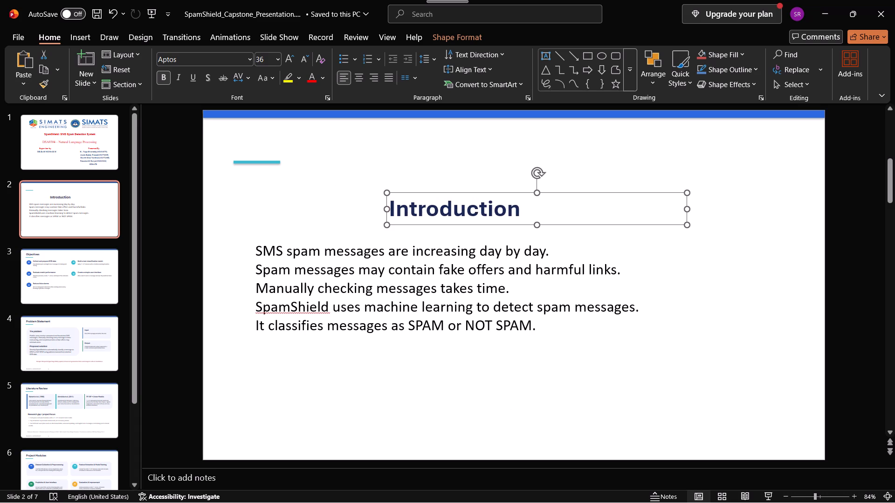
# Delete the short teal accent line near the top of the Introduction slide.
pyautogui.click(260, 160)
pyautogui.press('Delete')
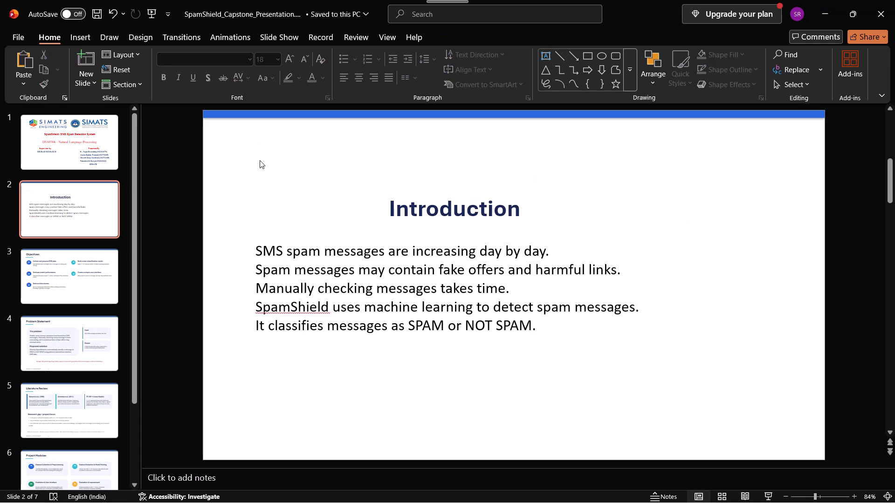
# Copy the SIMATS logo banner from the title slide and paste it onto the Introduction slide.
pyautogui.click(74, 137)
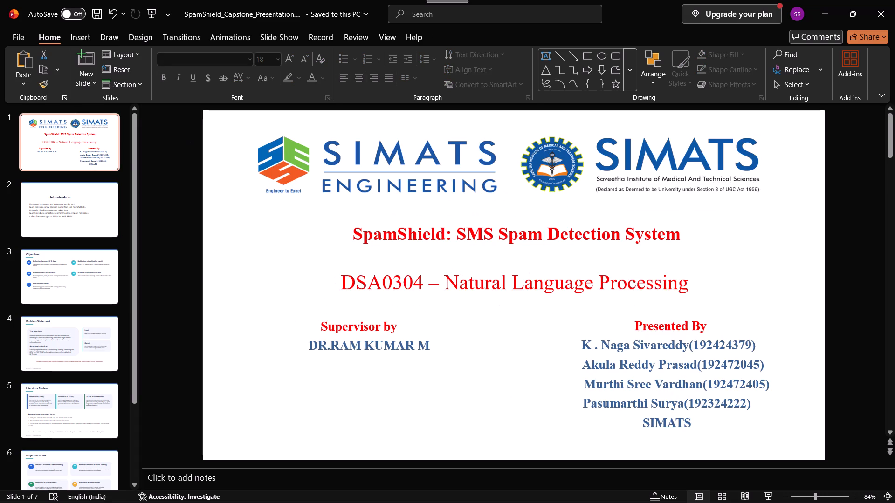
pyautogui.click(363, 169)
pyautogui.hotkey('ctrl', 'c')
pyautogui.keyDown('ctrl'); pyautogui.click(363, 169); pyautogui.keyUp('ctrl')
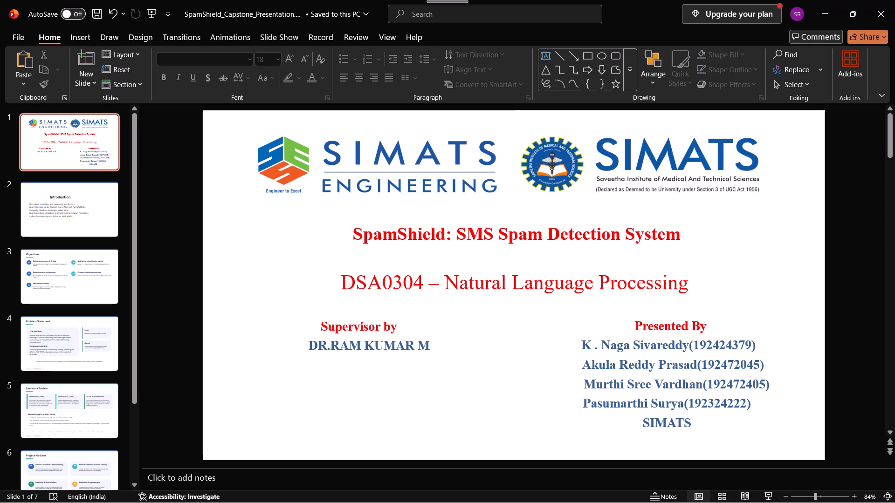
pyautogui.click(83, 203)
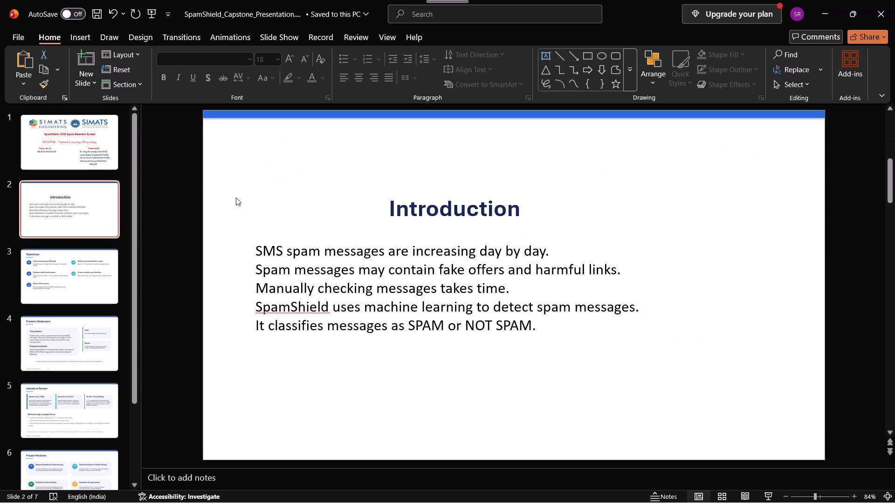
pyautogui.hotkey('ctrl', 'v')
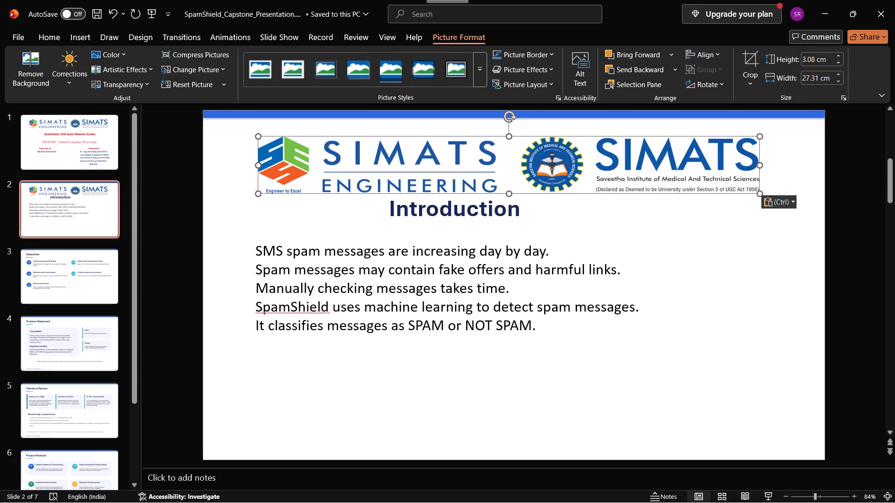
# Move the five-point text box slightly lower on the Introduction slide, leaving more room beneath the heading.
pyautogui.click(388, 311)
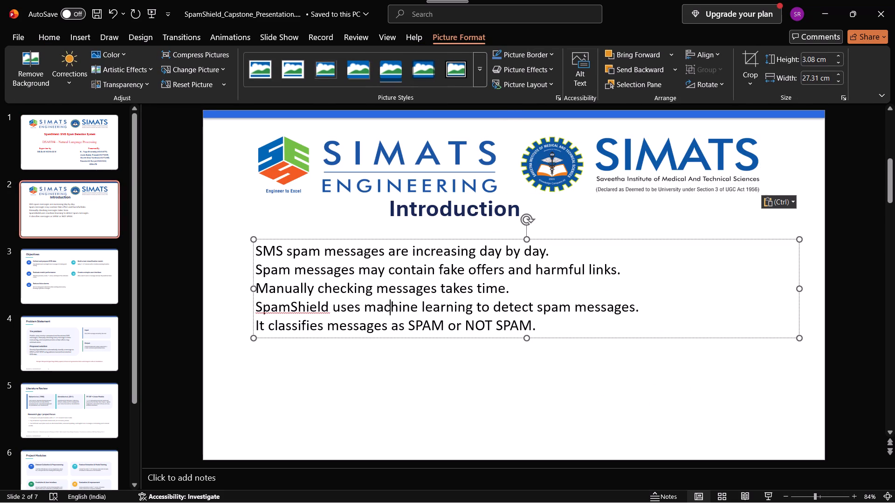
pyautogui.moveTo(422, 335); pyautogui.dragTo(440, 360)
pyautogui.click(311, 337)
pyautogui.rightClick(311, 337)
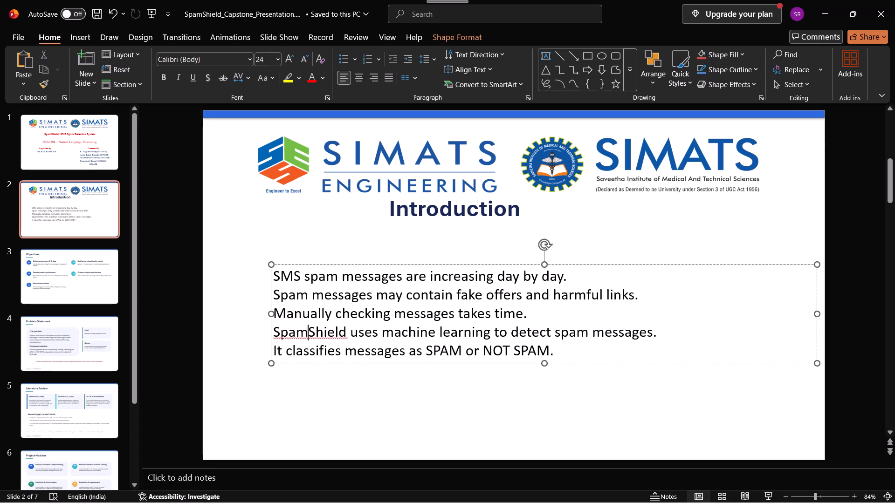
pyautogui.click(358, 378)
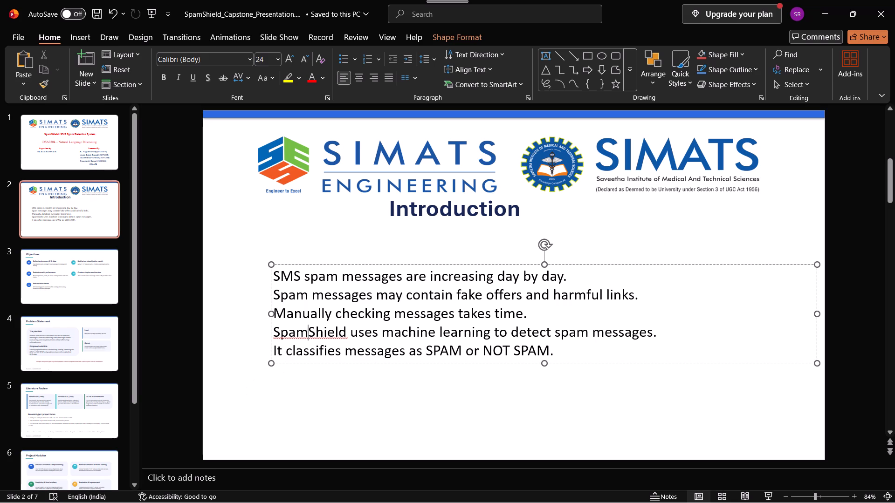
pyautogui.click(313, 410)
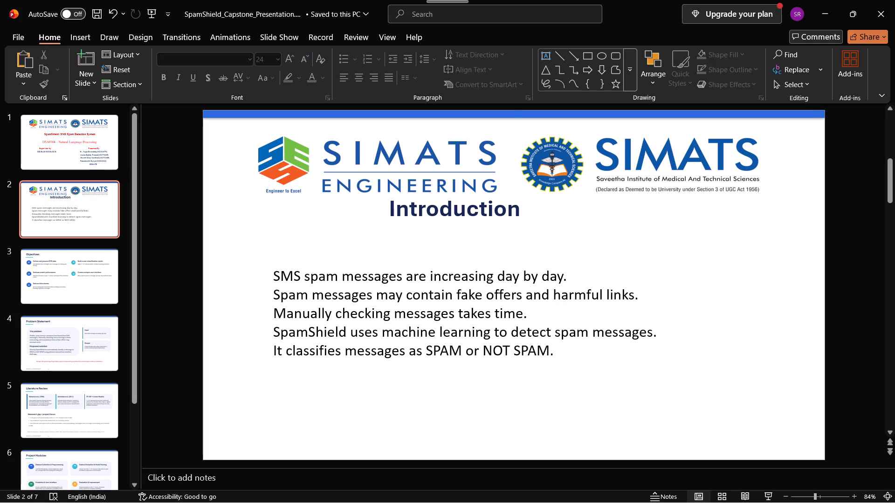
# Set the font of all five points on the Introduction slide to Times New Roman.
pyautogui.hotkey('ctrl', 'a')
pyautogui.click(410, 333)
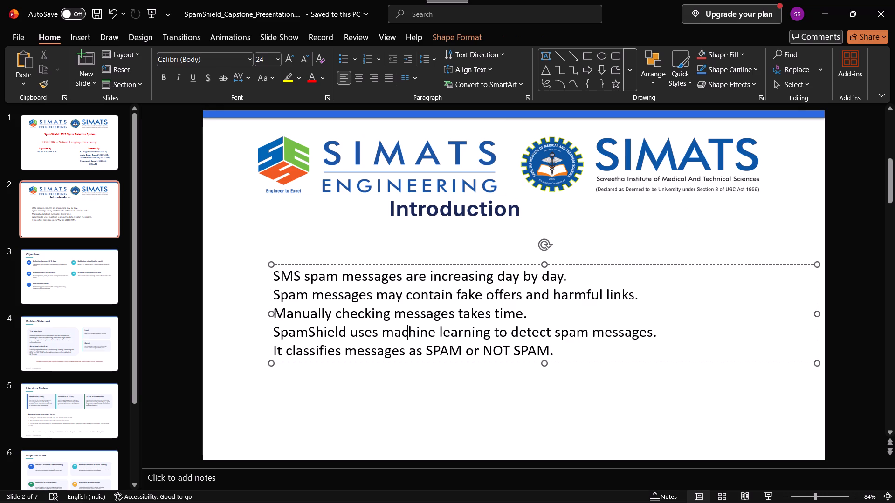
pyautogui.hotkey('ctrl', 'a')
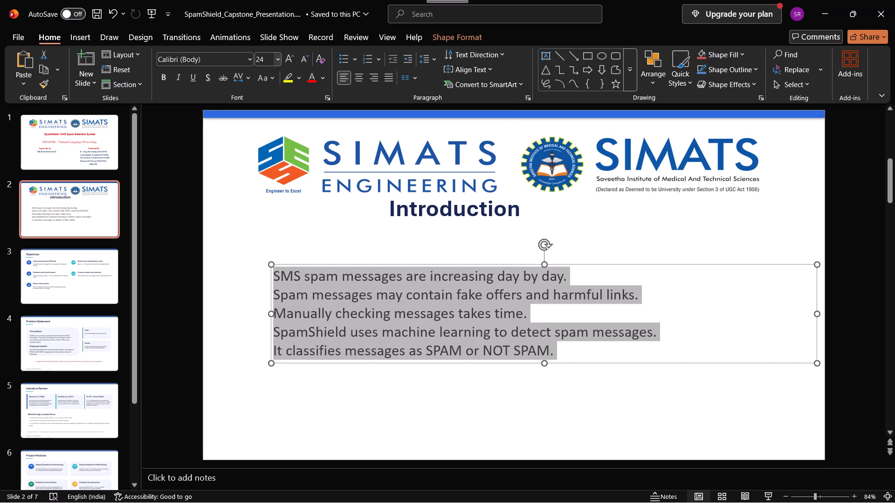
pyautogui.click(242, 58)
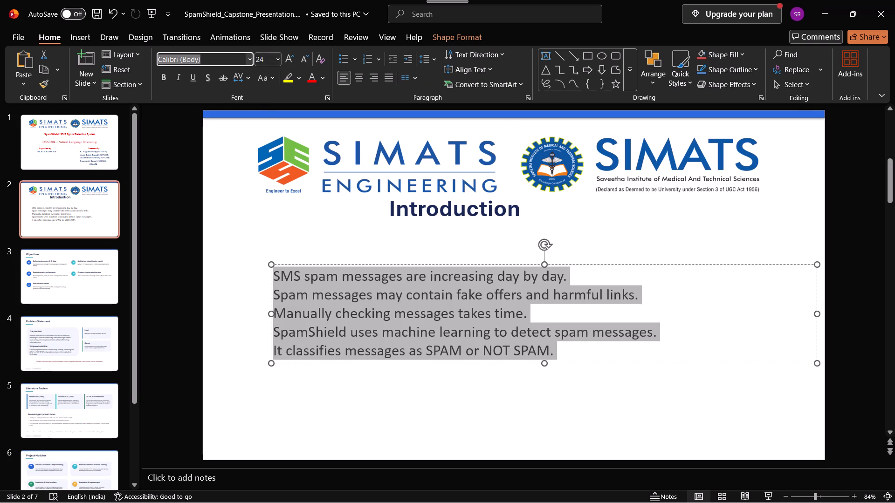
pyautogui.write('tim')
pyautogui.press('Return')
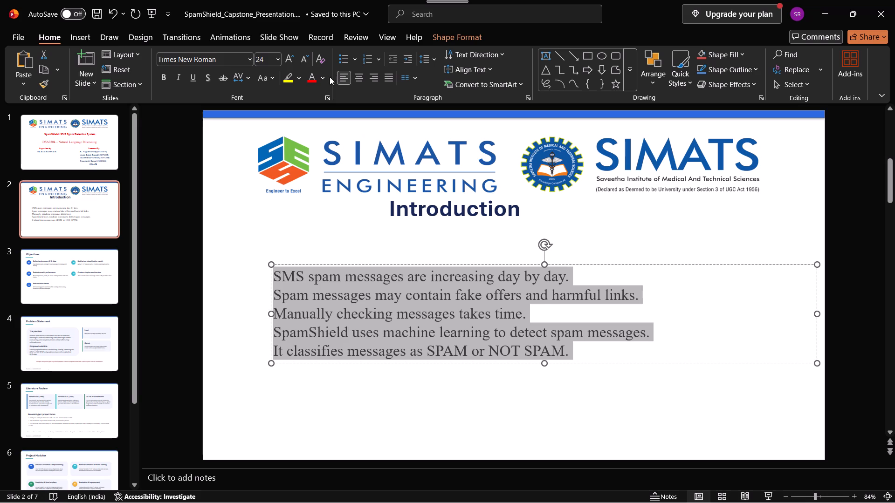
# Give the five points 1.5 line spacing and arrow-style bullets.
pyautogui.click(434, 60)
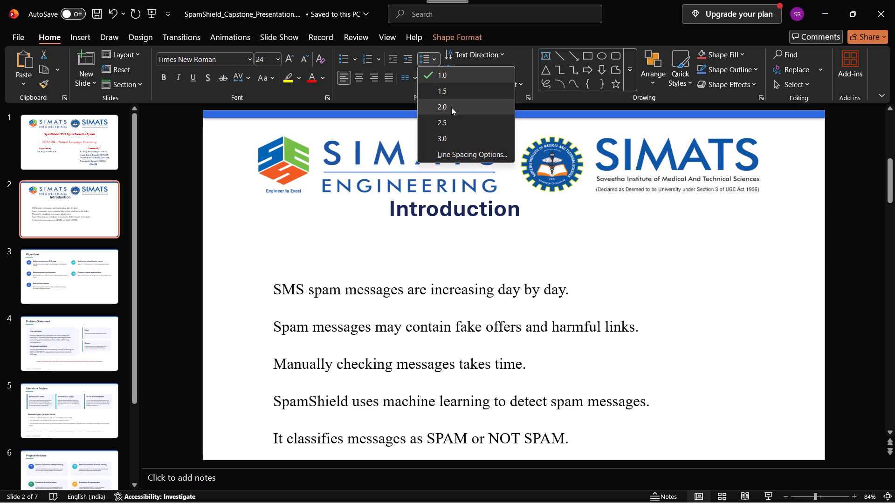
pyautogui.click(450, 93)
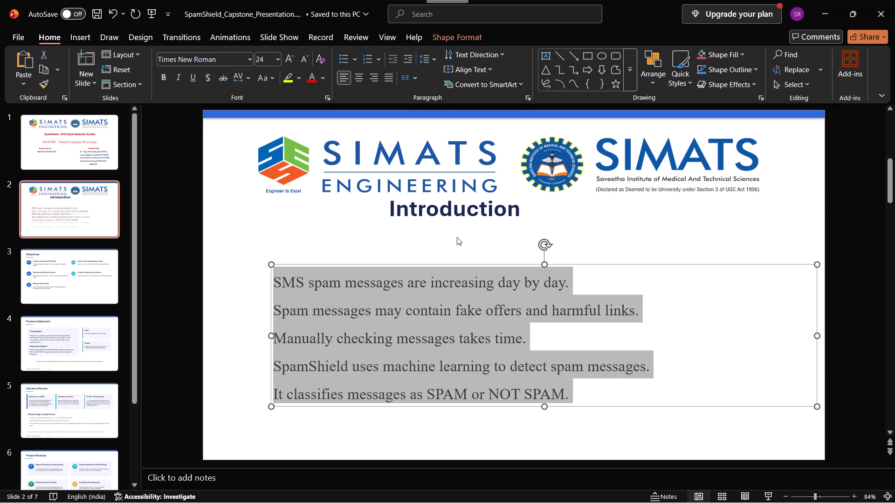
pyautogui.click(355, 61)
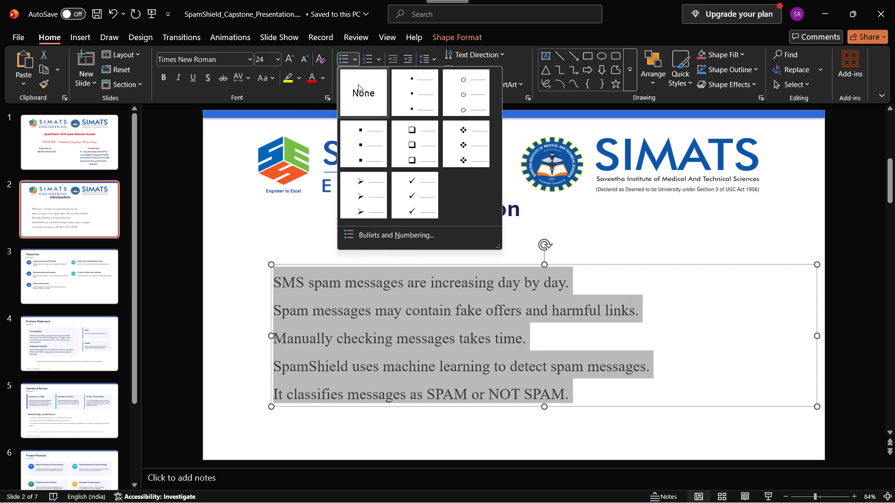
pyautogui.click(366, 188)
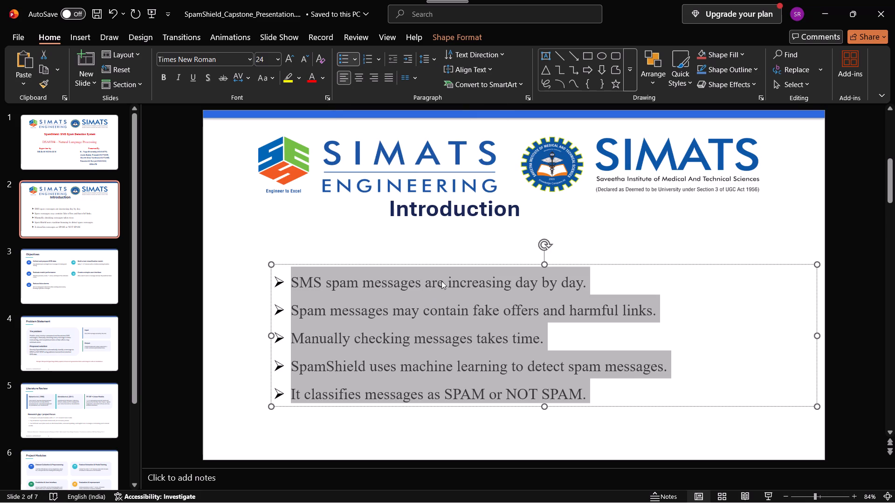
# Nudge the bulleted text box slightly to the left at the same height.
pyautogui.moveTo(433, 264); pyautogui.dragTo(425, 255)
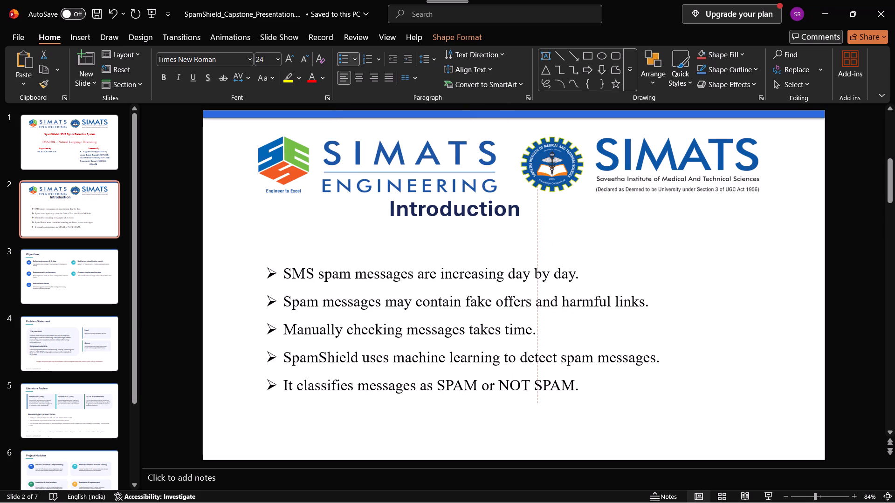
pyautogui.moveTo(425, 255); pyautogui.dragTo(425, 261)
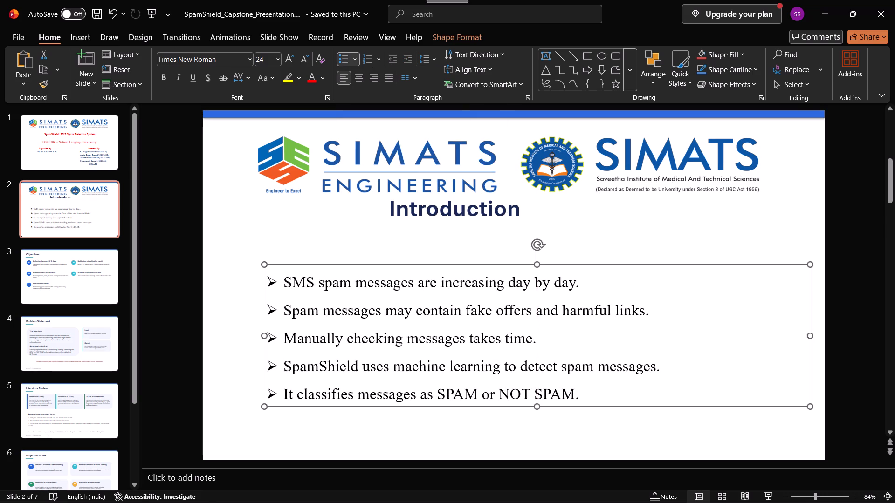
# Move the "Introduction" heading down and to the right, placing it between the logo banner and the bulleted points.
pyautogui.click(434, 209)
pyautogui.moveTo(452, 225); pyautogui.dragTo(467, 244)
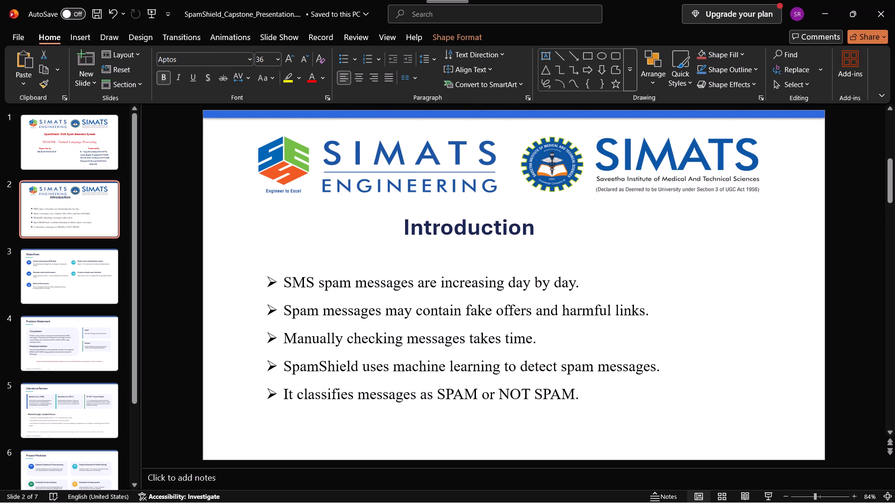
pyautogui.moveTo(467, 244); pyautogui.dragTo(487, 245)
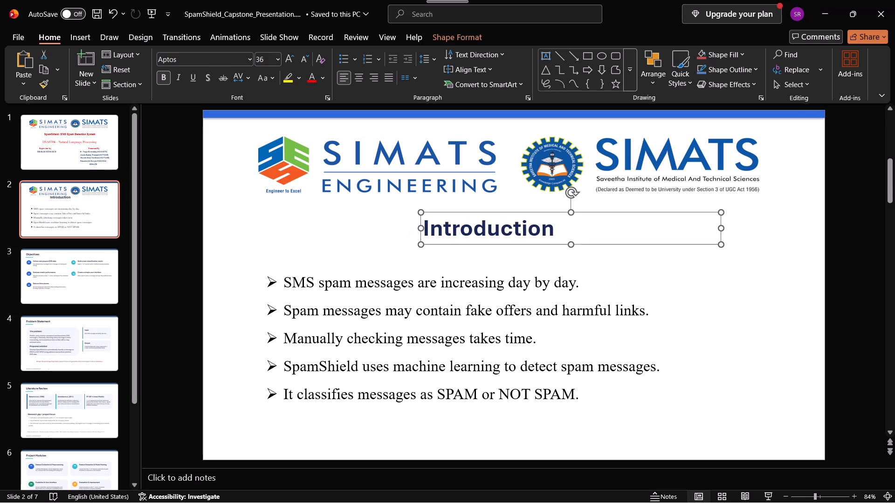
# Format the "Introduction" heading in red Times New Roman at size 44.
pyautogui.click(498, 237)
pyautogui.hotkey('ctrl', 'a')
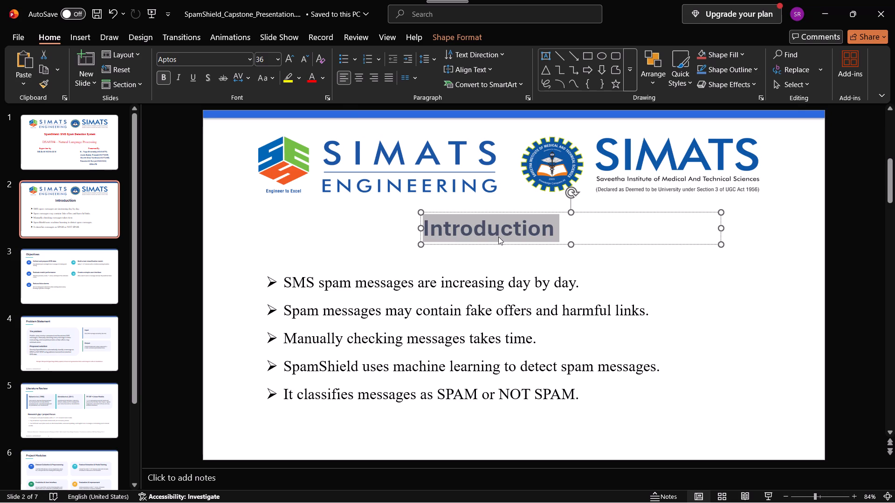
pyautogui.click(310, 73)
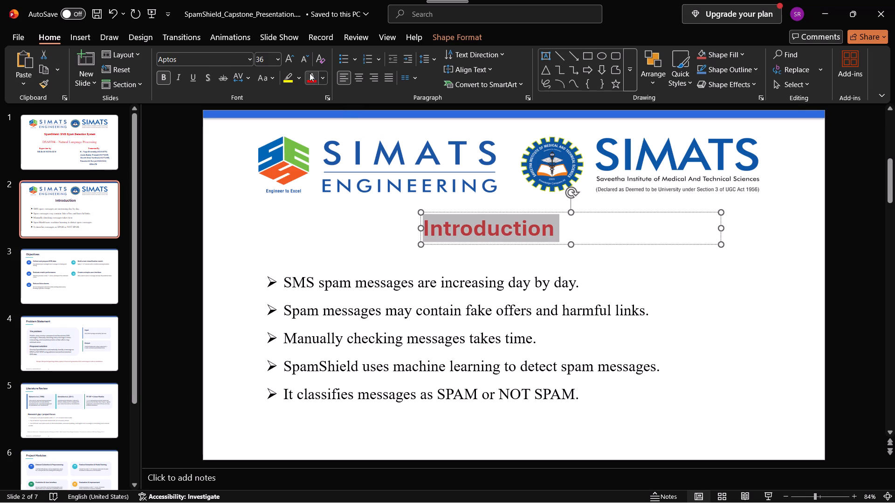
pyautogui.click(223, 56)
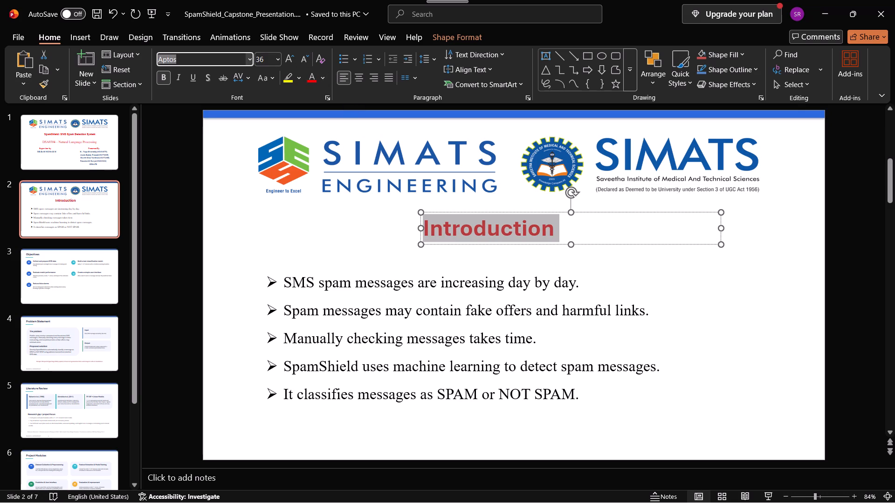
pyautogui.write('tim')
pyautogui.press('Return')
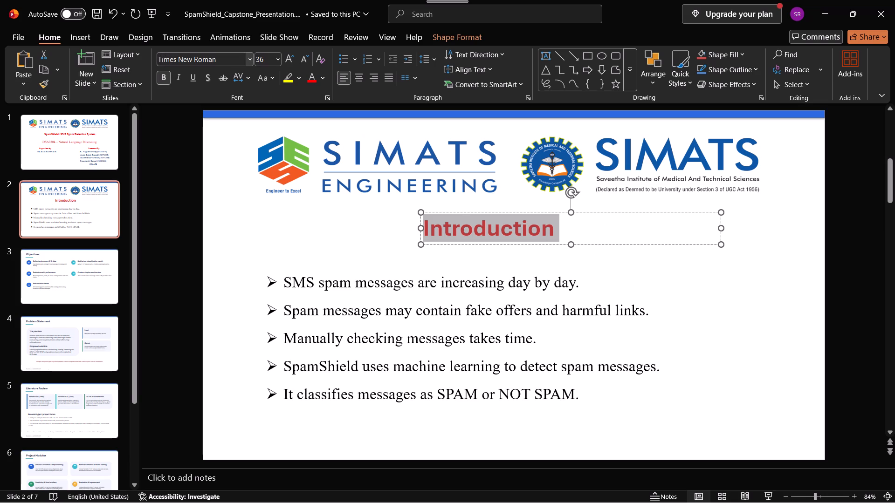
pyautogui.click(277, 54)
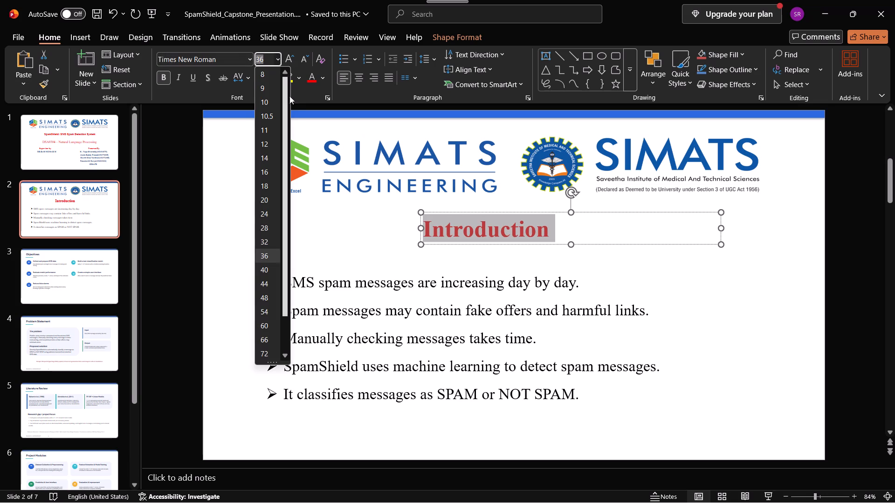
pyautogui.click(266, 282)
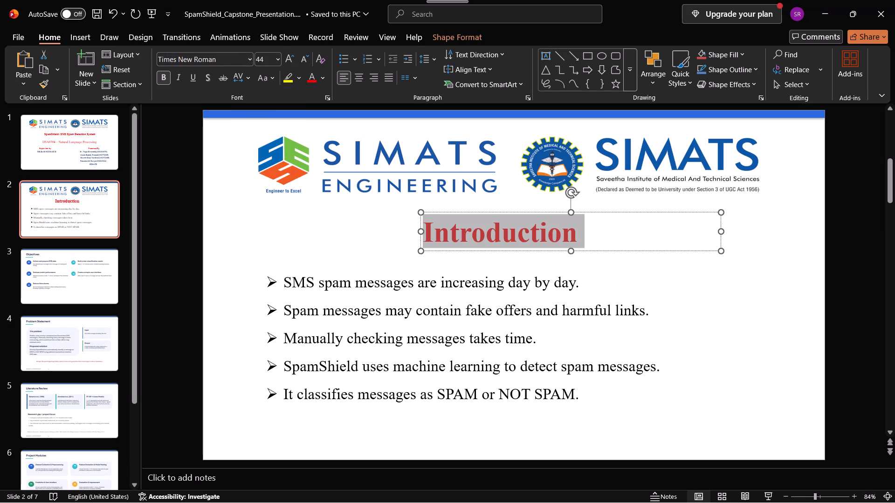
pyautogui.click(376, 249)
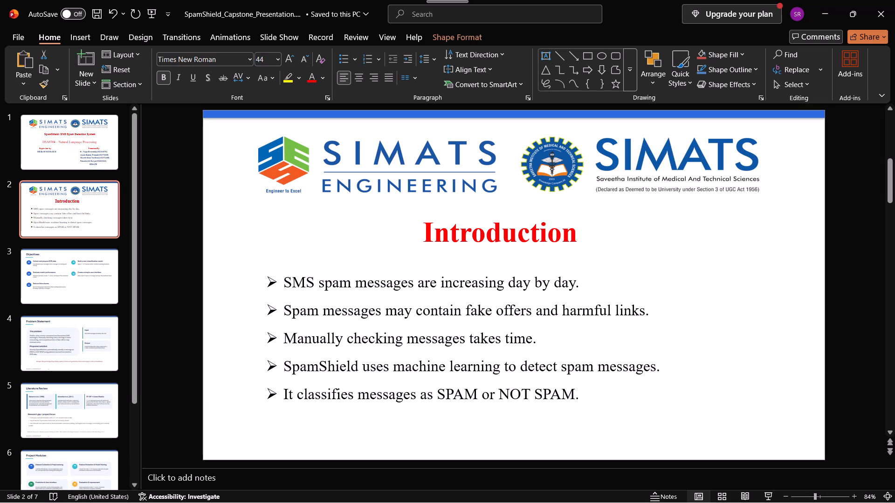
# Delete the blue bar along the top edge of the Introduction slide.
pyautogui.click(327, 113)
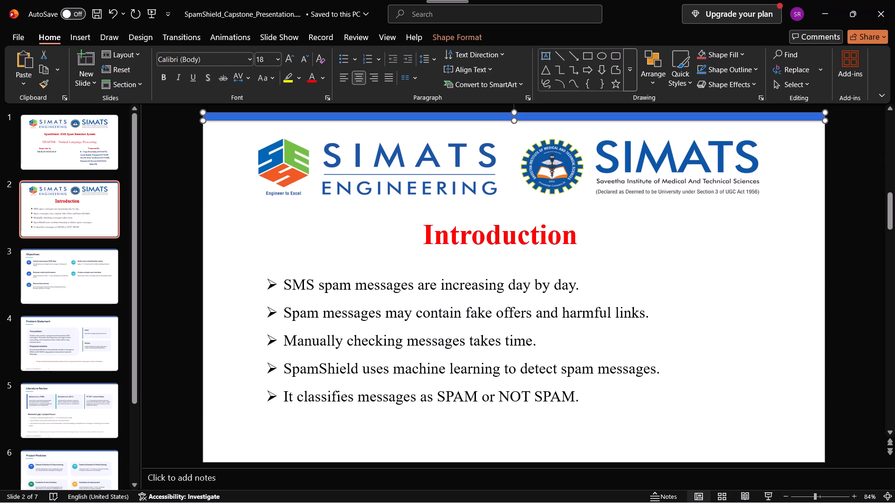
pyautogui.press('Delete')
# Shift the SIMATS logo banner slightly upward on the Introduction slide, keeping its horizontal placement.
pyautogui.click(380, 168)
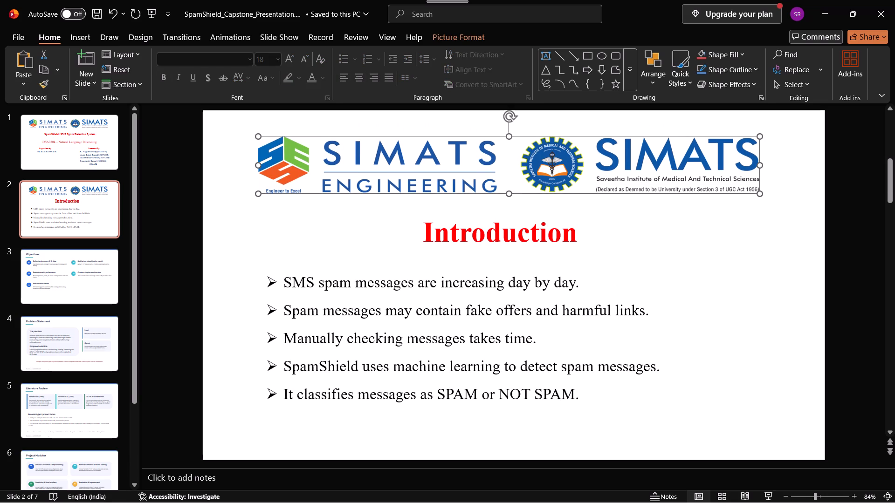
pyautogui.moveTo(380, 168); pyautogui.dragTo(374, 160)
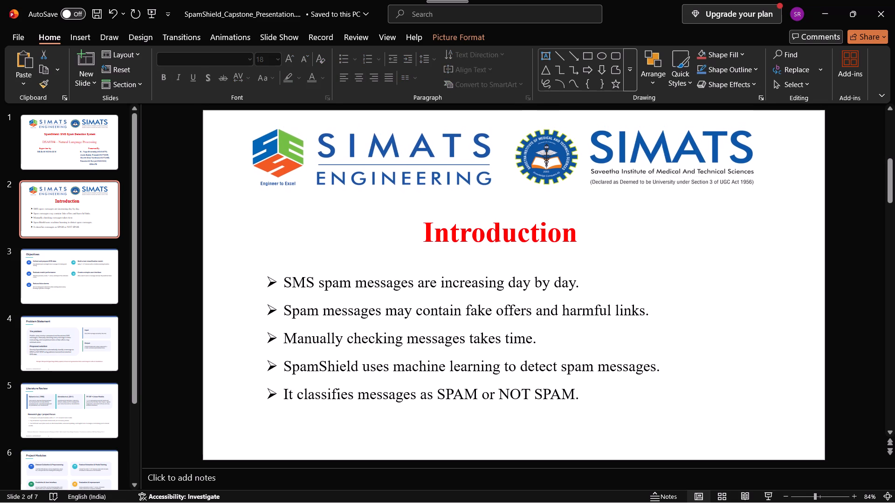
pyautogui.moveTo(374, 160); pyautogui.dragTo(378, 163)
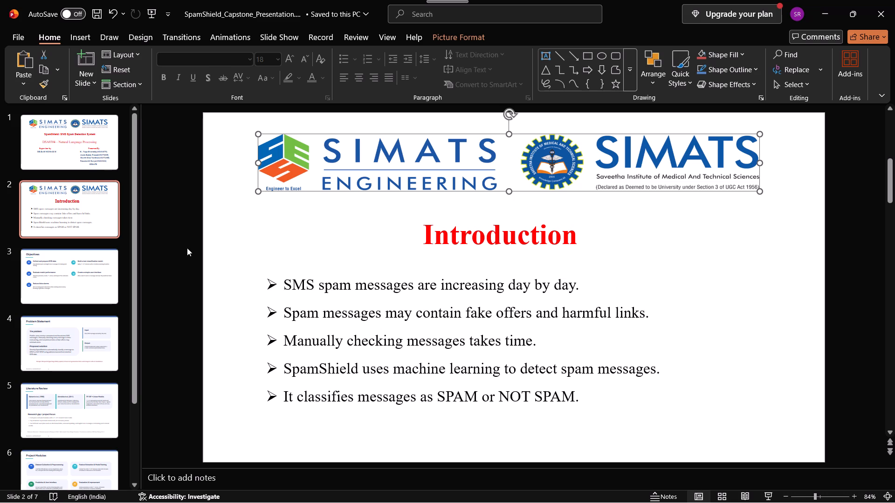
# Check the layout of the Objectives slide against the reformatted Introduction slide.
pyautogui.click(95, 283)
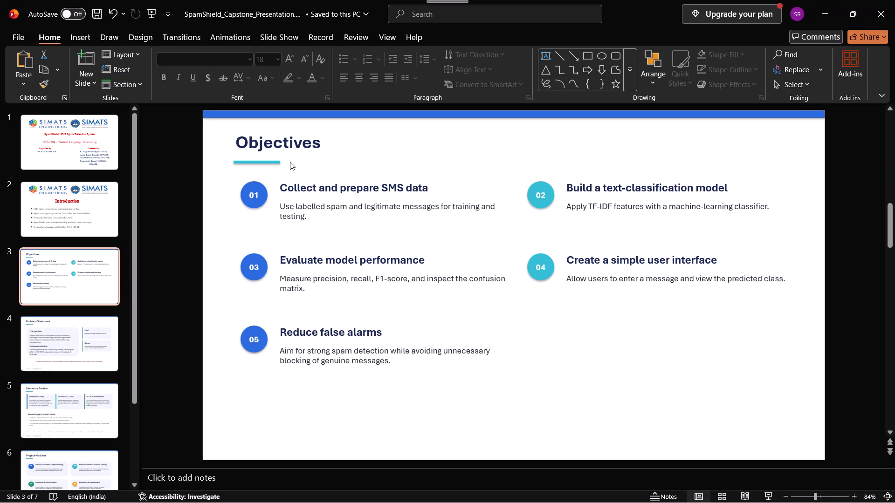
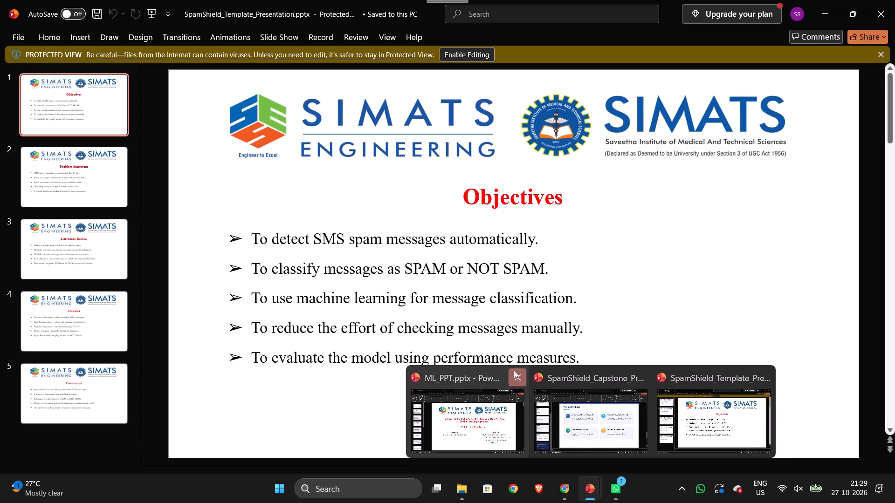
# Close the ML_PPT.pptx presentation and return to SpamShield_Template_Presentation.
pyautogui.click(518, 374)
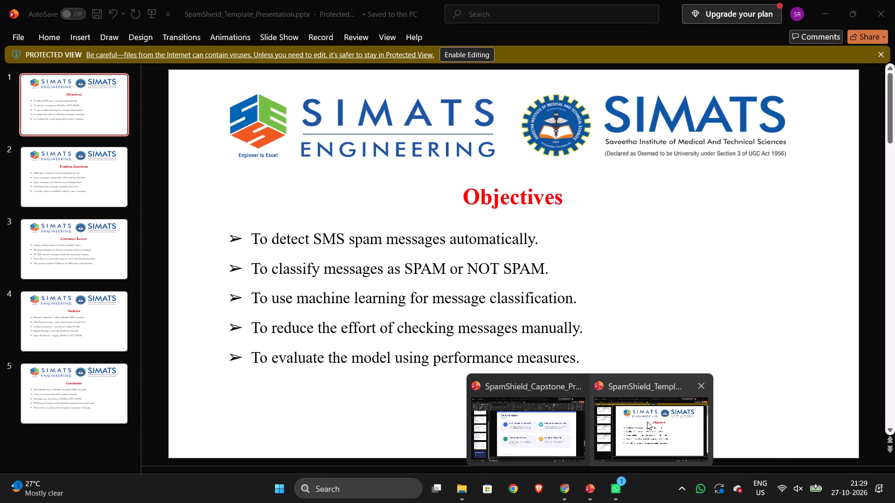
pyautogui.click(652, 429)
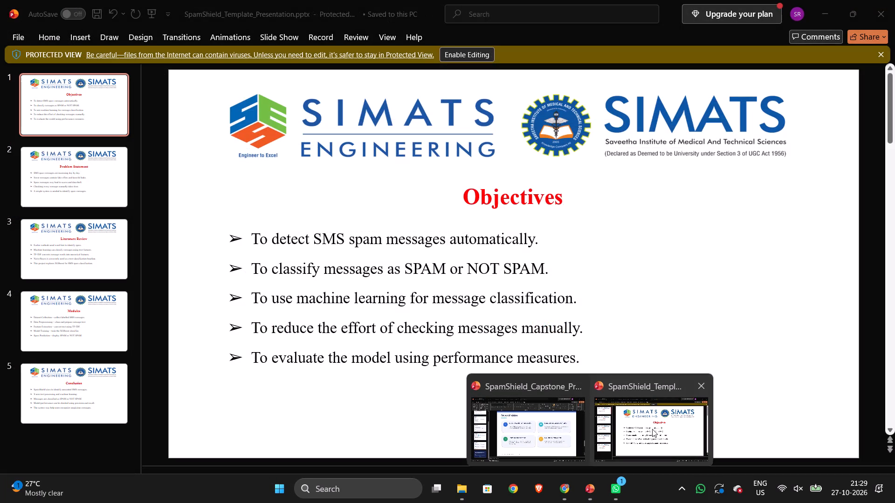
# Copy the template presentation's Objectives slide and paste it after the old Objectives slide in the SpamShield_Capstone presentation.
pyautogui.click(455, 300)
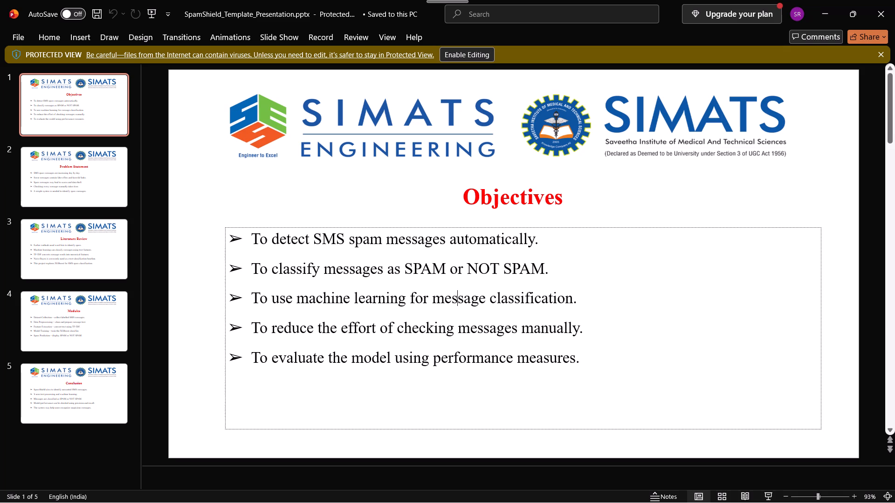
pyautogui.click(86, 110)
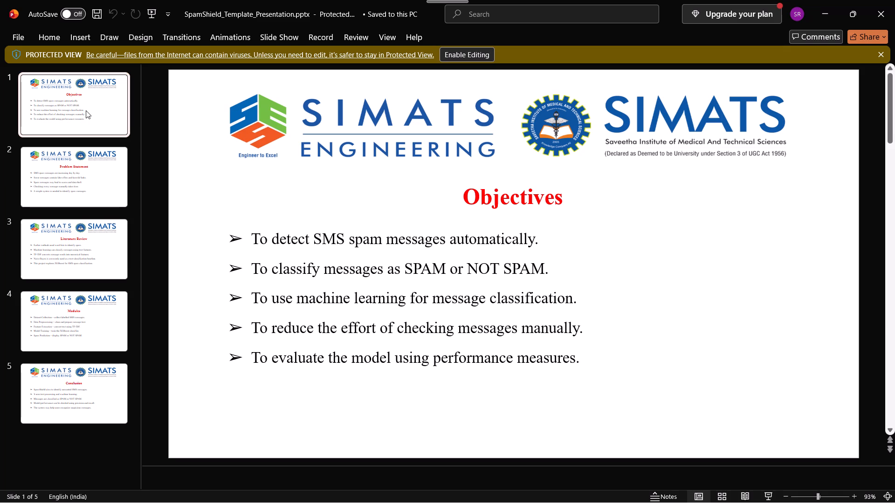
pyautogui.hotkey('ctrl', 'c')
pyautogui.hotkey('alt', 'Tab')
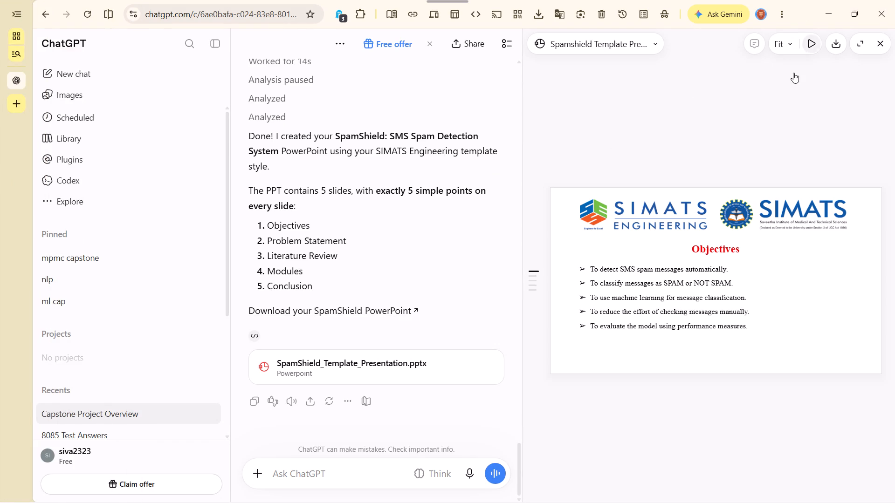
pyautogui.hotkey('alt', 'Tab')
pyautogui.hotkey('alt', 'Tab')
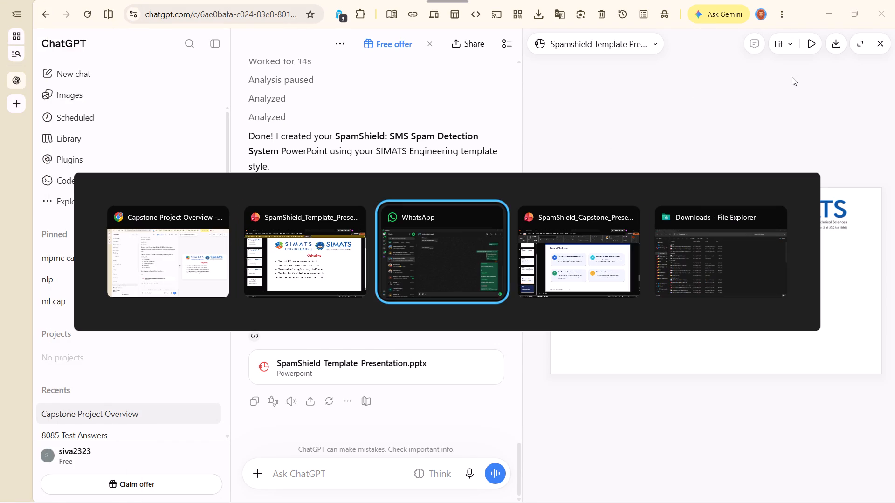
pyautogui.hotkey('alt', 'Tab')
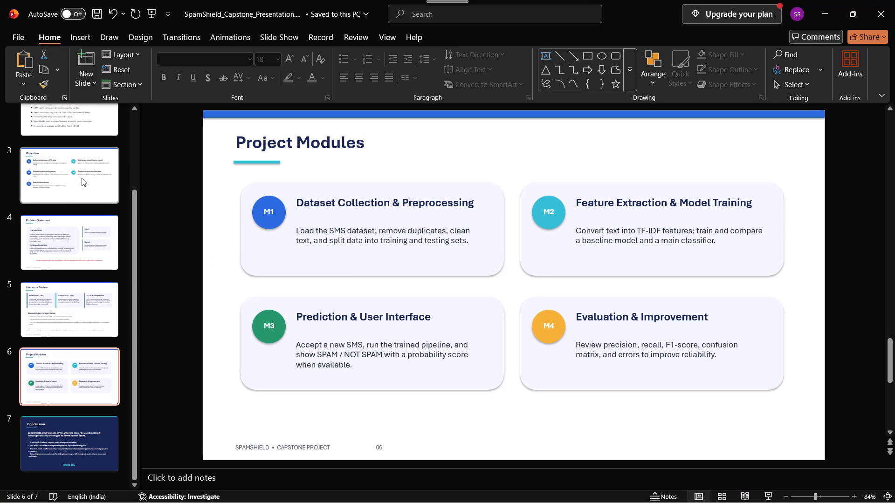
pyautogui.click(75, 170)
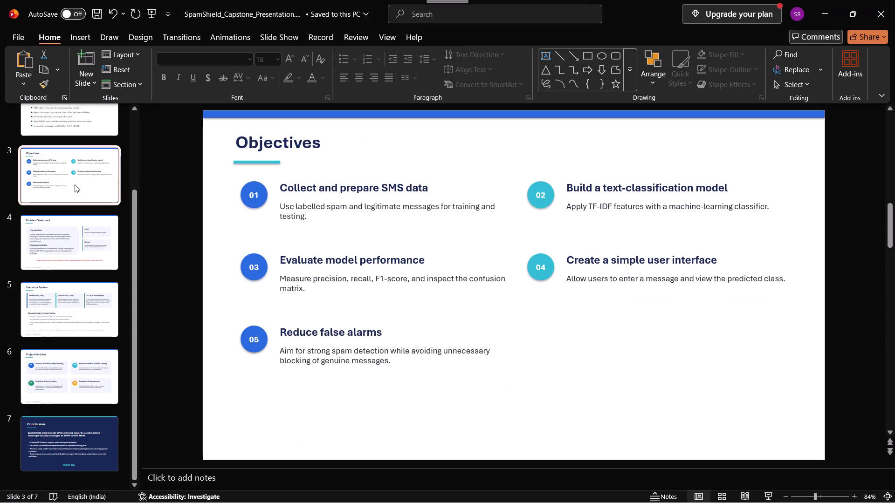
pyautogui.scroll(1, 75, 184)
pyautogui.hotkey('ctrl', 'v')
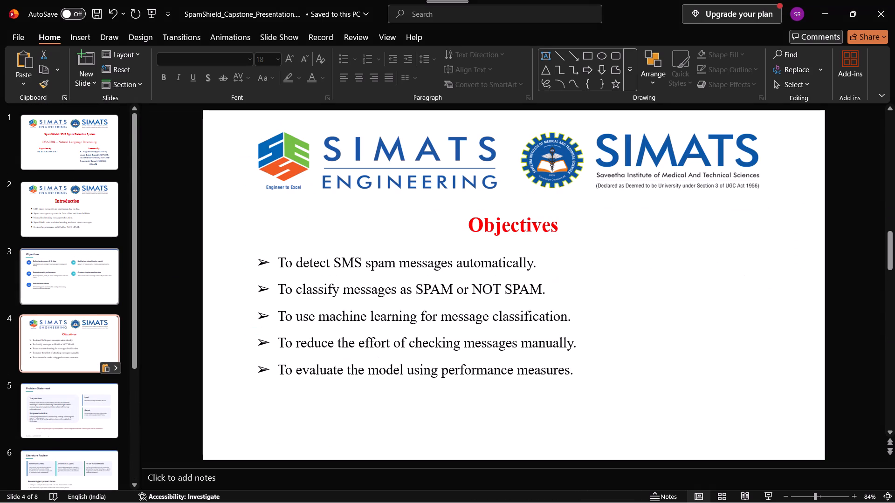
# Compare the pasted Objectives slide with the Introduction slide and set the Introduction title's font size to 31 to match.
pyautogui.click(398, 163)
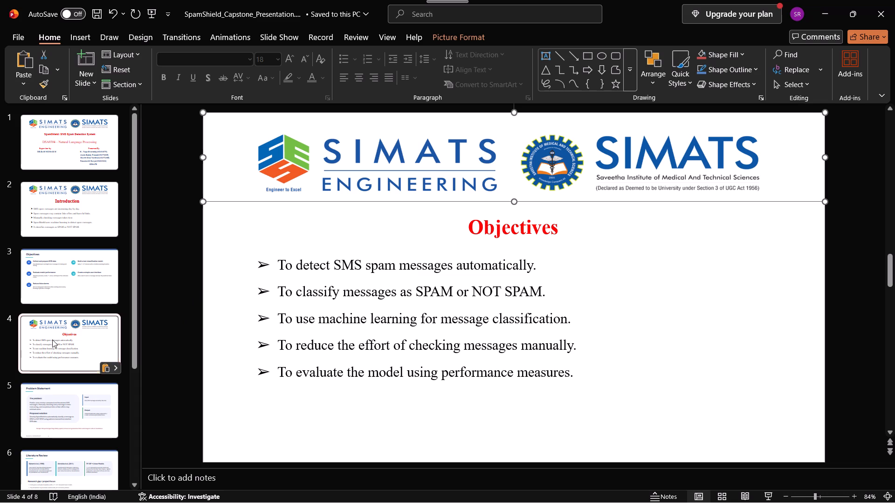
pyautogui.click(76, 276)
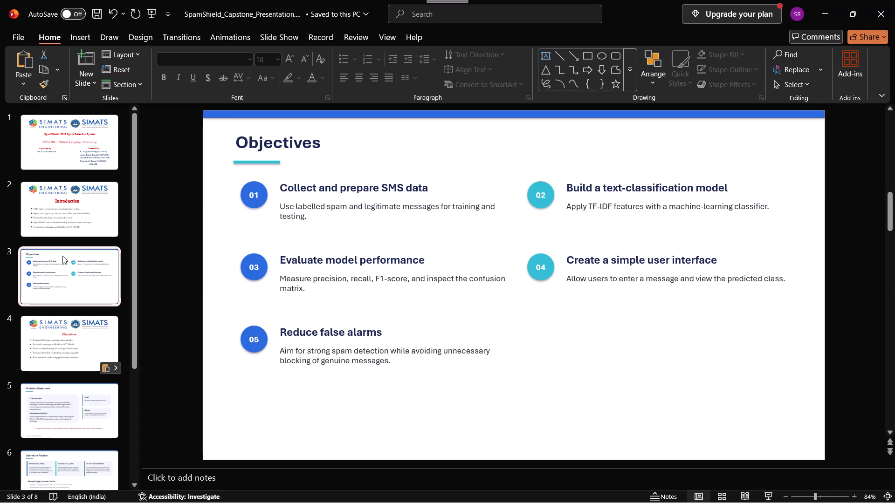
pyautogui.click(64, 358)
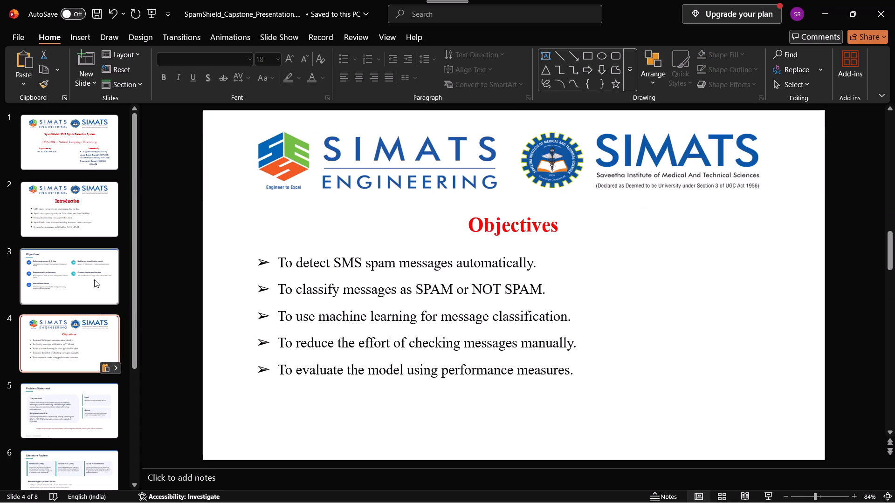
pyautogui.click(59, 213)
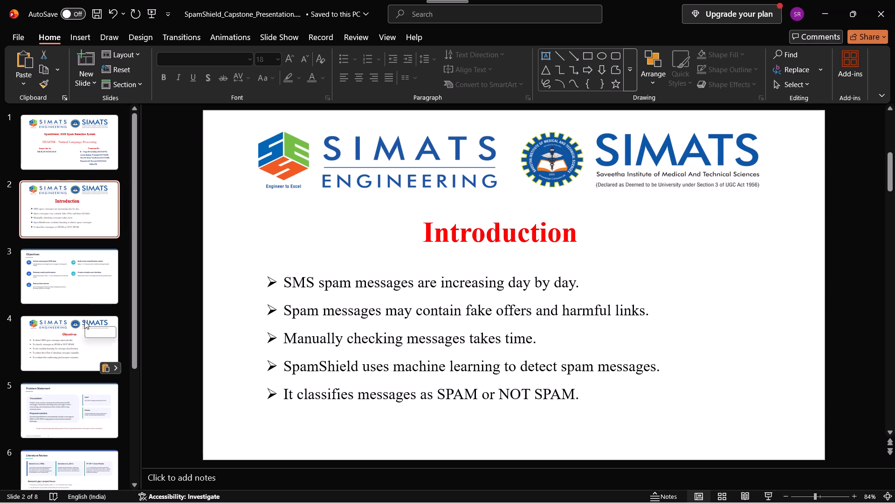
pyautogui.click(79, 337)
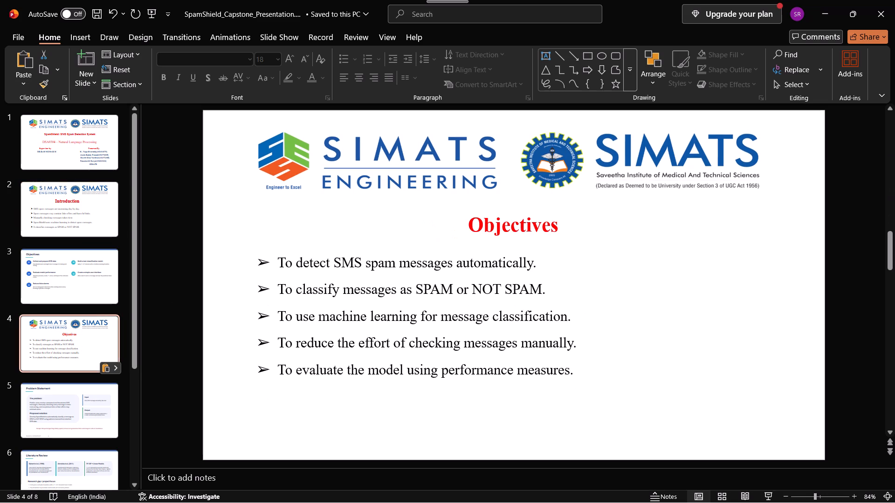
pyautogui.click(554, 231)
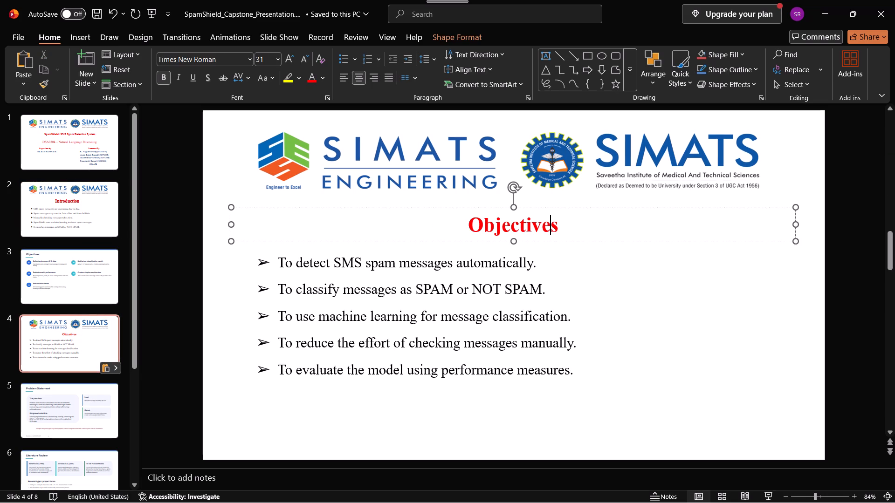
pyautogui.click(65, 199)
pyautogui.click(458, 219)
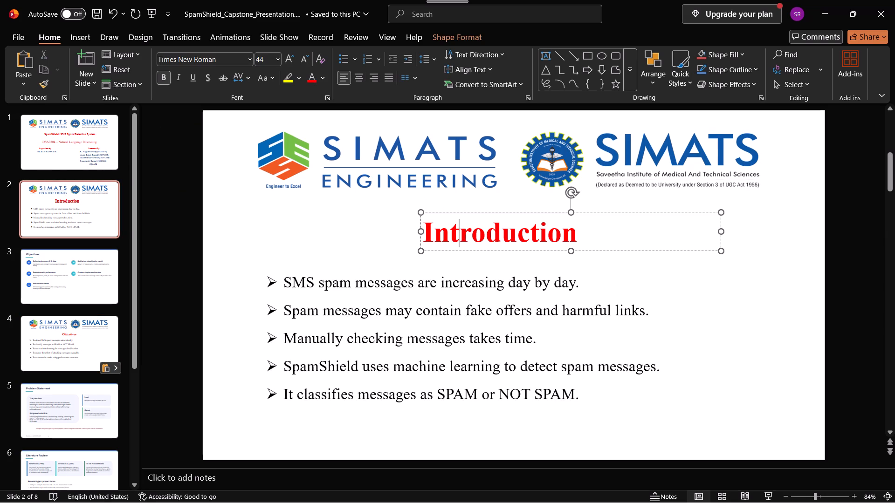
pyautogui.click(277, 58)
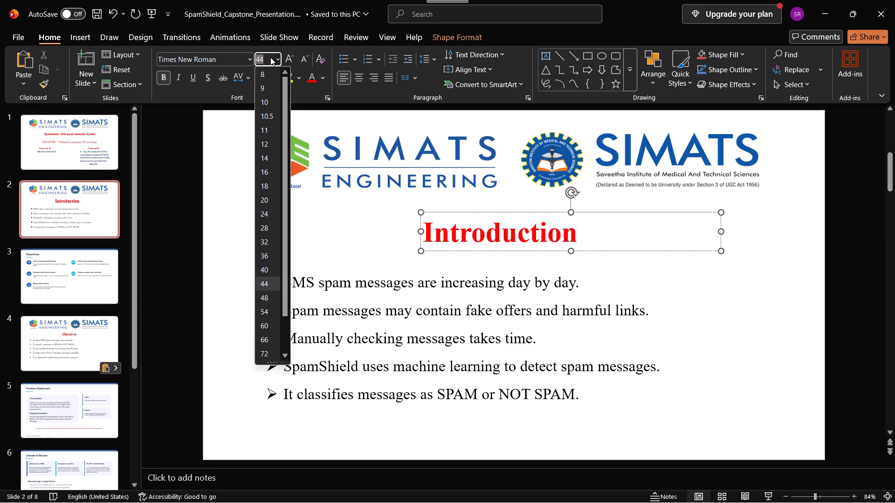
pyautogui.click(270, 57)
pyautogui.press('BackSpace')
pyautogui.press('BackSpace')
pyautogui.write('31')
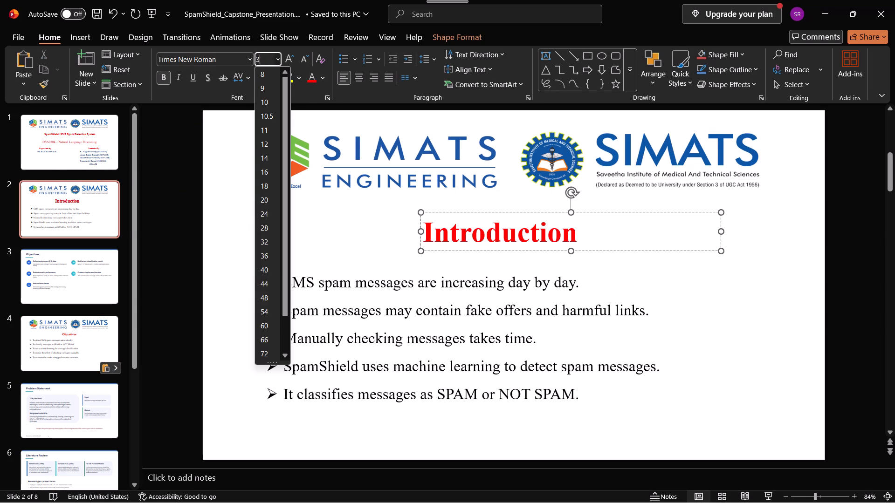
pyautogui.press('Return')
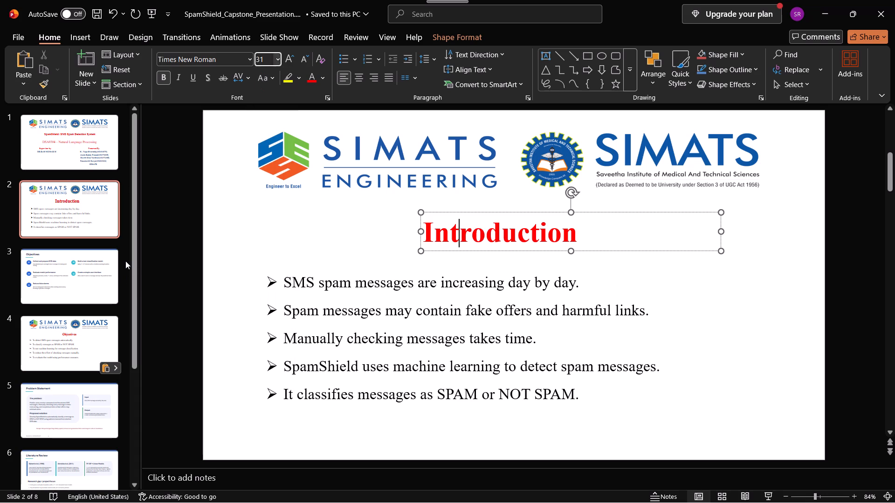
pyautogui.click(329, 255)
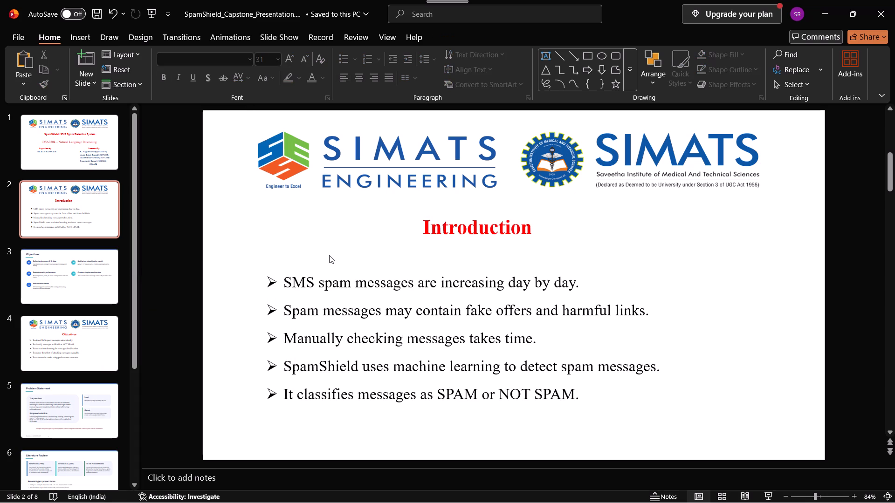
# Move the Introduction slide's bullet text box slightly up and left, closer to the title and in line with the logo's left edge.
pyautogui.click(394, 349)
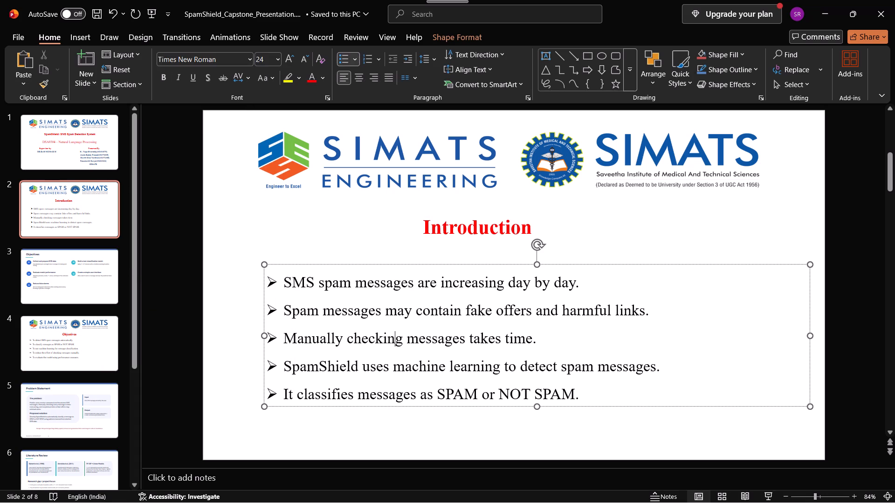
pyautogui.moveTo(440, 265); pyautogui.dragTo(437, 255)
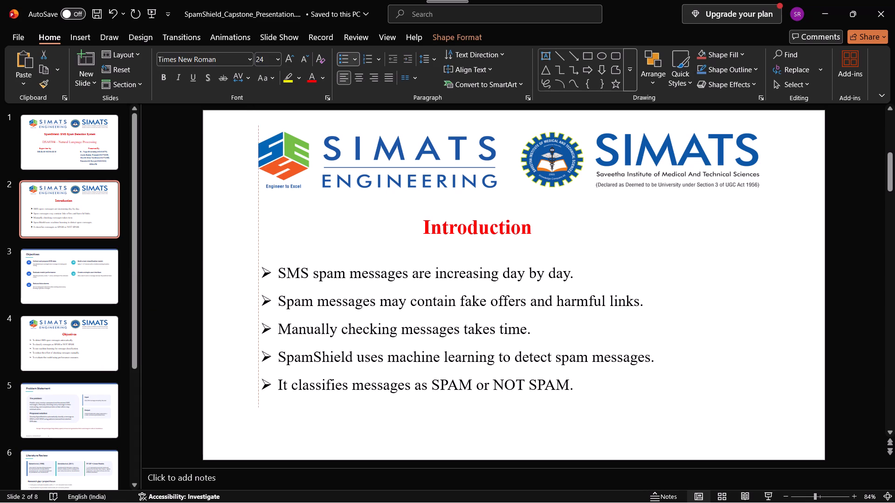
pyautogui.moveTo(437, 255); pyautogui.dragTo(437, 254)
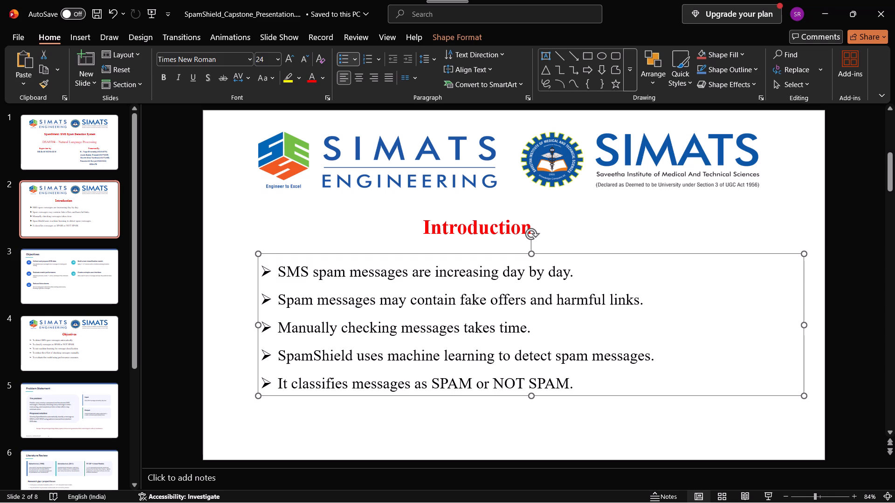
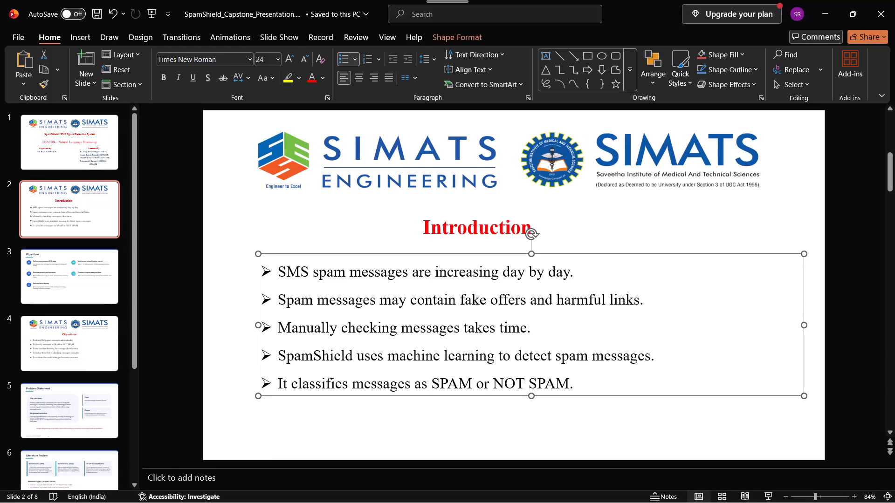
# Delete the old Objectives slide with the five numbered items from the SpamShield_Capstone presentation.
pyautogui.click(94, 272)
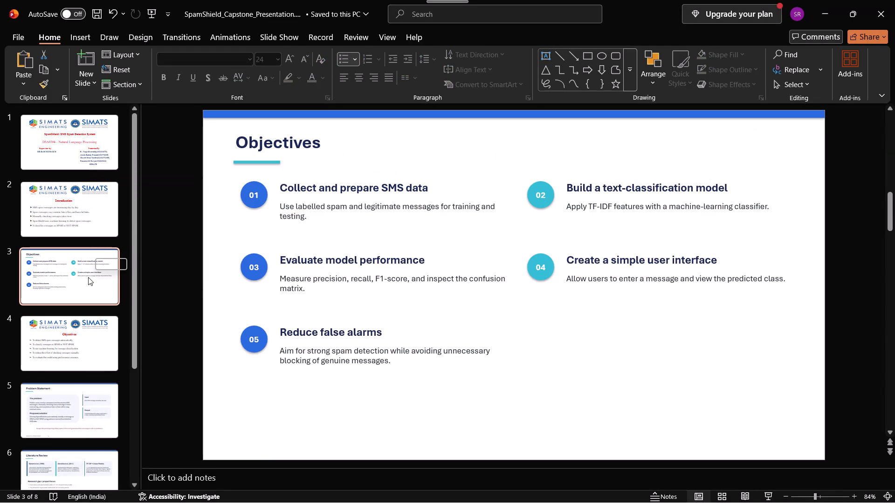
pyautogui.press('Delete')
pyautogui.click(73, 281)
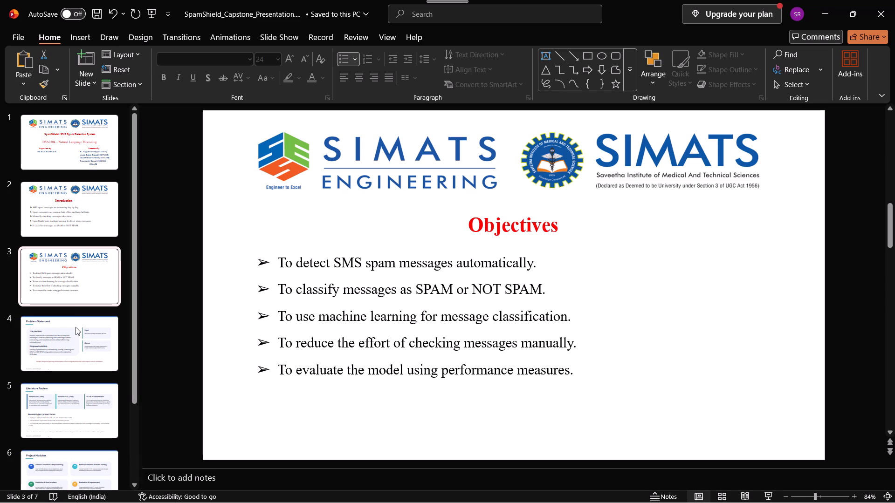
# Copy the Problem Statement slide from SpamShield_Template_Presentation and paste it after the old Problem Statement slide in the SpamShield_Capstone presentation.
pyautogui.click(78, 357)
pyautogui.hotkey('alt', 'Tab')
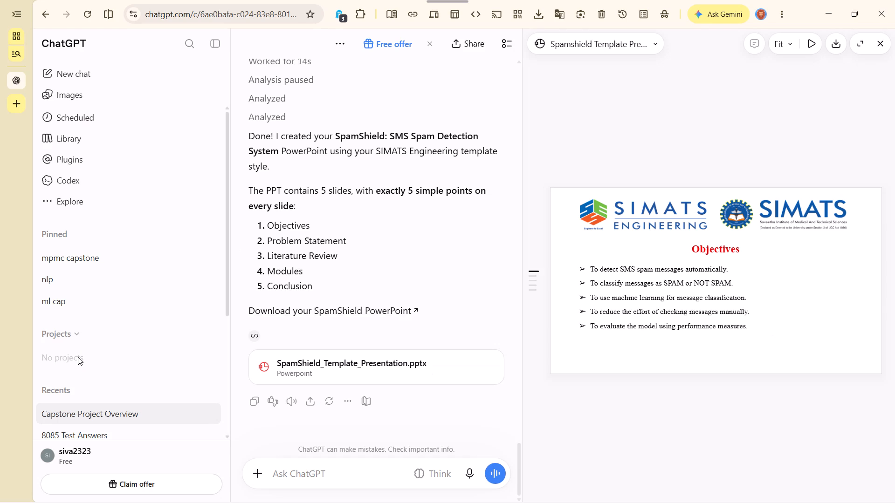
pyautogui.hotkey('alt', 'Tab')
pyautogui.hotkey('alt', 'Tab')
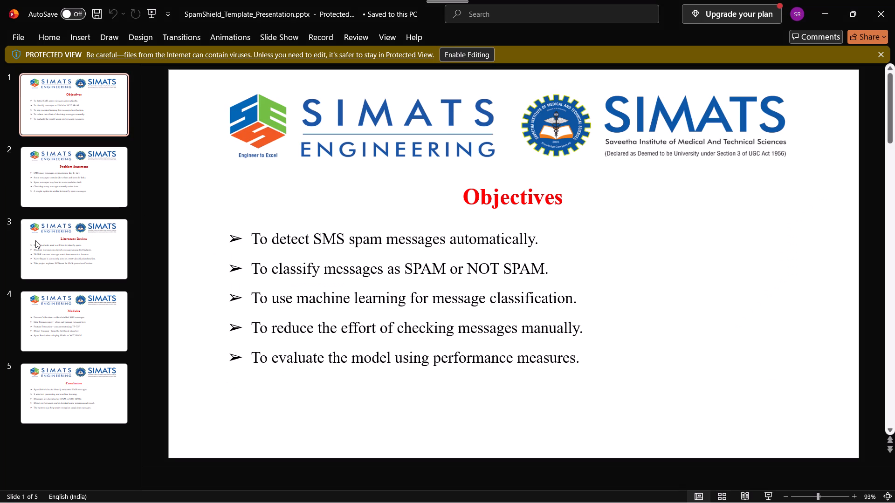
pyautogui.click(79, 190)
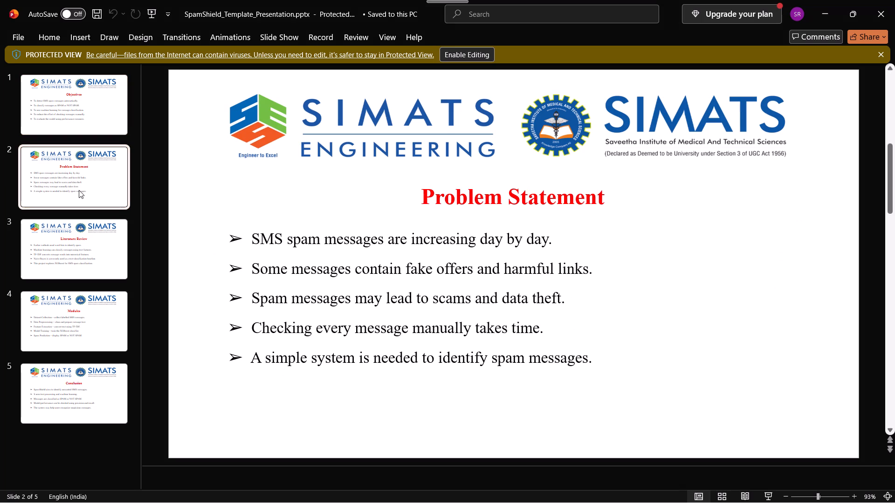
pyautogui.hotkey('ctrl', 'c')
pyautogui.hotkey('alt', 'Tab')
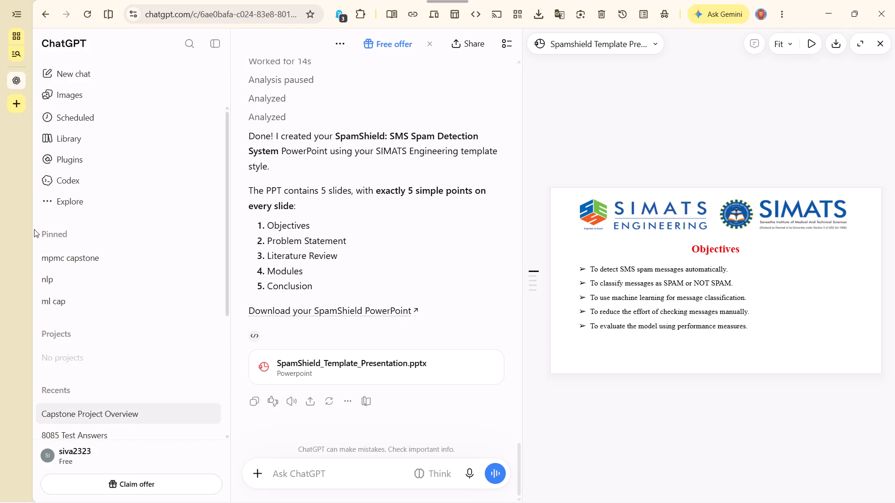
pyautogui.hotkey('alt', 'Tab')
pyautogui.hotkey('alt', 'Tab')
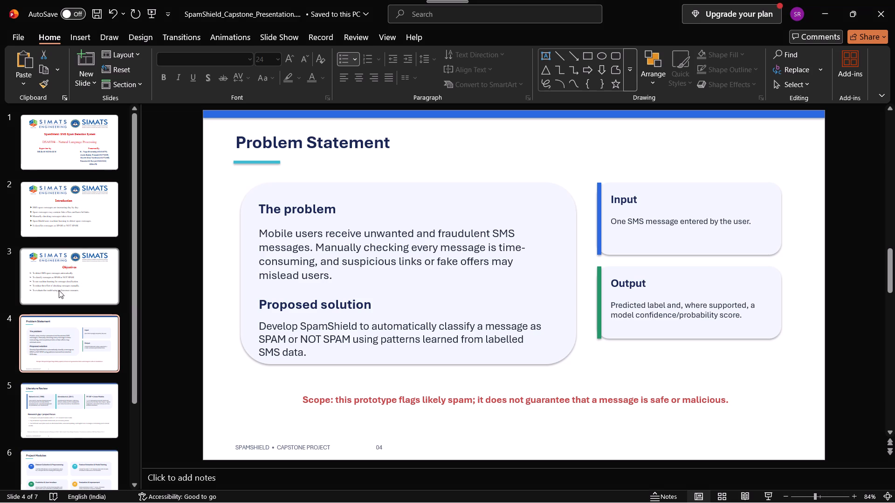
pyautogui.hotkey('ctrl', 'v')
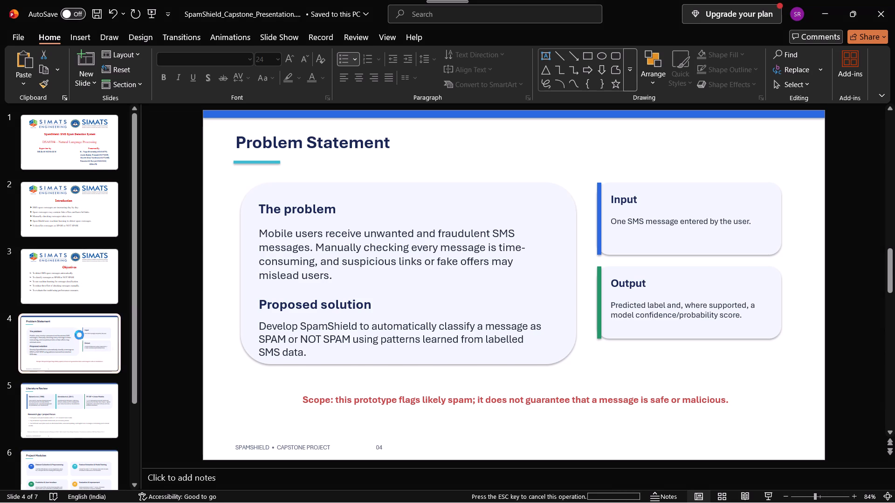
# Delete the old Problem Statement slide with the problem, solution, input and output boxes.
pyautogui.click(77, 351)
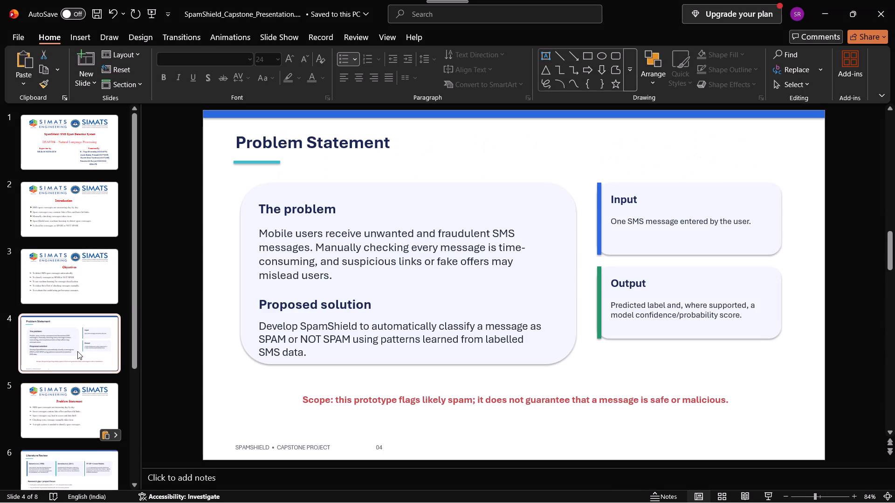
pyautogui.press('Delete')
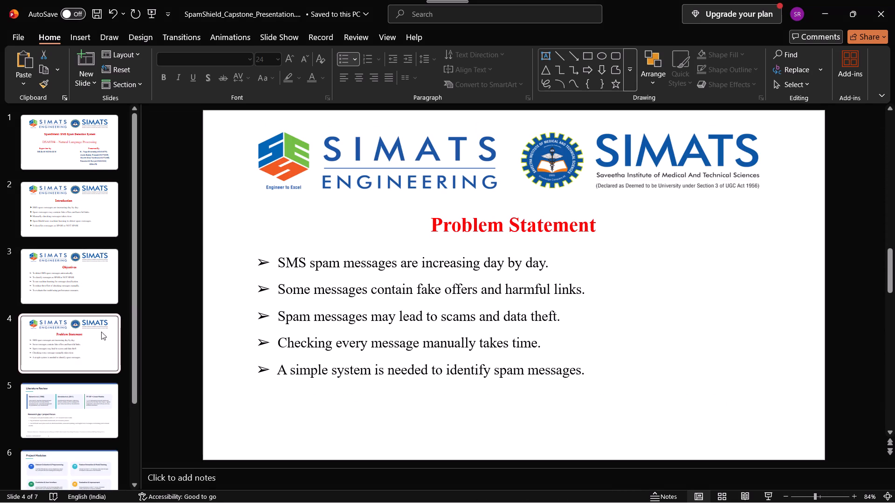
pyautogui.click(103, 343)
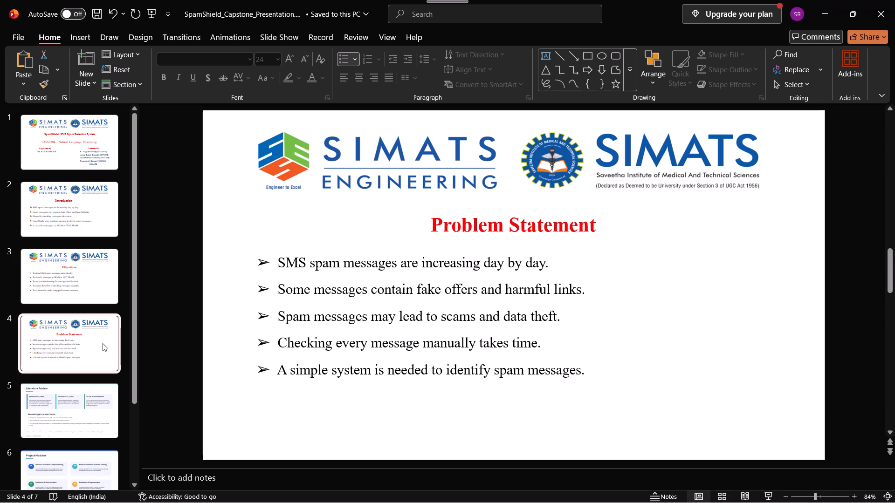
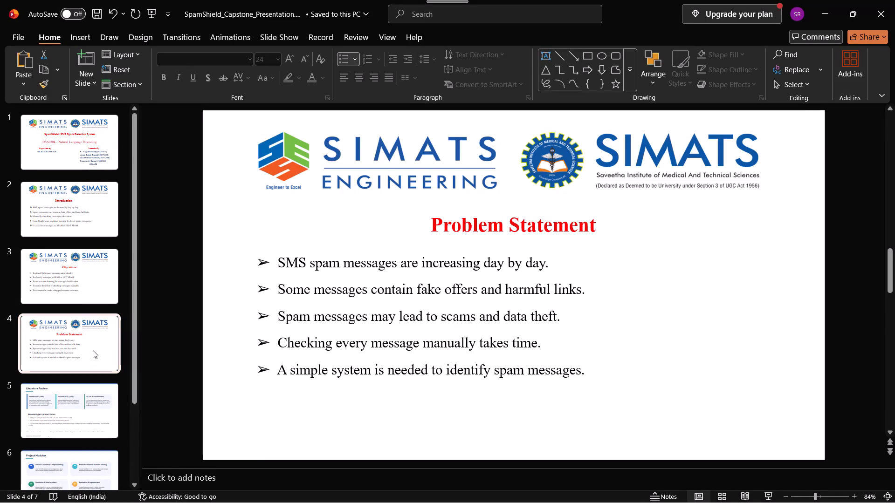
# Compare the Project Modules slide in SpamShield_Capstone with the Modules slide in SpamShield_Template_Presentation.
pyautogui.click(82, 412)
pyautogui.scroll(-1, 82, 412)
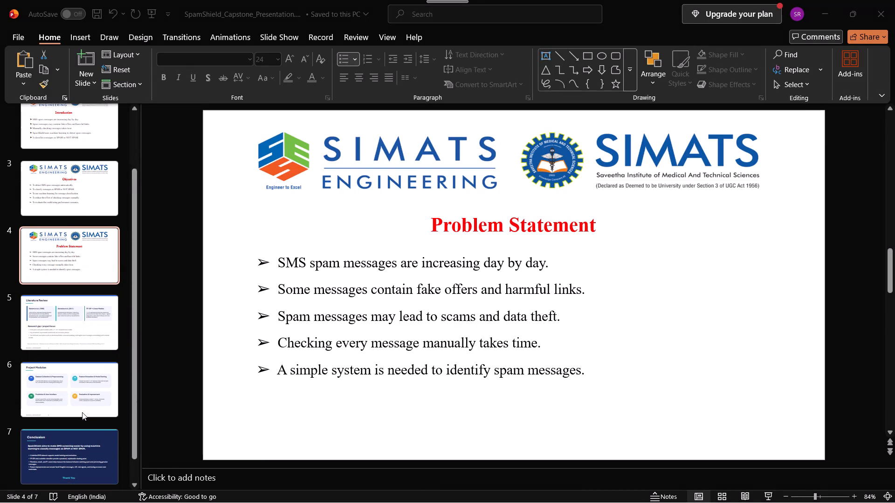
pyautogui.scroll(-1, 82, 412)
pyautogui.click(68, 360)
pyautogui.hotkey('alt', 'Tab')
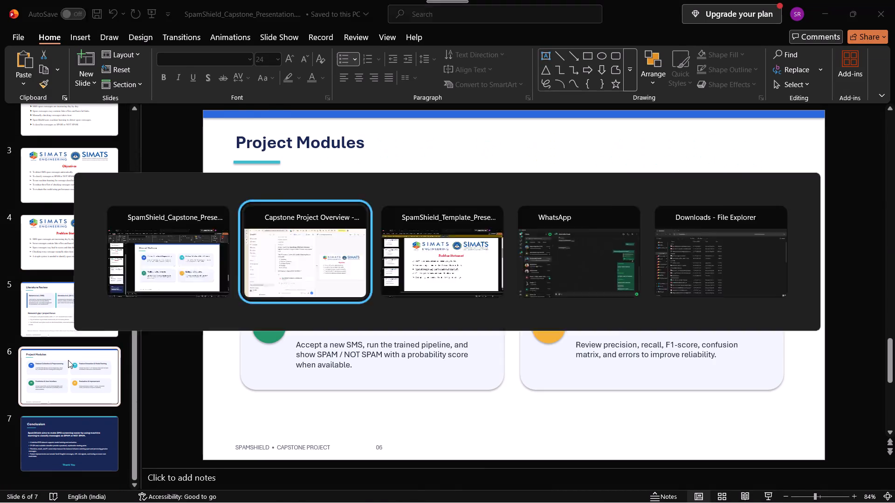
pyautogui.hotkey('alt', 'Tab')
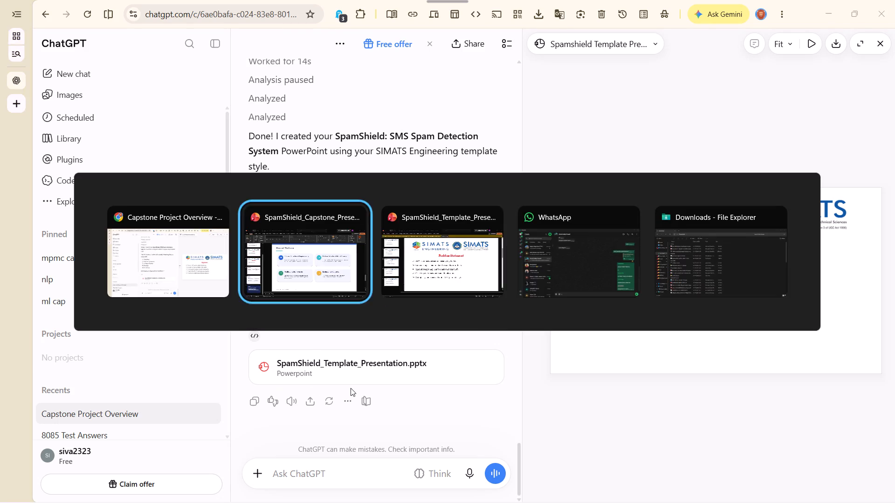
pyautogui.hotkey('alt', 'Tab')
pyautogui.click(103, 332)
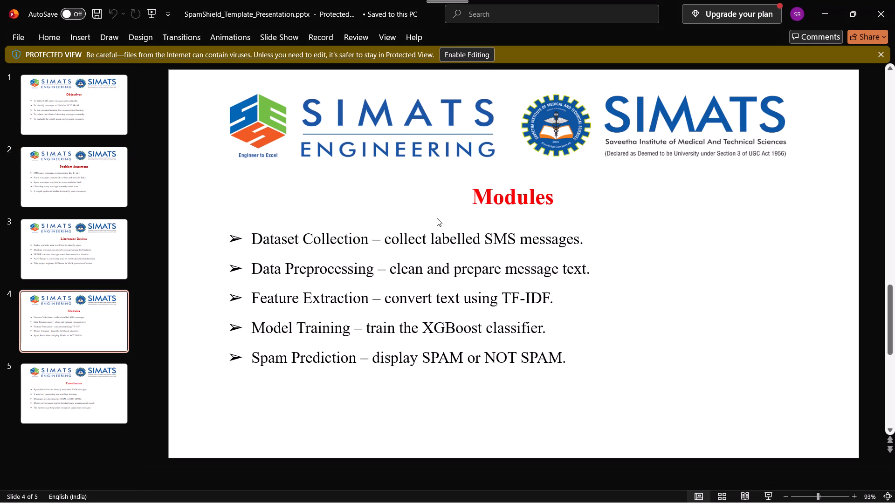
pyautogui.hotkey('alt', 'Tab')
pyautogui.hotkey('alt', 'Tab')
pyautogui.hotkey('alt', 'Tab')
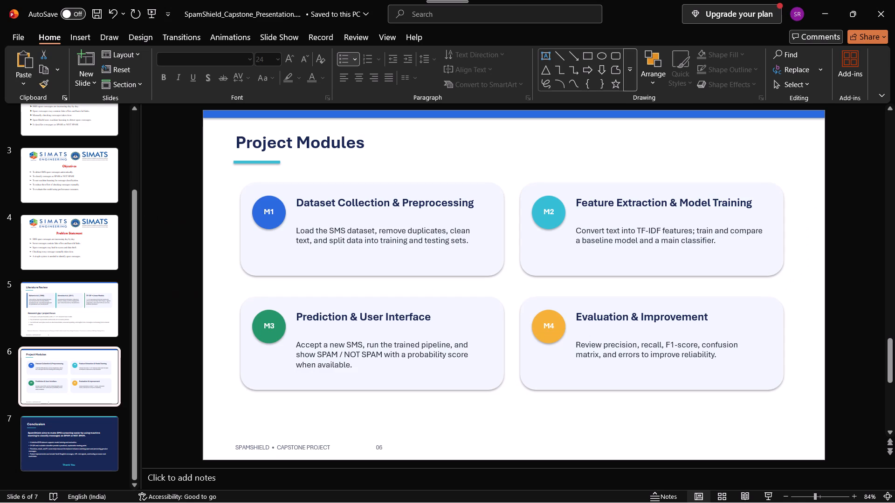
# Copy the SIMATS logo banner from the Introduction slide and paste it over the banner on the Objectives slide.
pyautogui.click(89, 246)
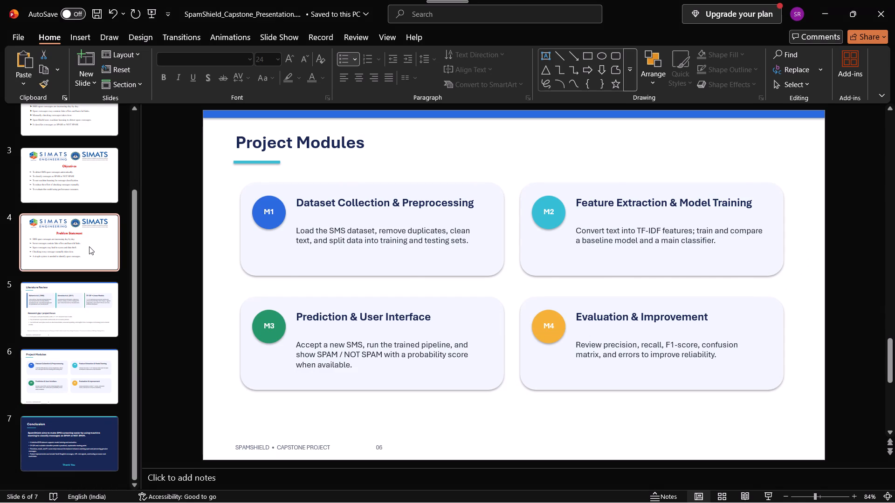
pyautogui.click(393, 167)
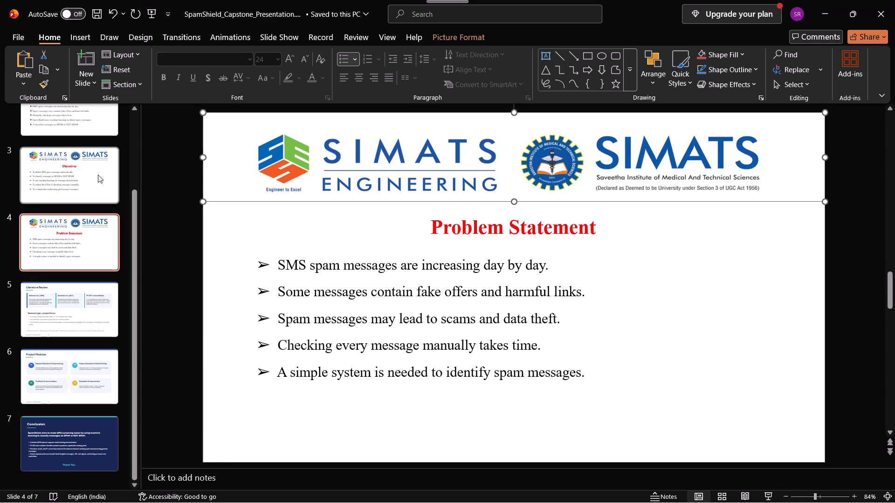
pyautogui.click(98, 175)
pyautogui.click(360, 153)
pyautogui.scroll(1, 115, 184)
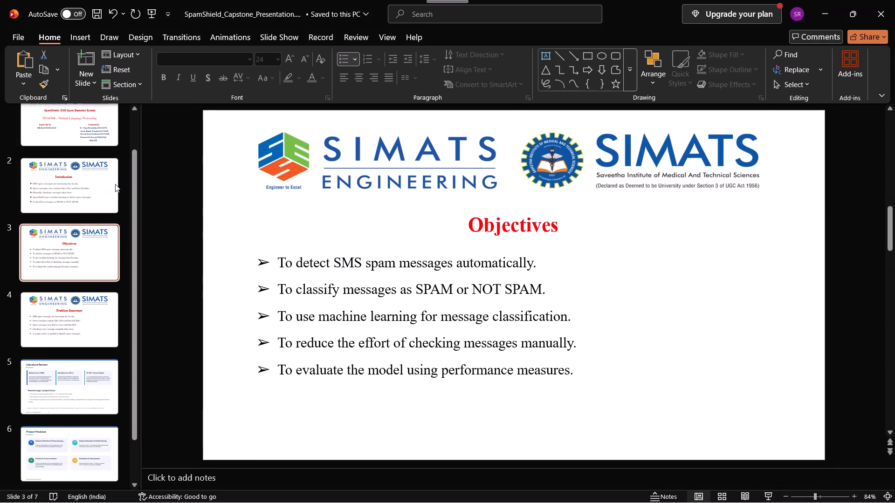
pyautogui.scroll(1, 115, 184)
pyautogui.click(76, 214)
pyautogui.click(372, 155)
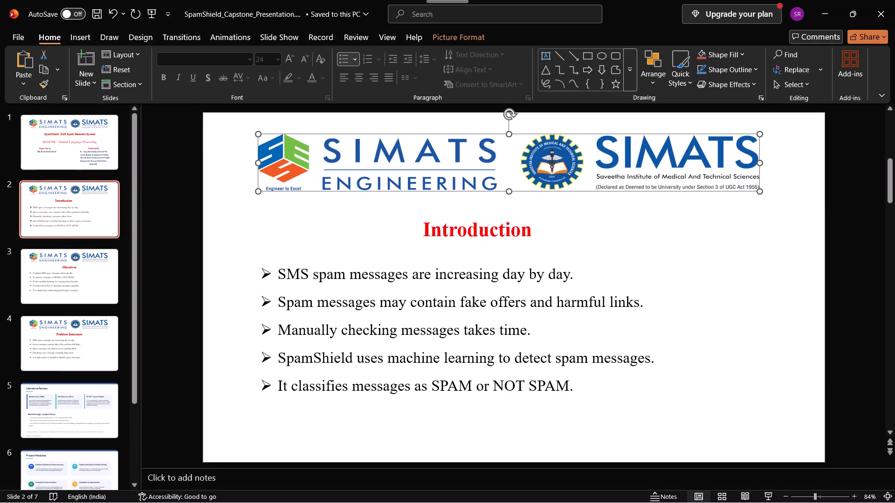
pyautogui.hotkey('ctrl', 'c')
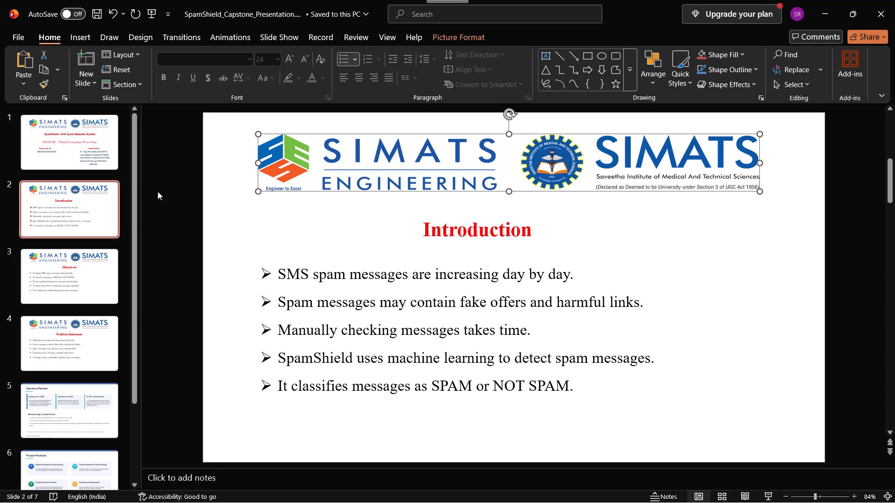
pyautogui.click(99, 217)
pyautogui.click(410, 156)
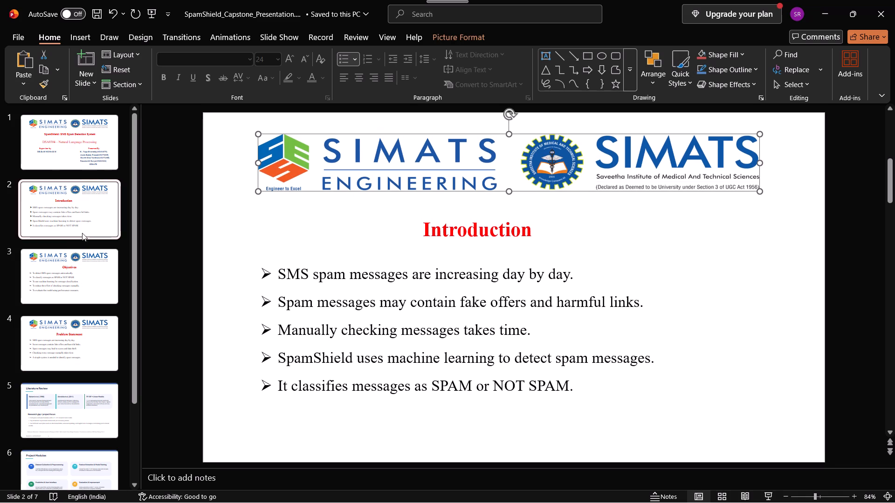
pyautogui.click(70, 276)
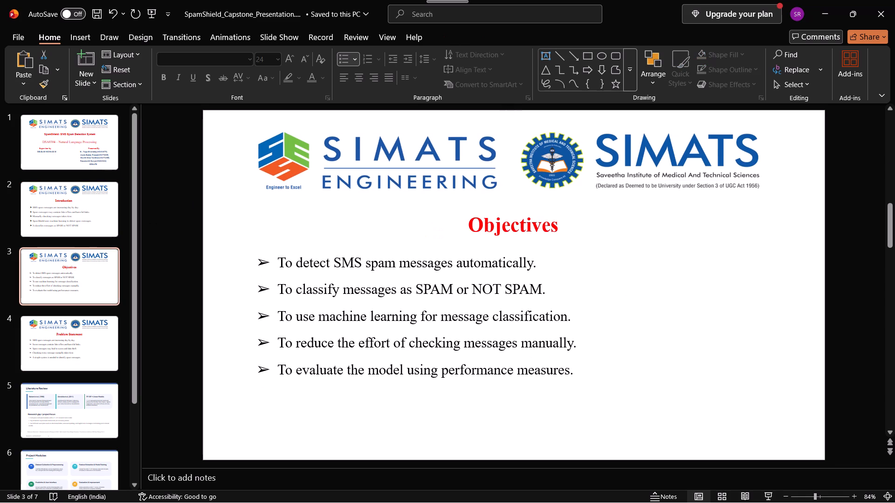
pyautogui.click(406, 165)
pyautogui.hotkey('ctrl', 'v')
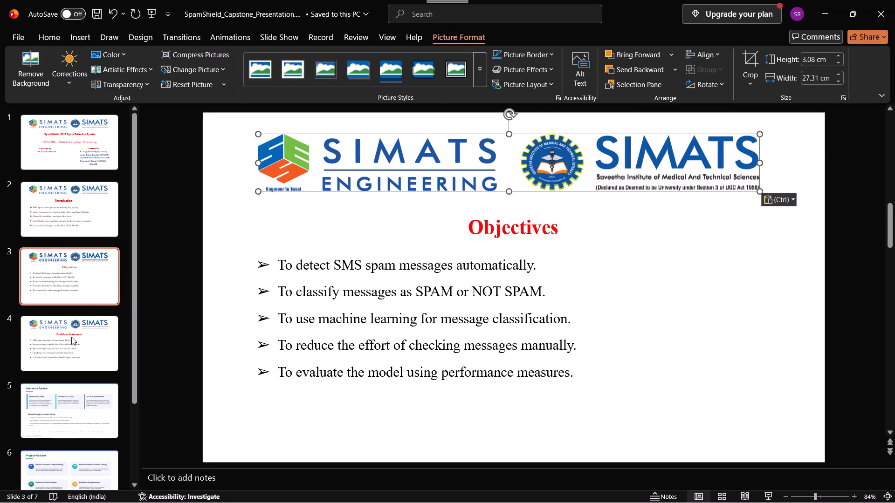
# Paste the copied SIMATS logo banner over the banner on the Problem Statement slide.
pyautogui.click(70, 339)
pyautogui.click(421, 156)
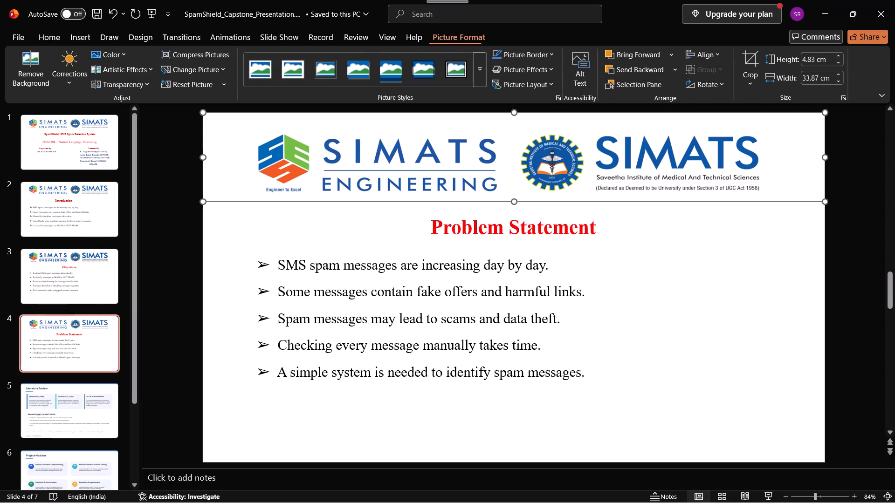
pyautogui.hotkey('ctrl', 'v')
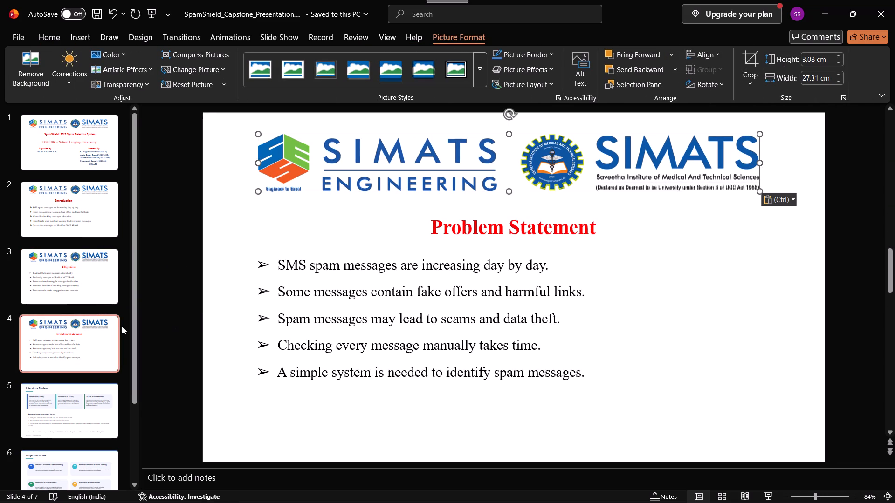
# Delete the blue top bar, the teal accent line and the title text box from the Project Modules slide.
pyautogui.click(74, 395)
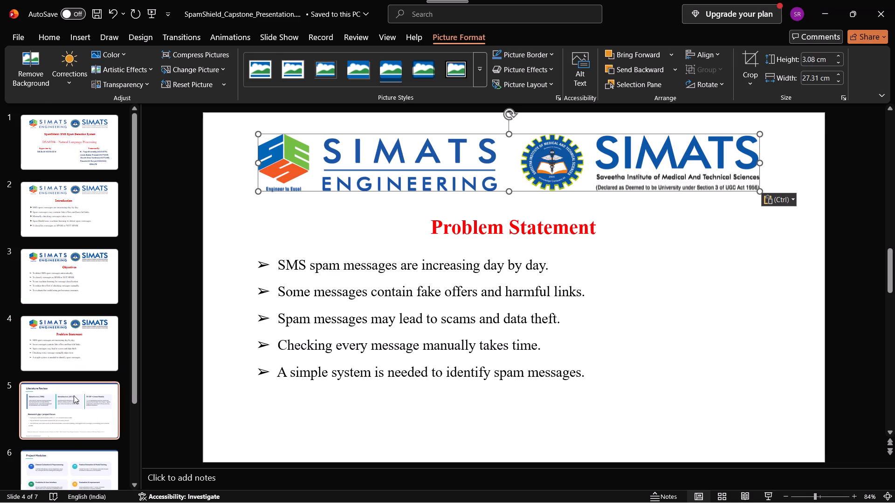
pyautogui.click(54, 471)
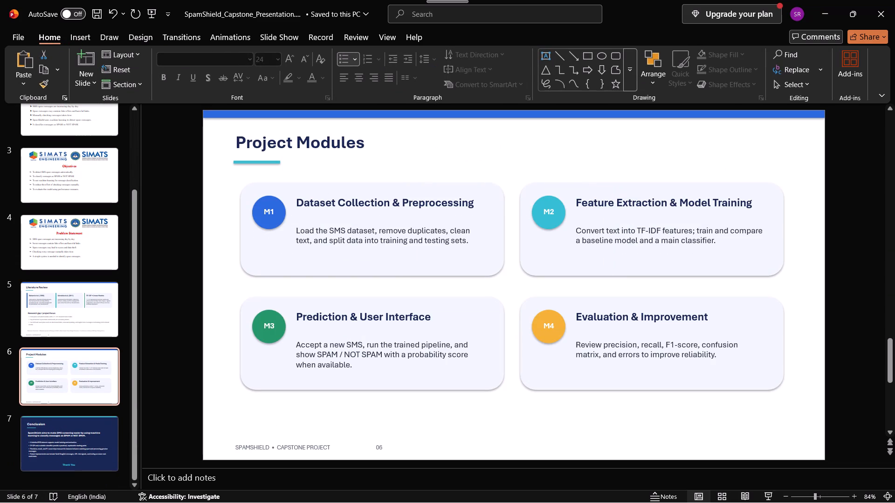
pyautogui.click(397, 117)
pyautogui.press('Delete')
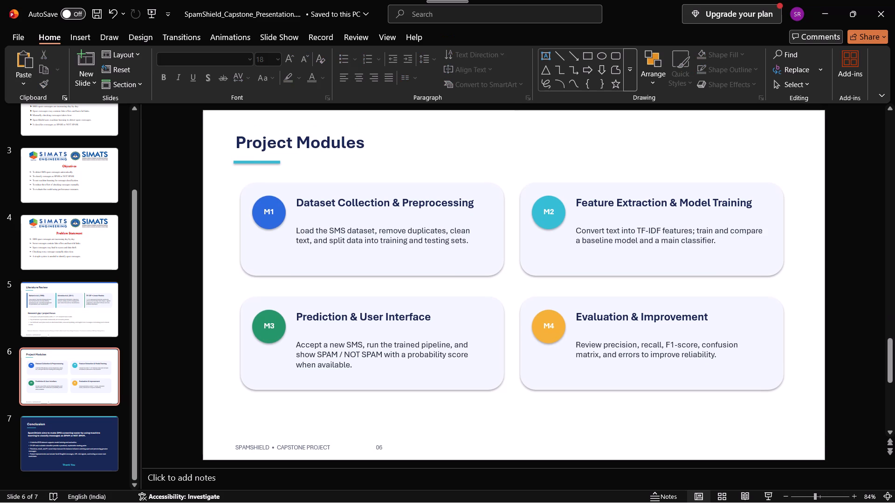
pyautogui.click(265, 163)
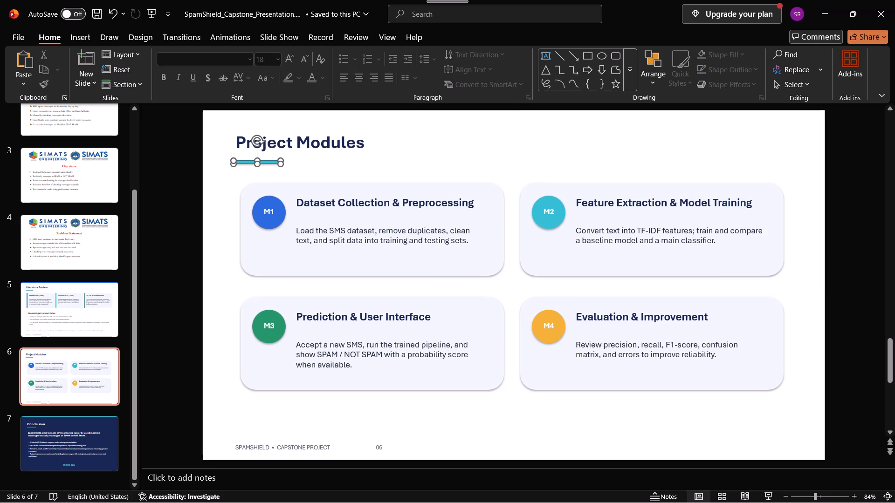
pyautogui.press('Delete')
pyautogui.click(324, 145)
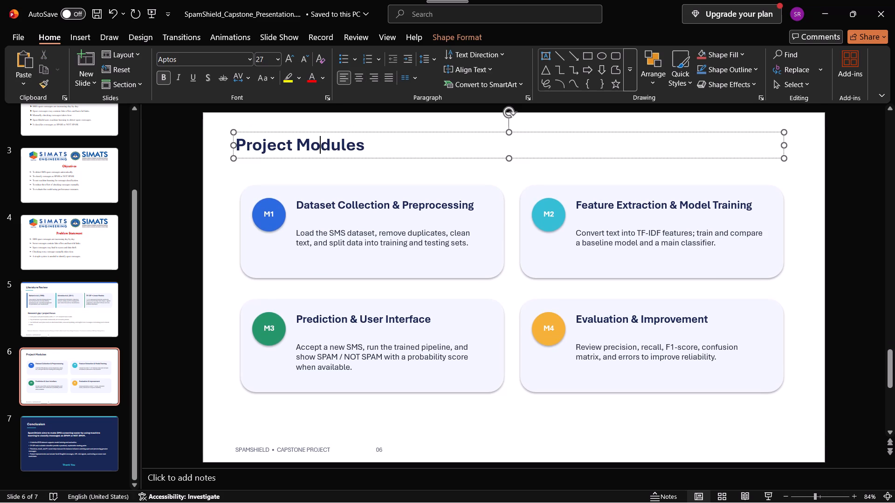
pyautogui.click(384, 157)
pyautogui.press('Delete')
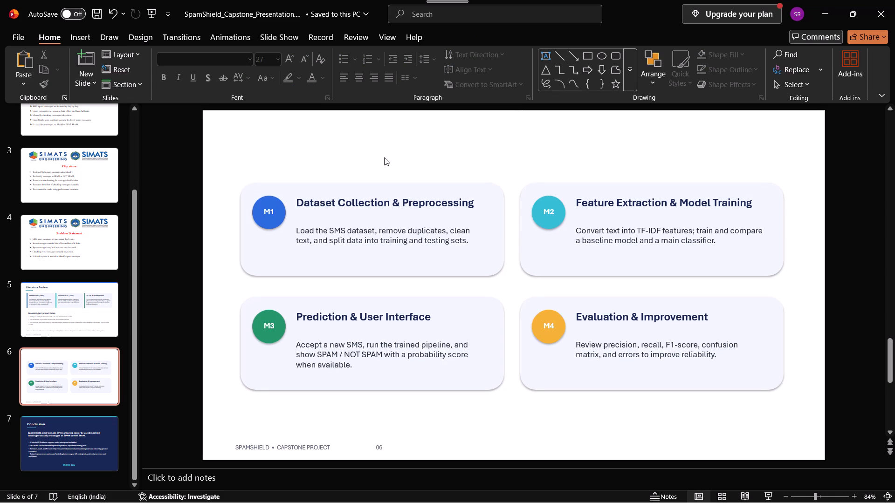
# Paste the copied SIMATS logo banner at the top of the Project Modules slide.
pyautogui.hotkey('ctrl', 'v')
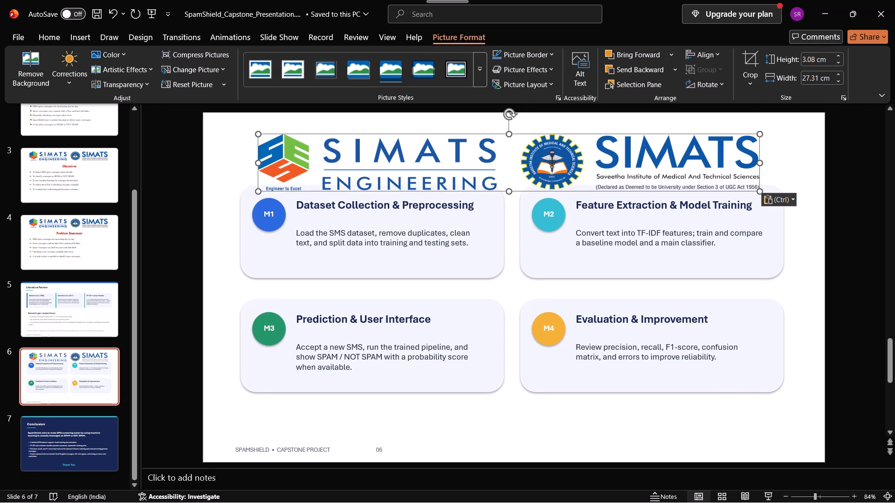
# Move the M1 card background and its Dataset Collection & Preprocessing heading slightly down, clear of the logo banner.
pyautogui.moveTo(359, 275); pyautogui.dragTo(359, 285)
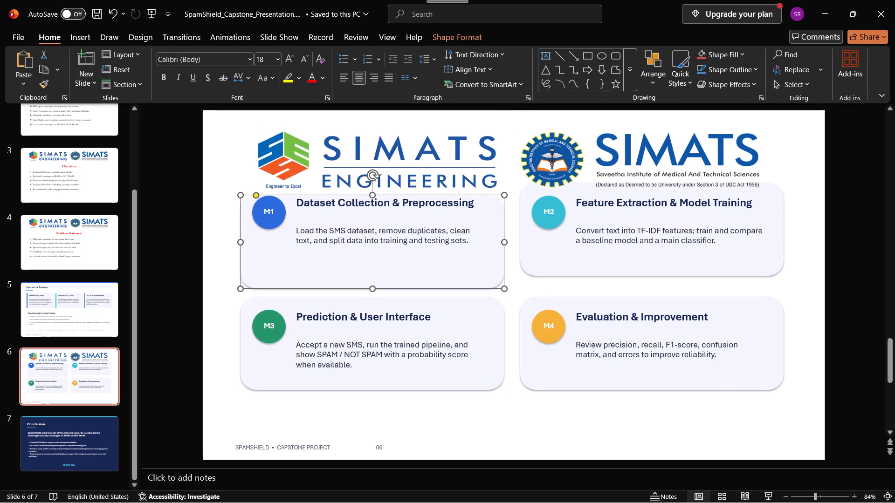
pyautogui.click(310, 199)
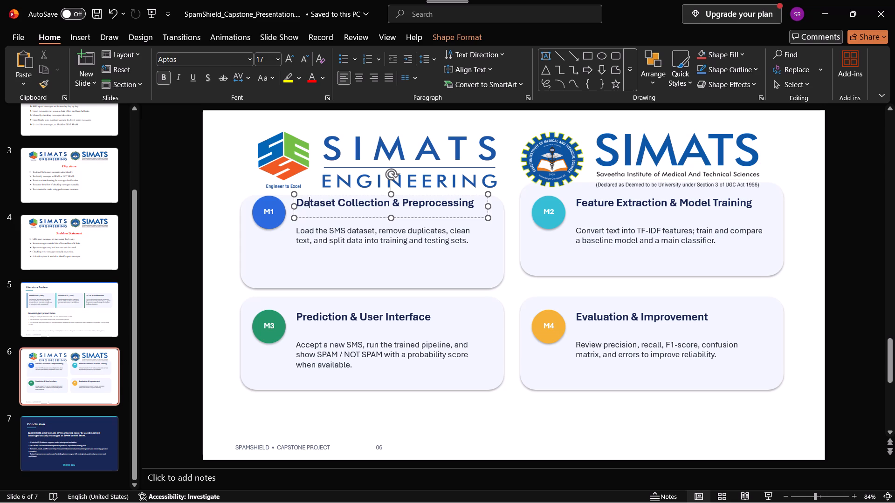
pyautogui.moveTo(318, 218); pyautogui.dragTo(314, 228)
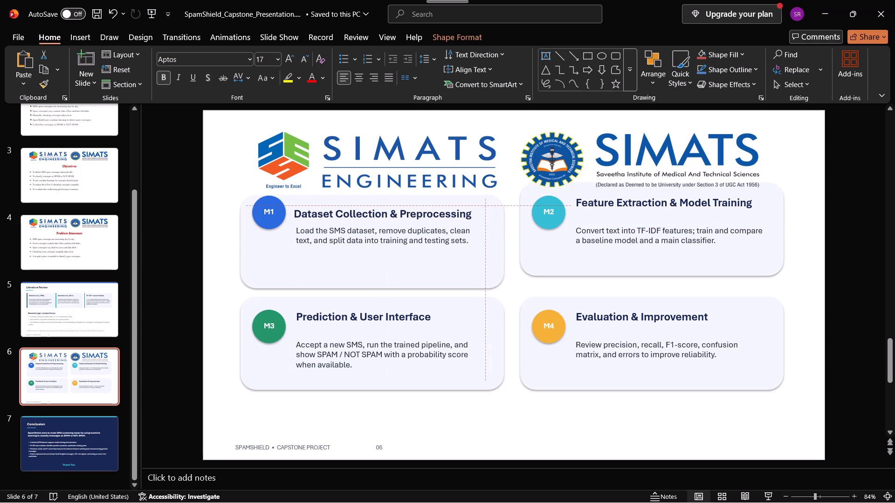
pyautogui.moveTo(314, 228); pyautogui.dragTo(318, 222)
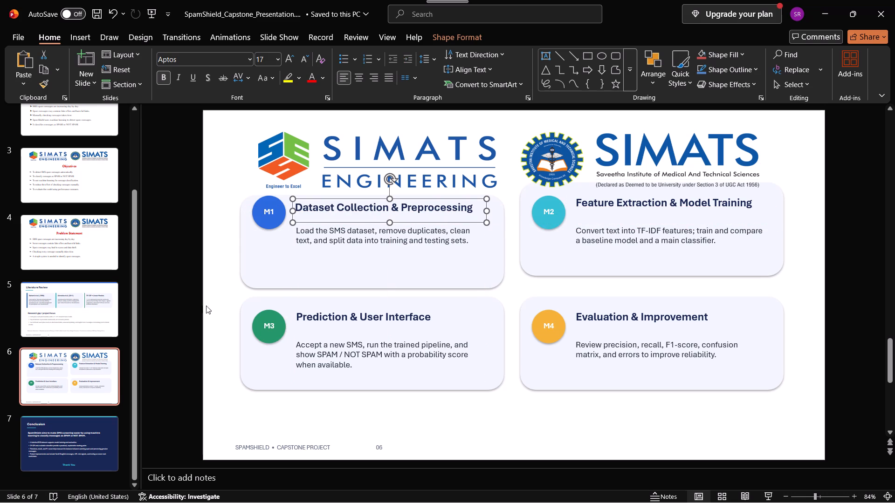
# Cut the SPAMSHIELD • CAPSTONE PROJECT footer text box from the Project Modules slide.
pyautogui.click(271, 448)
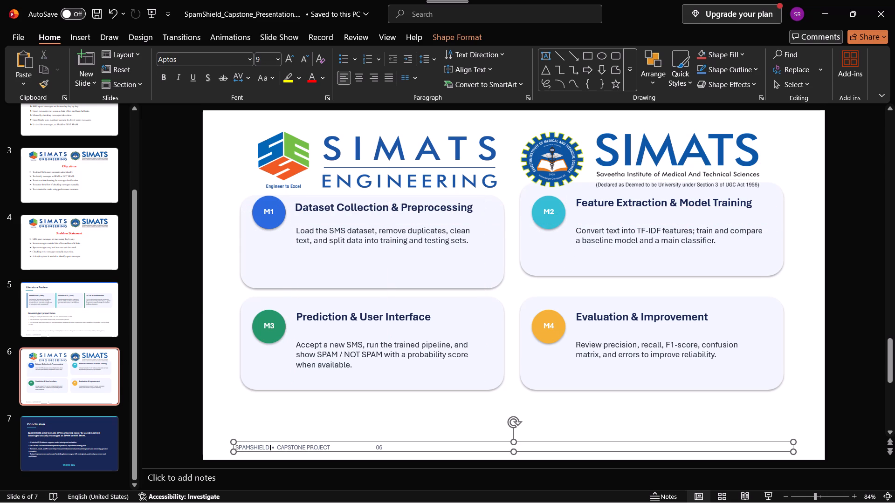
pyautogui.click(278, 452)
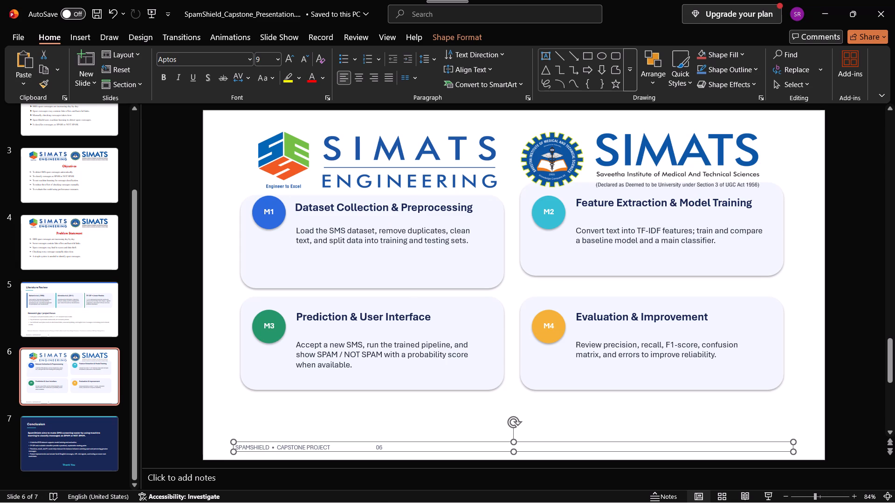
pyautogui.rightClick(278, 452)
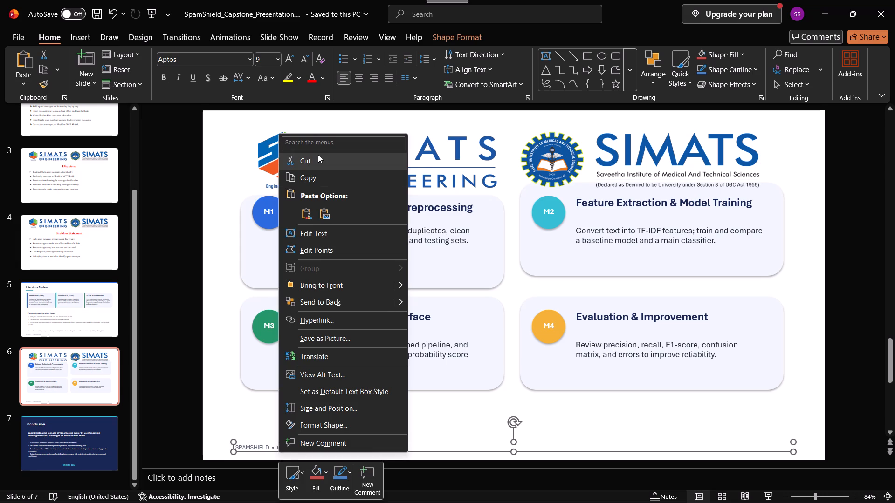
pyautogui.click(318, 155)
# Move the M3 card background down and slightly left on the Project Modules slide, leaving a wider gap below the M1 card.
pyautogui.click(418, 368)
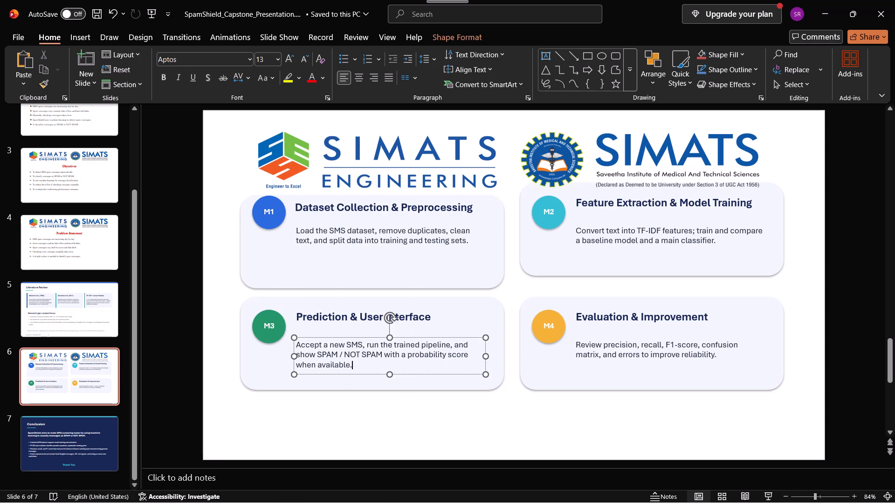
pyautogui.click(405, 387)
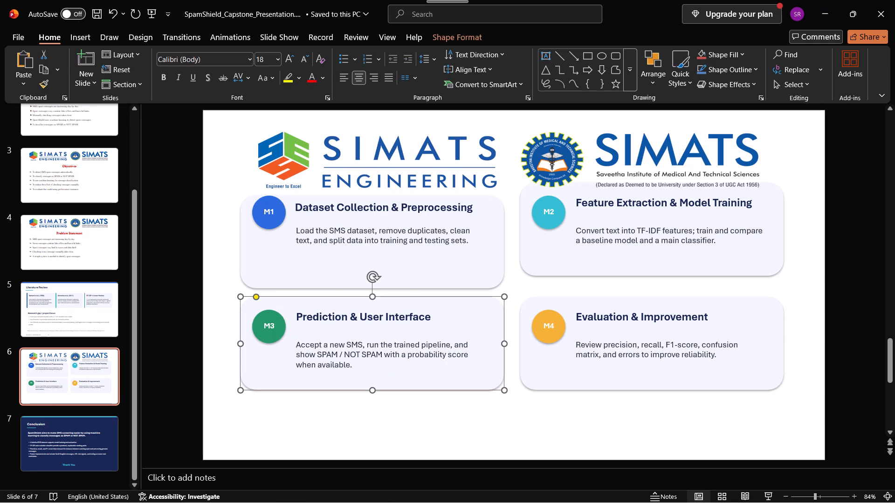
pyautogui.moveTo(393, 391); pyautogui.dragTo(379, 427)
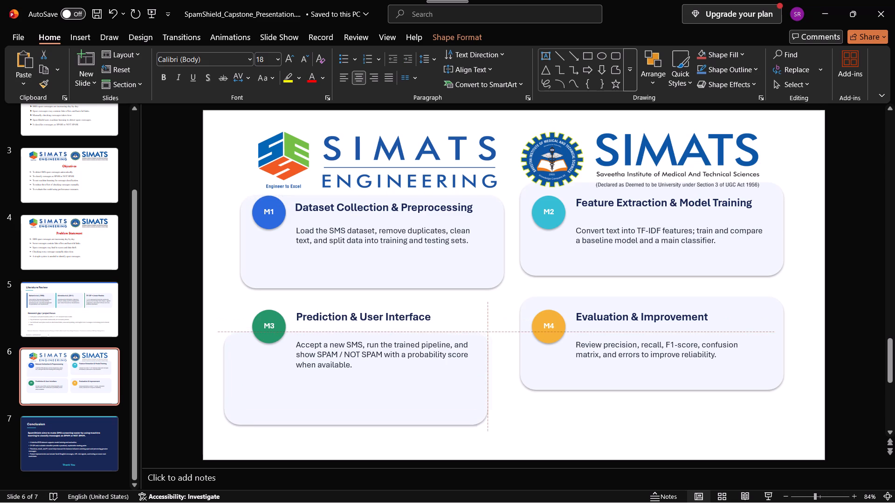
pyautogui.moveTo(379, 427); pyautogui.dragTo(383, 422)
# Move the M3 description and the Prediction & User Interface heading down so both sit inside the lowered M3 card.
pyautogui.click(357, 344)
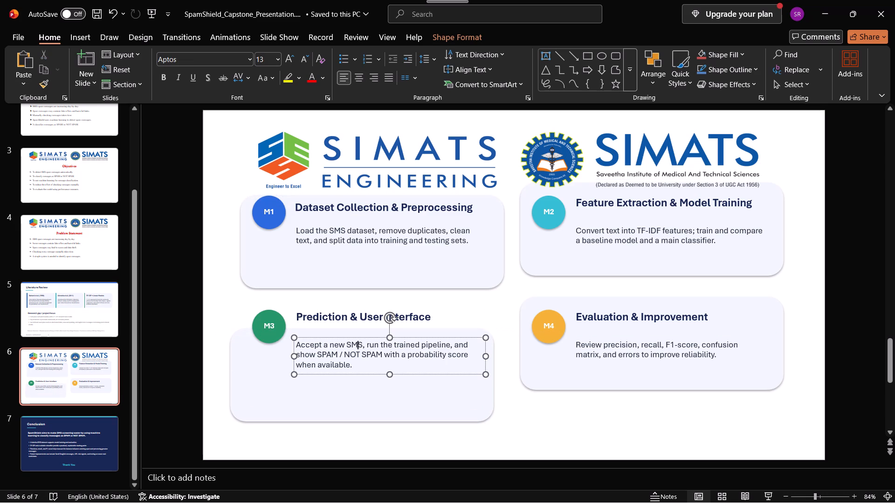
pyautogui.click(339, 319)
pyautogui.click(344, 348)
pyautogui.moveTo(376, 374); pyautogui.dragTo(378, 403)
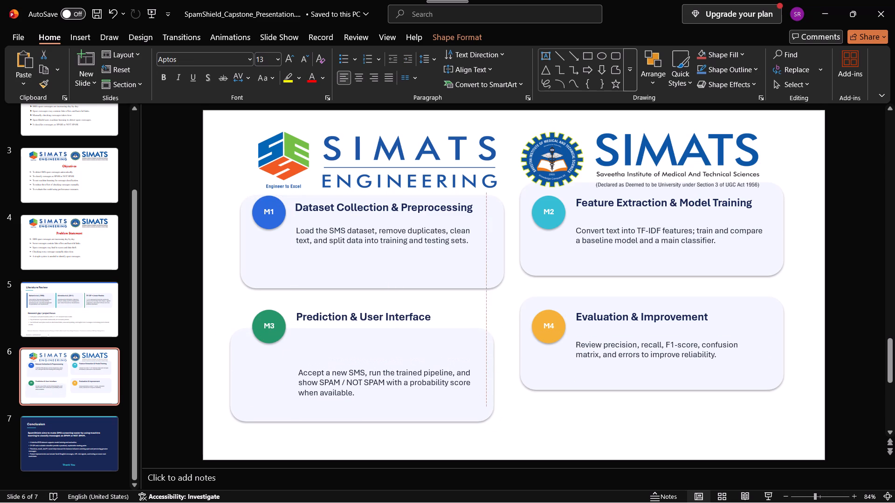
pyautogui.moveTo(378, 403); pyautogui.dragTo(378, 407)
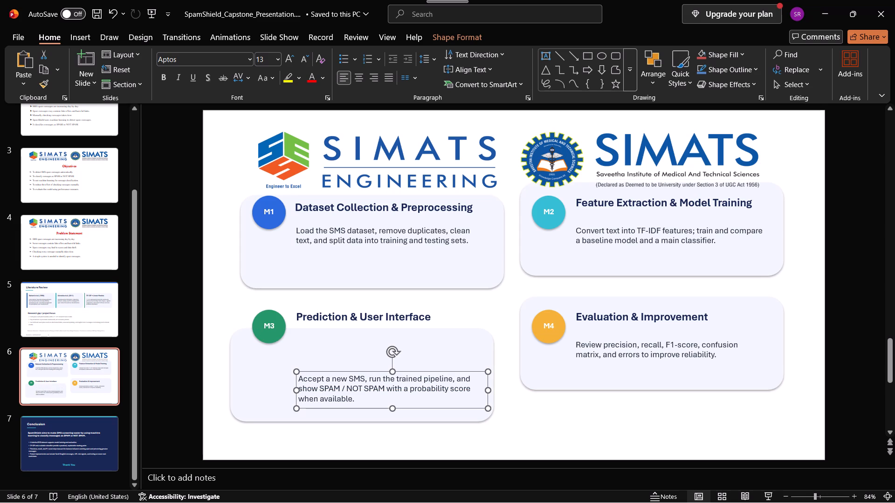
pyautogui.click(359, 322)
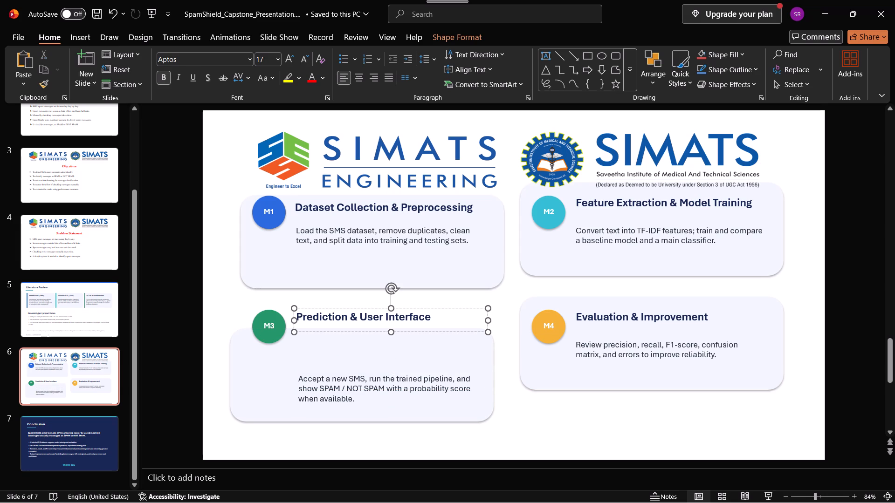
pyautogui.moveTo(354, 331); pyautogui.dragTo(355, 363)
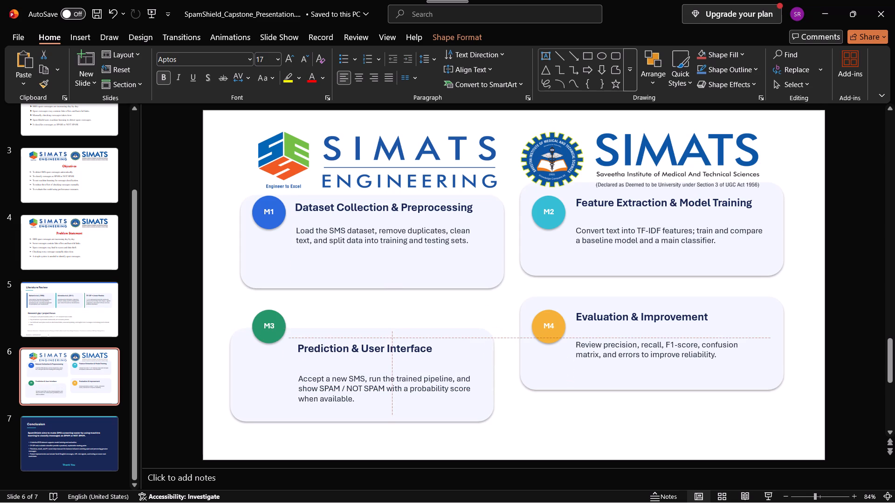
pyautogui.moveTo(355, 363); pyautogui.dragTo(354, 368)
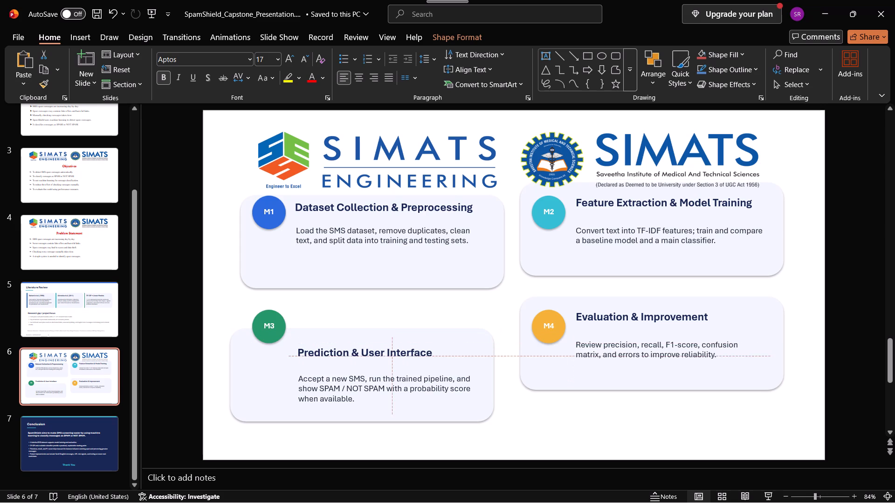
pyautogui.moveTo(354, 368); pyautogui.dragTo(353, 368)
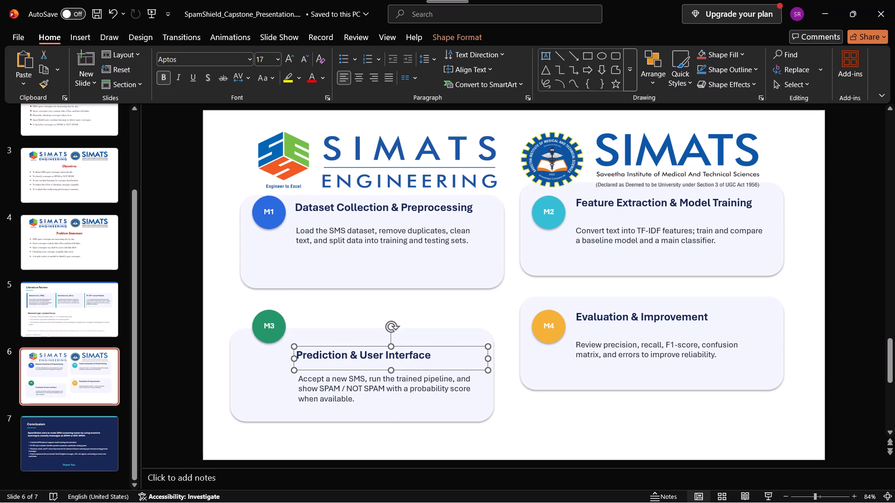
# Move the green M3 circle and its M3 label down inside the card, level with the Prediction & User Interface heading.
pyautogui.click(270, 324)
pyautogui.click(270, 340)
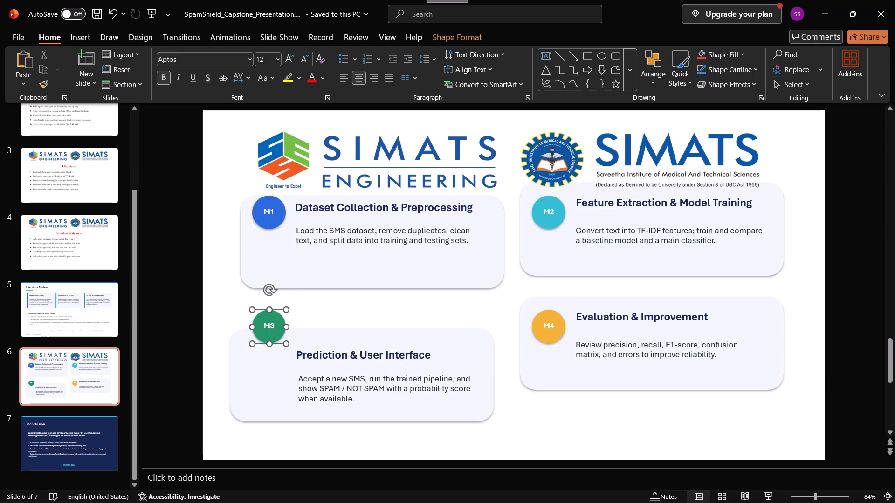
pyautogui.moveTo(277, 342); pyautogui.dragTo(277, 370)
pyautogui.click(258, 326)
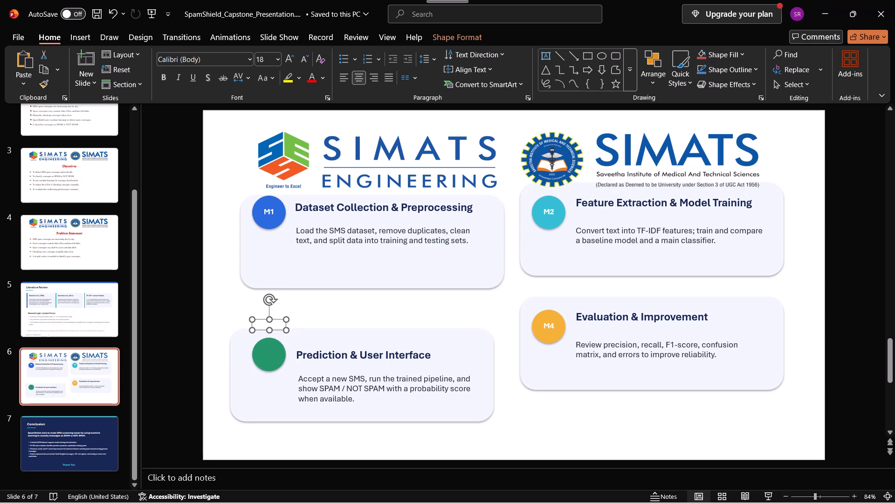
pyautogui.moveTo(261, 330); pyautogui.dragTo(262, 338)
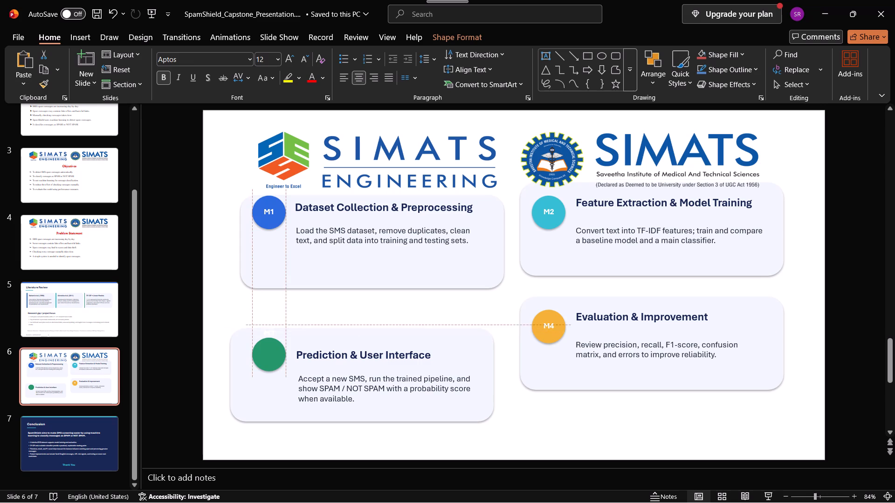
pyautogui.moveTo(262, 338); pyautogui.dragTo(262, 356)
pyautogui.click(341, 308)
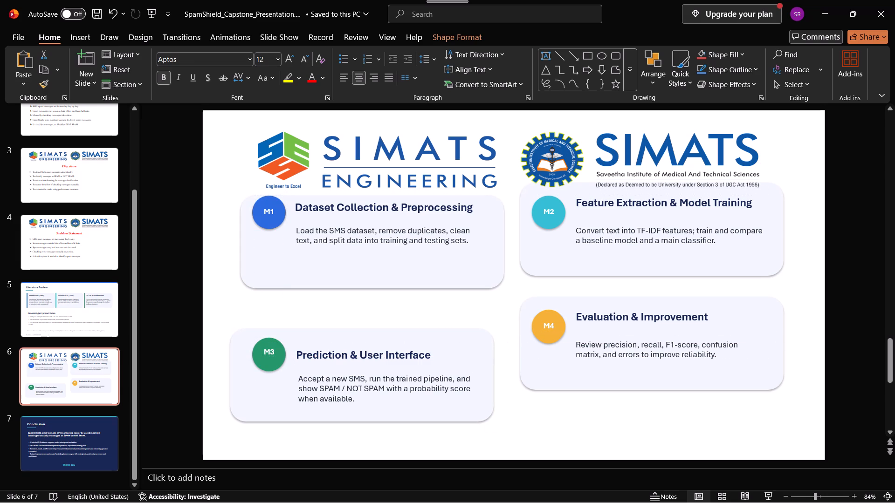
# Move the M1 description and the M1 card background down, keeping the card between the logo banner and the M3 card.
pyautogui.click(401, 233)
pyautogui.moveTo(401, 259); pyautogui.dragTo(396, 269)
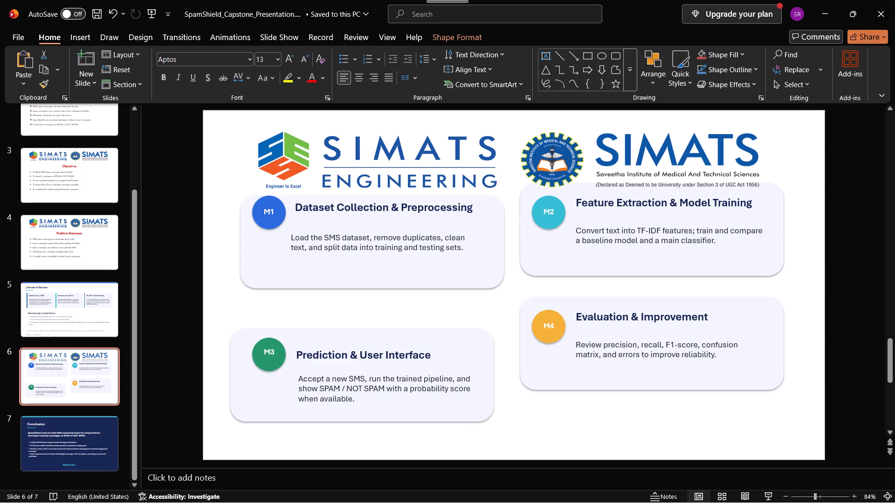
pyautogui.moveTo(396, 269); pyautogui.dragTo(395, 281)
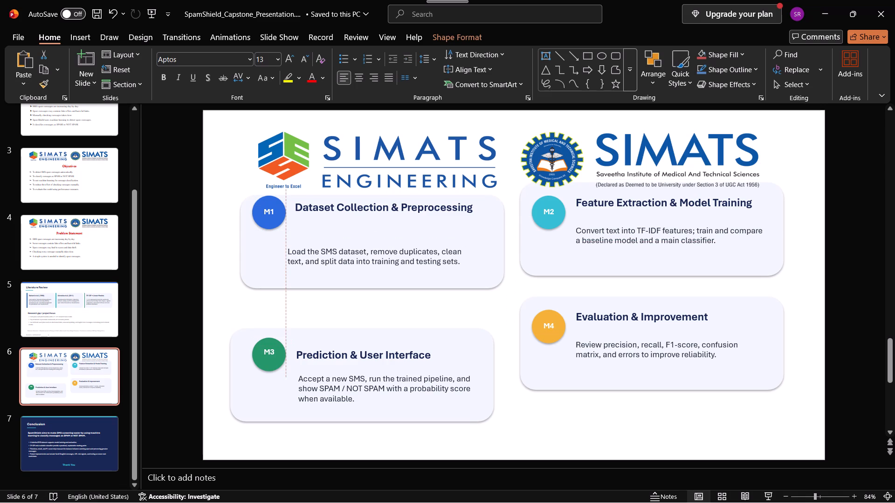
pyautogui.moveTo(395, 281); pyautogui.dragTo(395, 295)
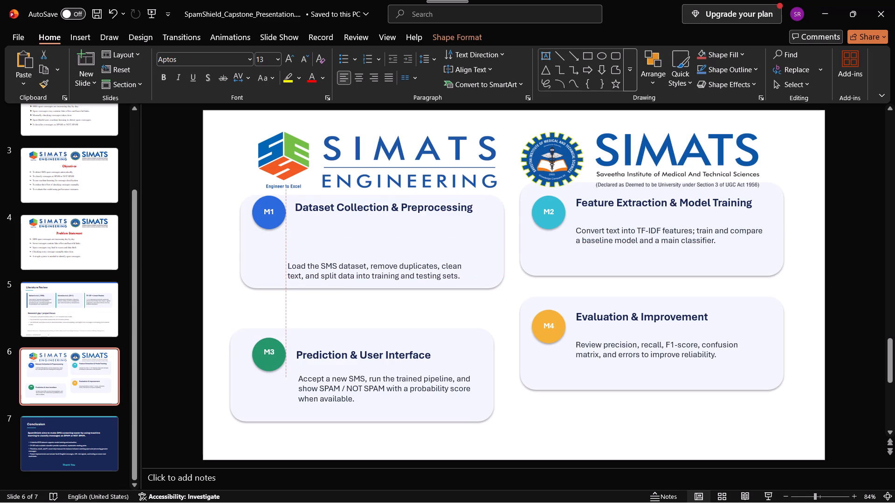
pyautogui.moveTo(395, 295); pyautogui.dragTo(395, 298)
pyautogui.click(266, 276)
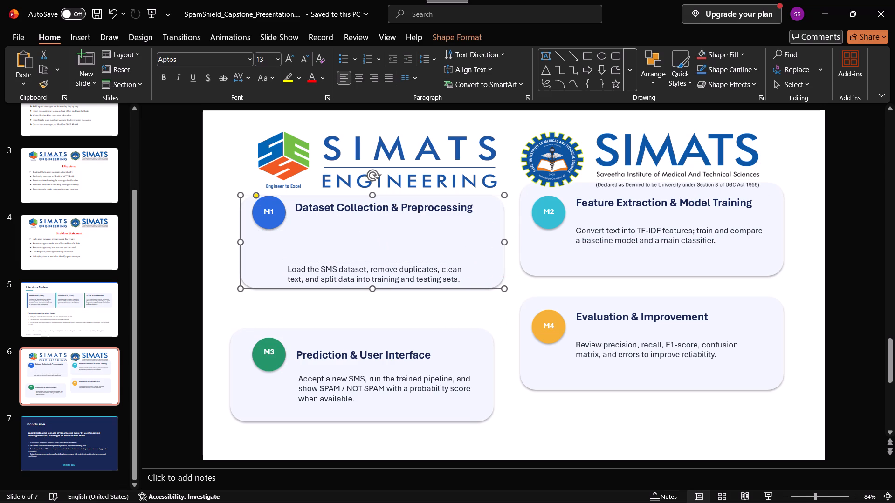
pyautogui.moveTo(273, 290); pyautogui.dragTo(273, 315)
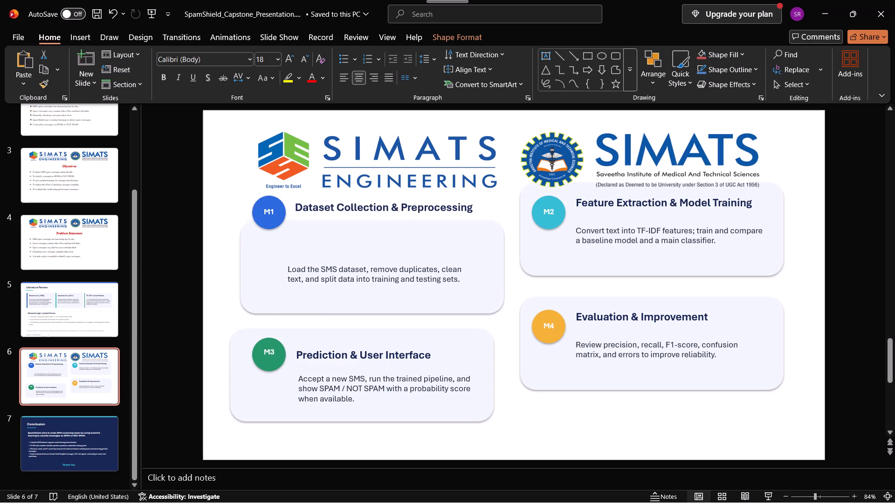
pyautogui.moveTo(273, 315); pyautogui.dragTo(272, 313)
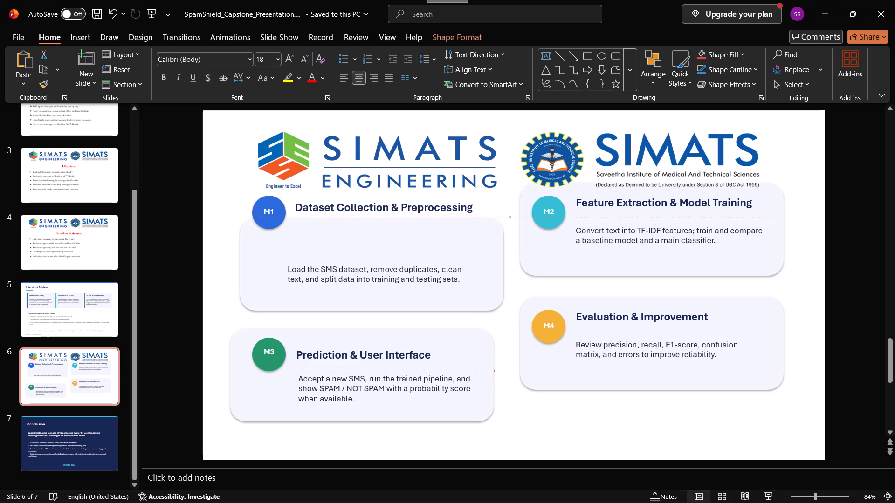
pyautogui.moveTo(272, 313); pyautogui.dragTo(273, 308)
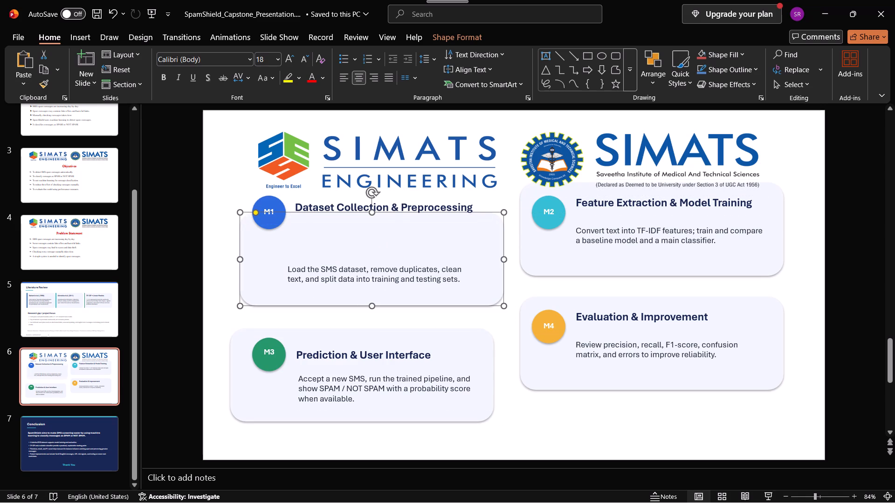
# Move the blue M1 circle and its M1 label down and slightly left, inside the lowered M1 card.
pyautogui.click(267, 224)
pyautogui.moveTo(269, 229); pyautogui.dragTo(268, 225)
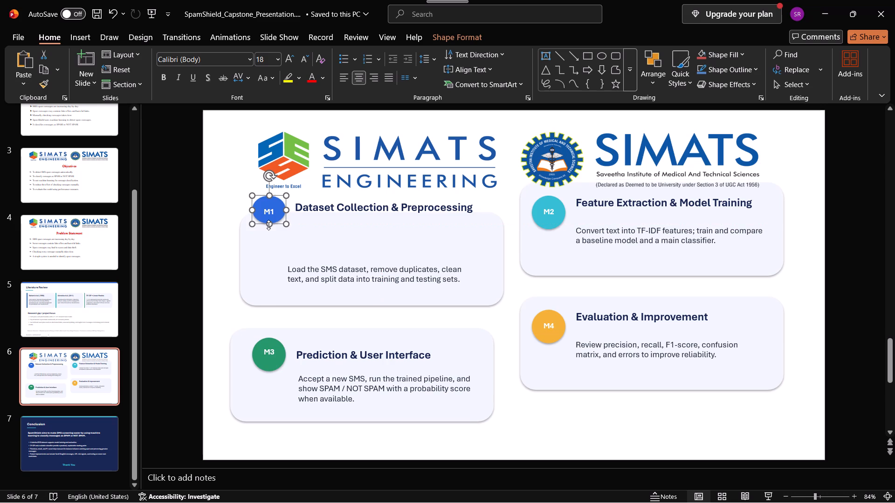
pyautogui.hotkey('ctrl', 'z')
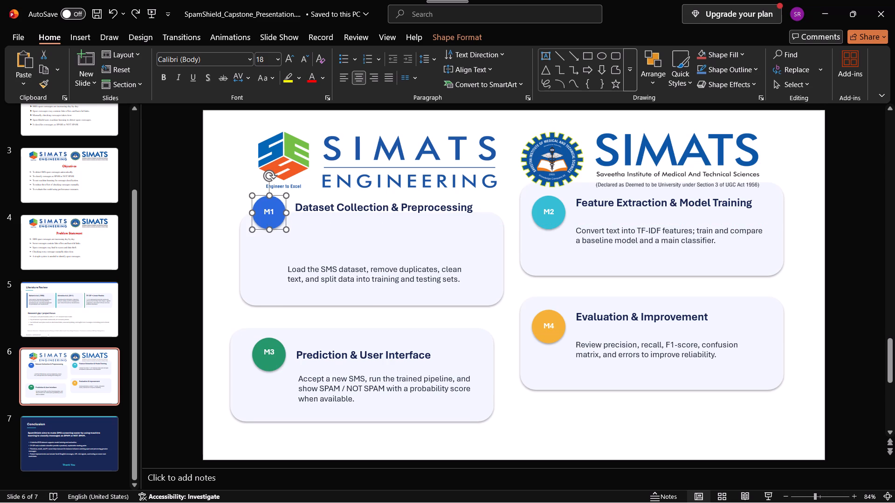
pyautogui.moveTo(278, 228); pyautogui.dragTo(274, 259)
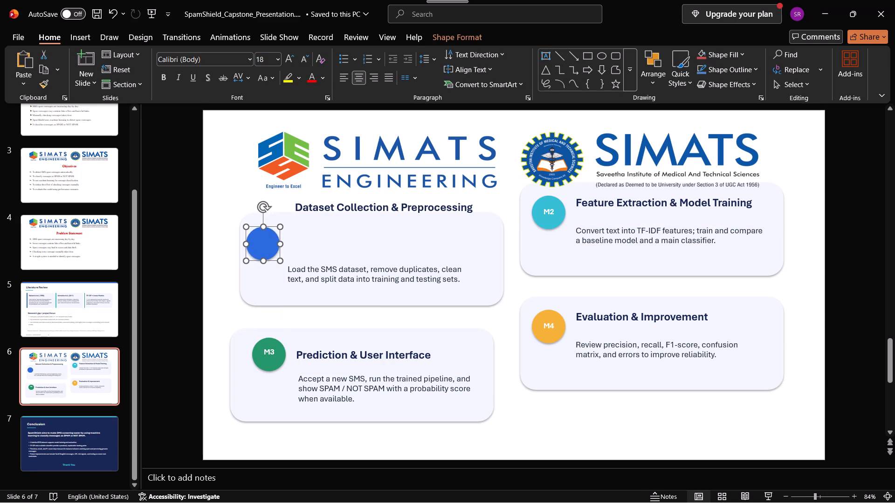
pyautogui.click(274, 214)
pyautogui.moveTo(280, 217); pyautogui.dragTo(273, 241)
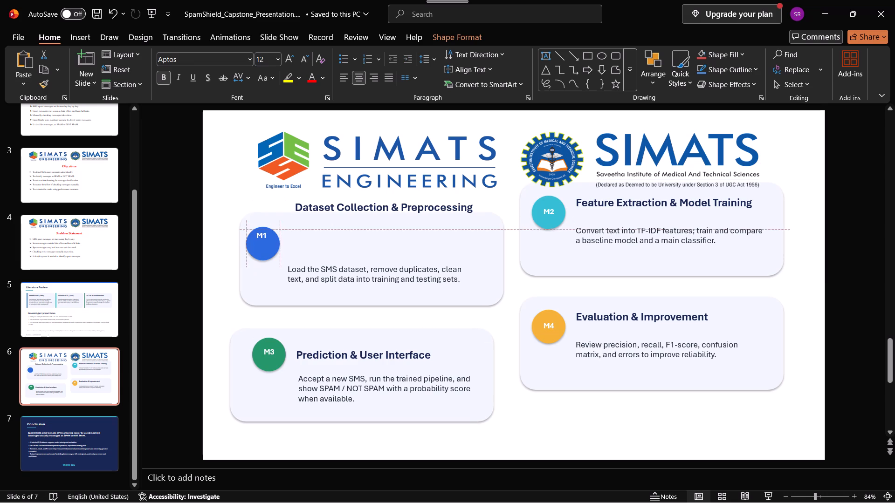
pyautogui.moveTo(273, 241); pyautogui.dragTo(274, 251)
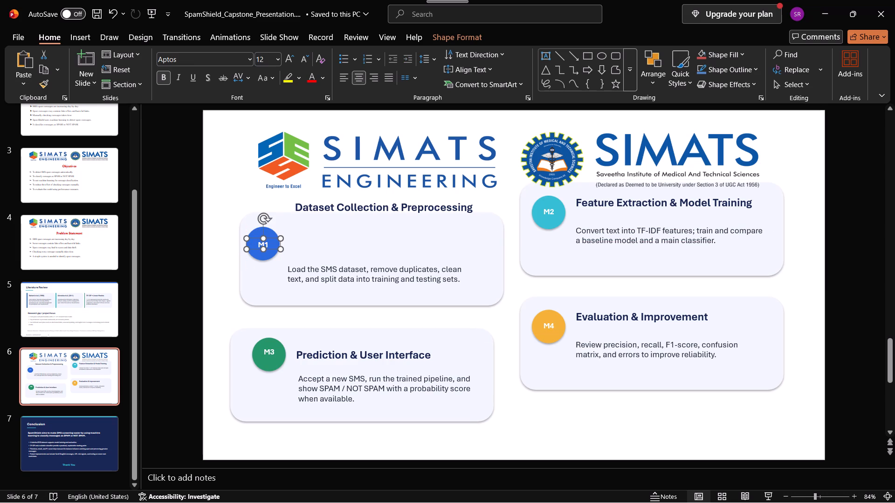
# Move the Dataset Collection & Preprocessing heading down beside the M1 circle, left-aligned with the description below it.
pyautogui.moveTo(368, 201); pyautogui.dragTo(375, 224)
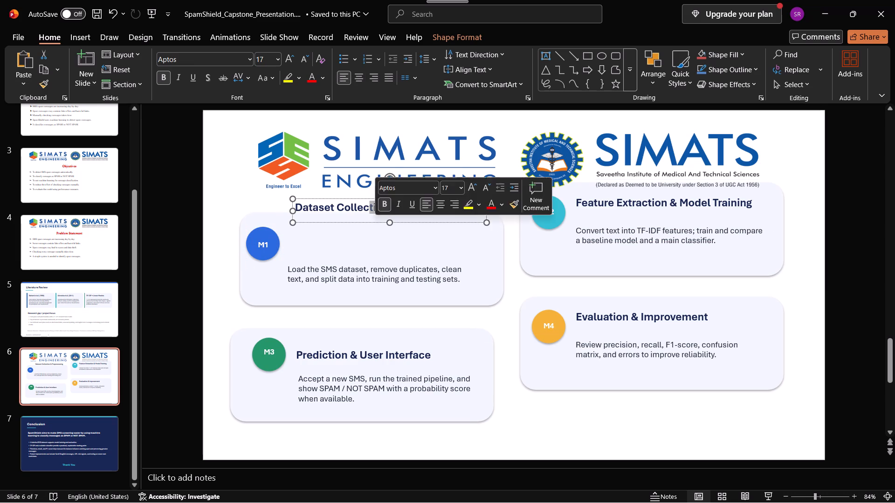
pyautogui.click(375, 224)
pyautogui.click(354, 203)
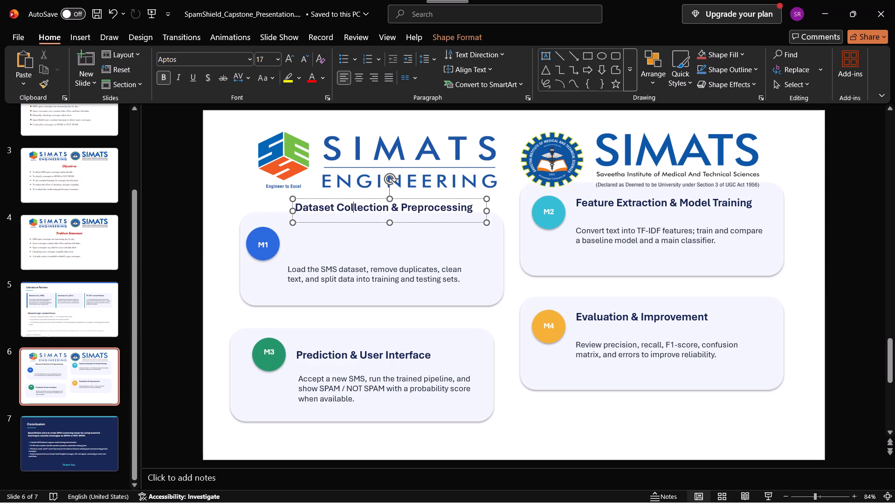
pyautogui.moveTo(365, 221); pyautogui.dragTo(359, 255)
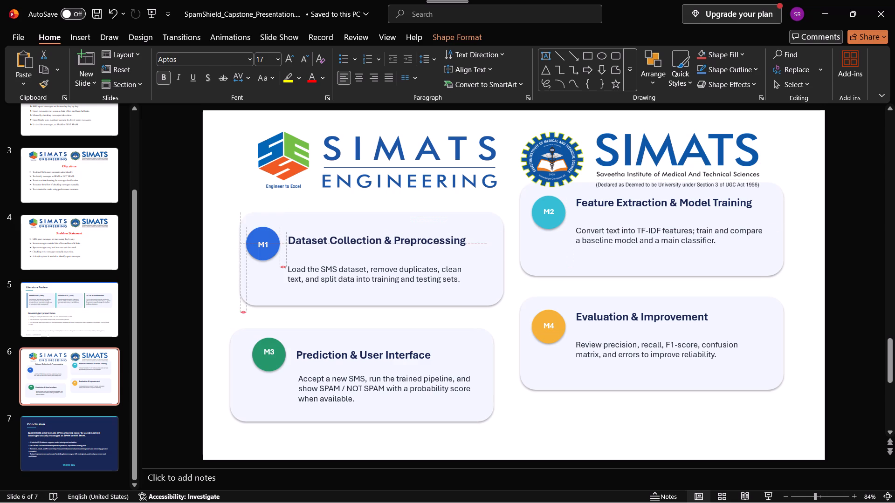
pyautogui.moveTo(359, 255); pyautogui.dragTo(358, 259)
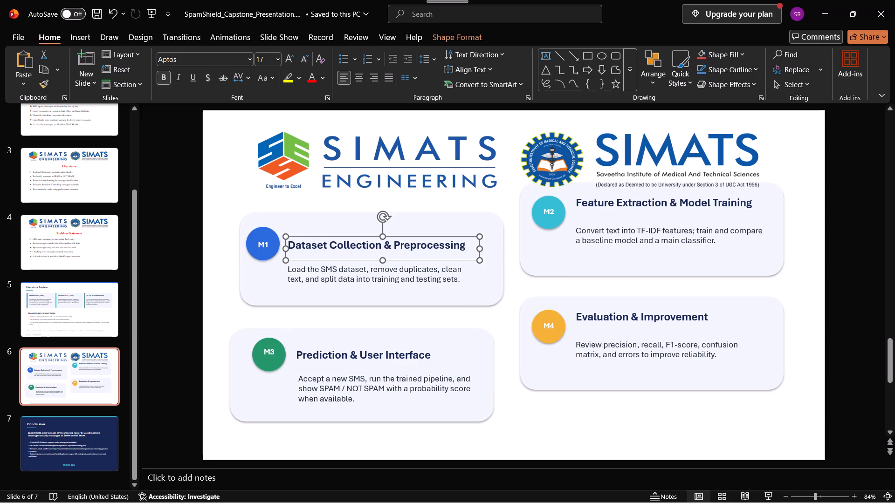
pyautogui.click(332, 237)
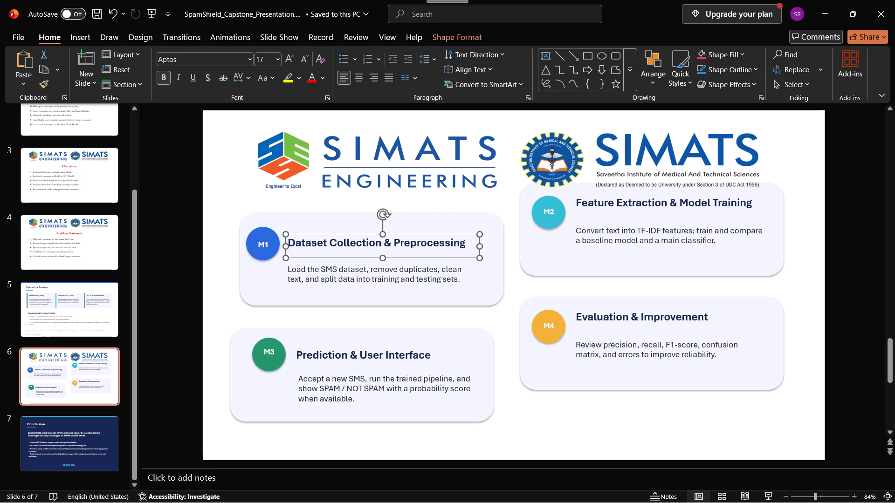
# Move the M4 card background down and slightly left, level with the M3 card.
pyautogui.click(539, 276)
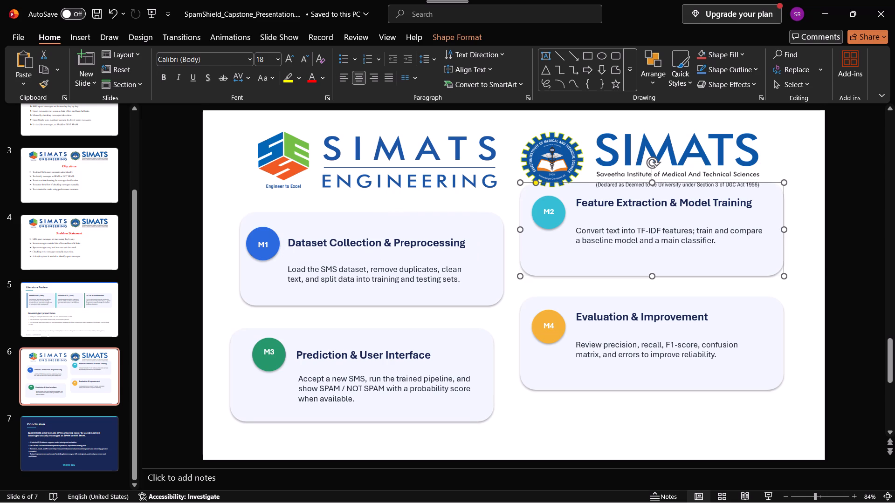
pyautogui.click(570, 383)
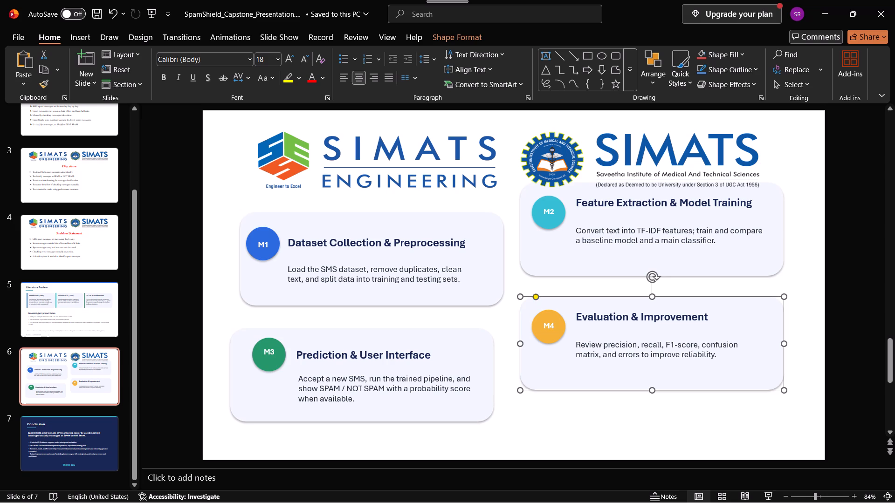
pyautogui.moveTo(579, 389); pyautogui.dragTo(582, 431)
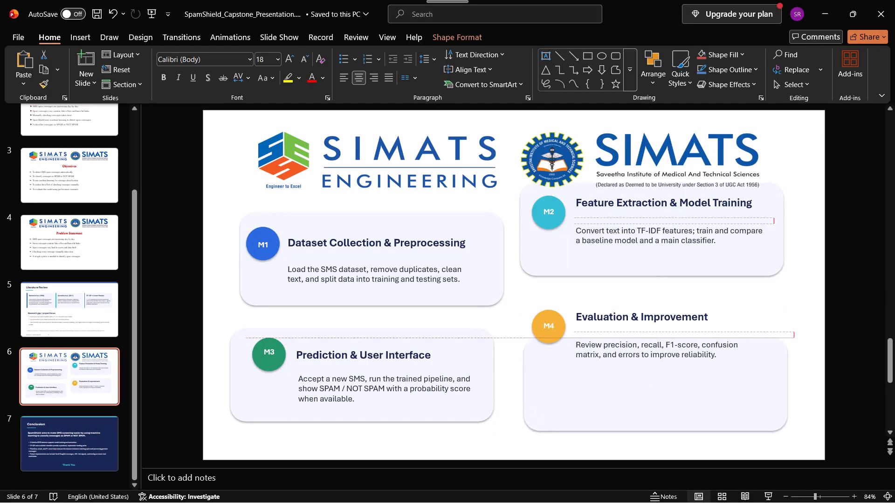
pyautogui.moveTo(582, 431); pyautogui.dragTo(571, 420)
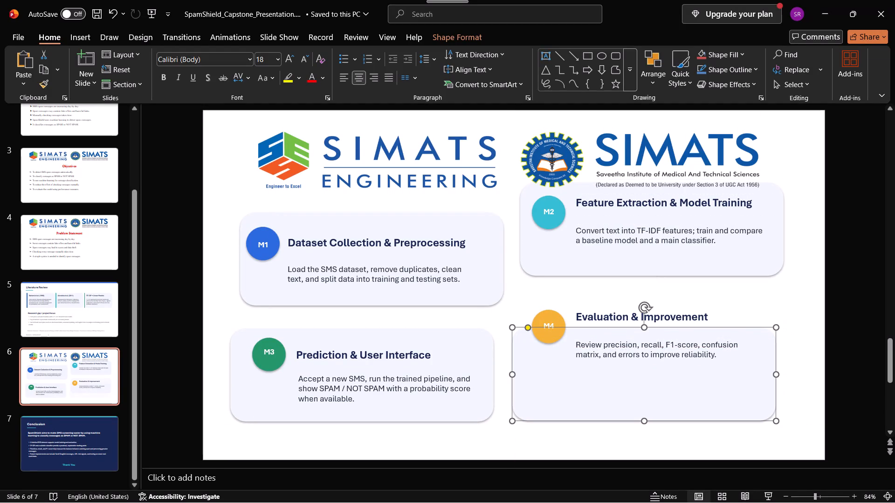
# Move the M4 description and the Evaluation & Improvement heading down inside the lowered M4 card, with the heading above the description.
pyautogui.click(612, 358)
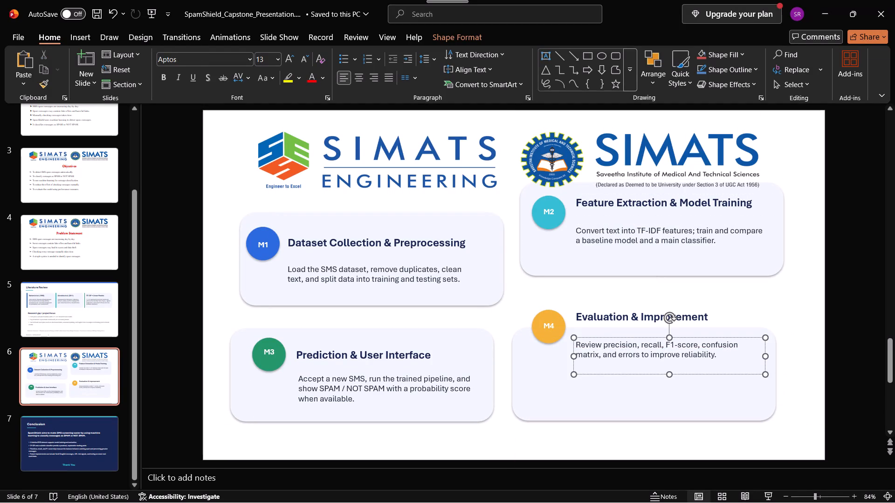
pyautogui.moveTo(619, 373); pyautogui.dragTo(624, 412)
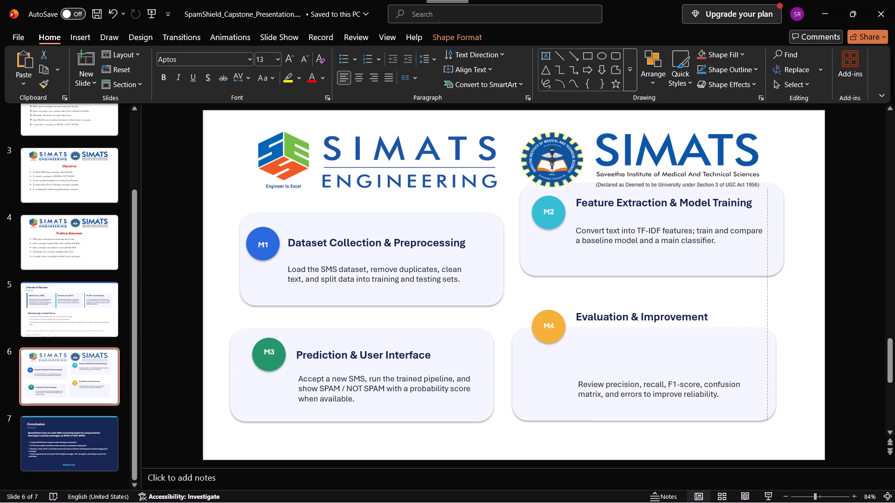
pyautogui.moveTo(624, 412); pyautogui.dragTo(624, 408)
pyautogui.click(606, 319)
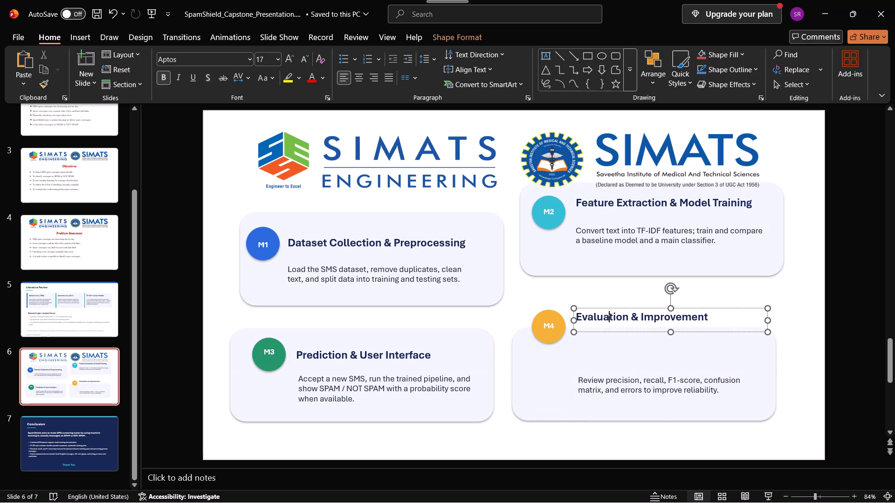
pyautogui.moveTo(610, 333); pyautogui.dragTo(615, 354)
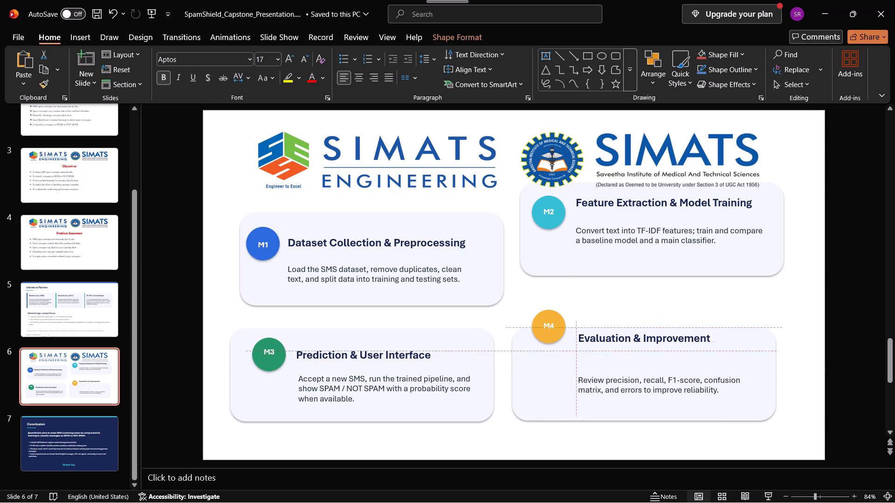
pyautogui.moveTo(615, 354); pyautogui.dragTo(617, 367)
# Move the orange M4 circle and its M4 label down inside the card, level with the Evaluation & Improvement heading.
pyautogui.click(551, 339)
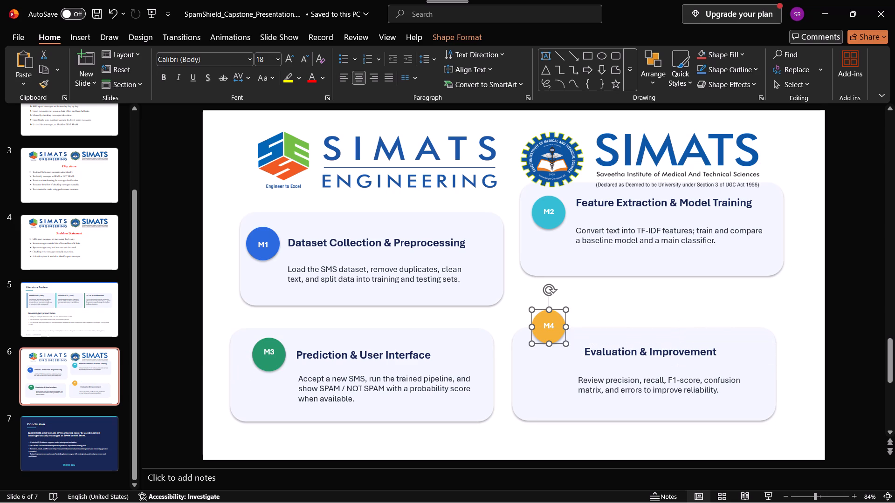
pyautogui.moveTo(553, 342); pyautogui.dragTo(553, 361)
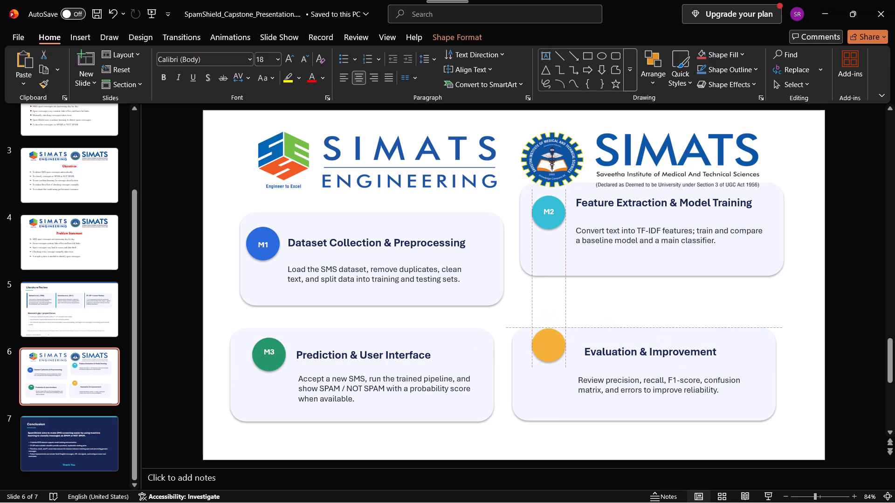
pyautogui.moveTo(553, 361); pyautogui.dragTo(554, 367)
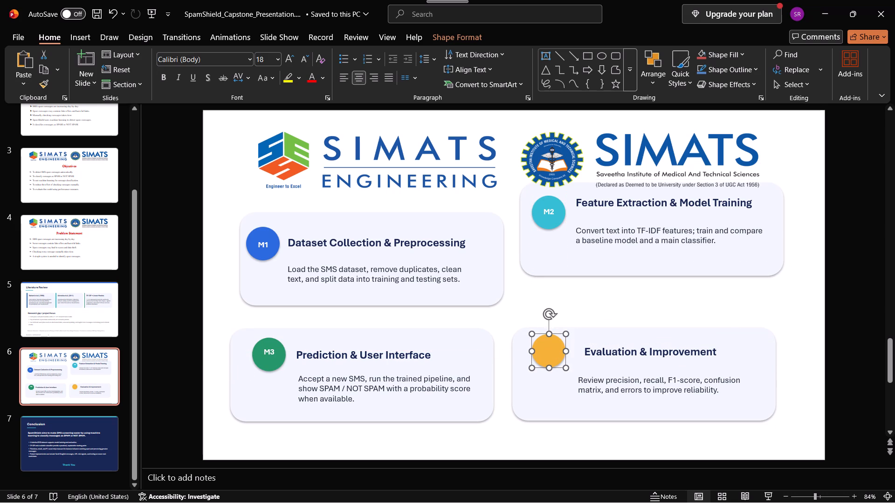
pyautogui.click(554, 326)
pyautogui.moveTo(556, 330); pyautogui.dragTo(553, 355)
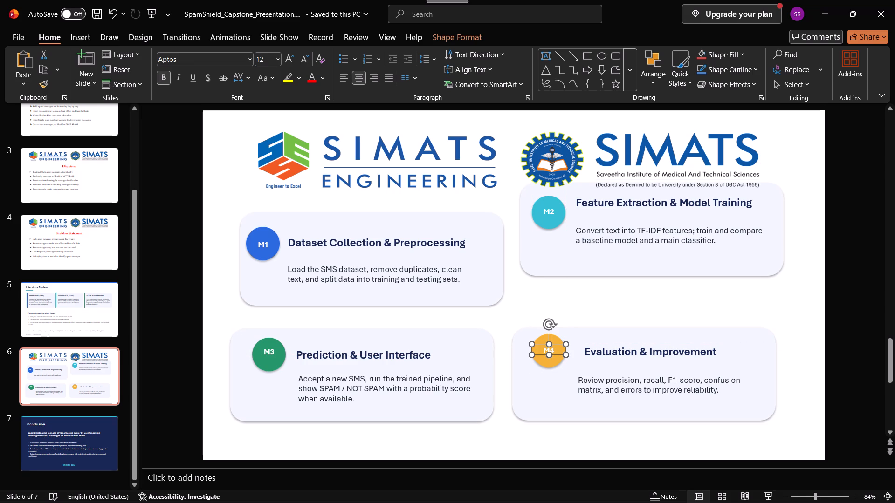
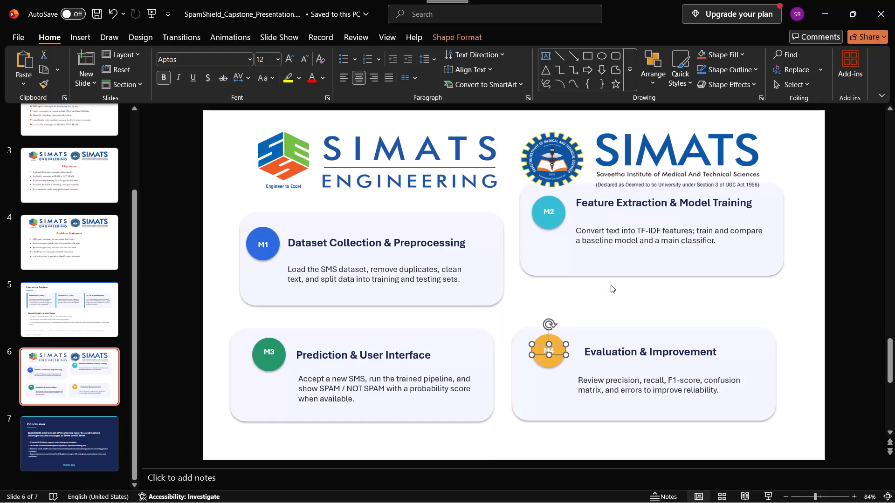
# Move the M2 card background down below the logo banner and slightly left, aligned with the M4 card's side edges.
pyautogui.click(611, 285)
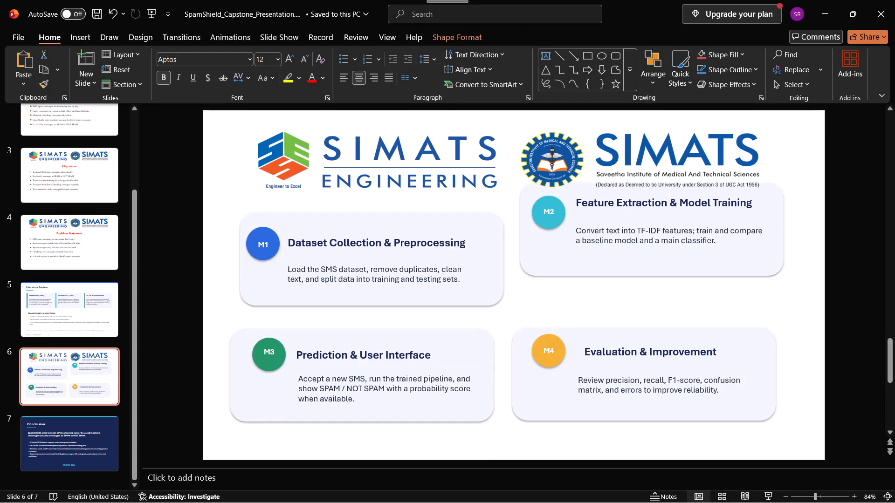
pyautogui.click(608, 269)
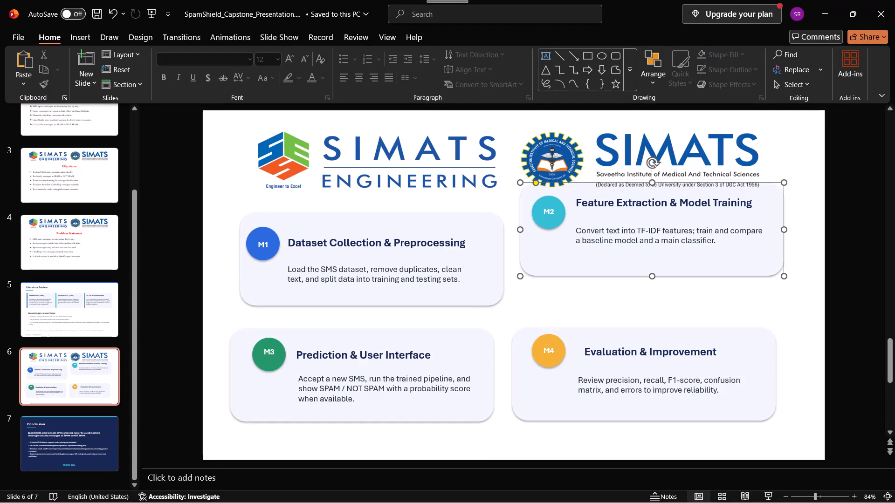
pyautogui.moveTo(605, 274); pyautogui.dragTo(599, 300)
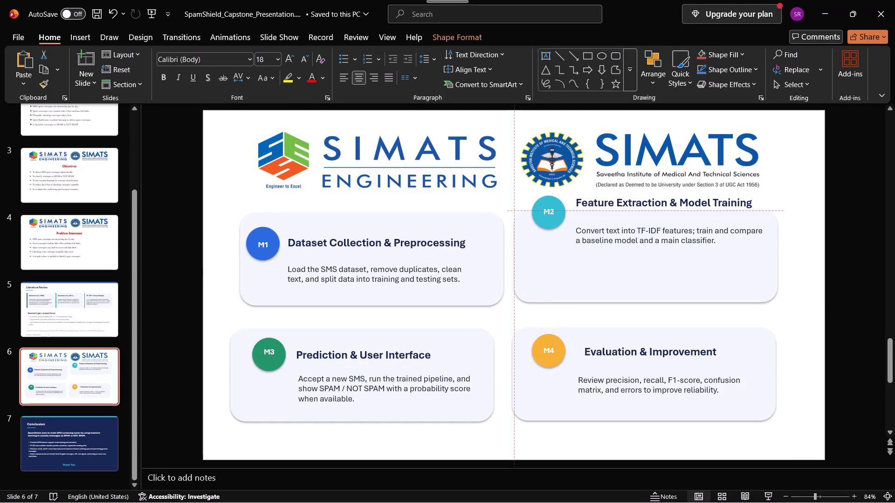
pyautogui.moveTo(599, 300); pyautogui.dragTo(598, 300)
pyautogui.moveTo(598, 300); pyautogui.dragTo(597, 300)
# Move the M1 card background slightly left and down, closer to alignment with the M3 card beneath it.
pyautogui.click(470, 285)
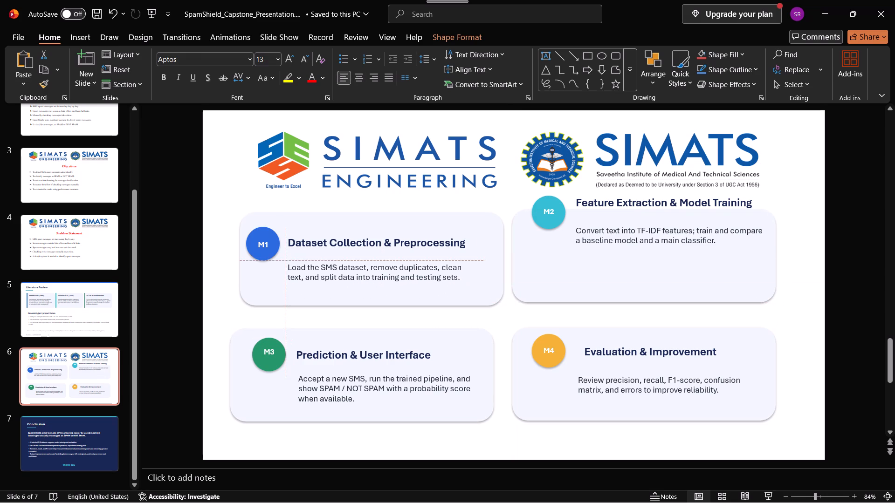
pyautogui.moveTo(496, 301); pyautogui.dragTo(489, 304)
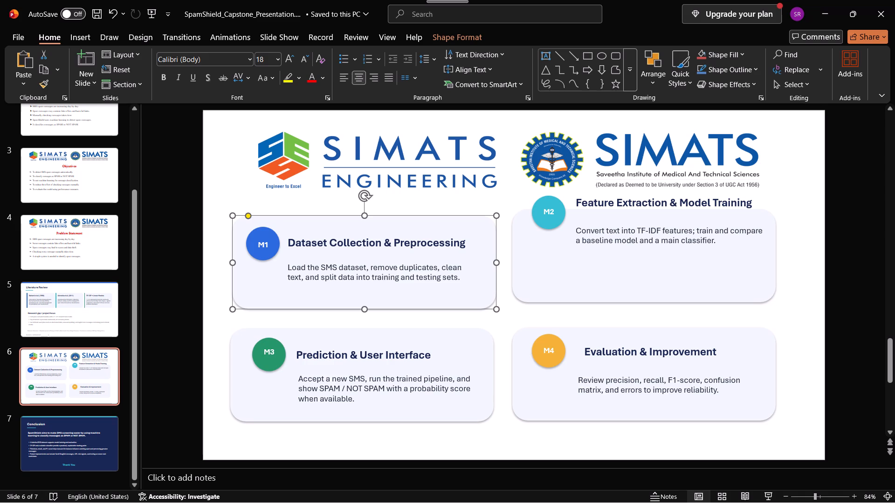
# Move the M2 description down and slightly left into the lower half of the M2 card.
pyautogui.click(626, 229)
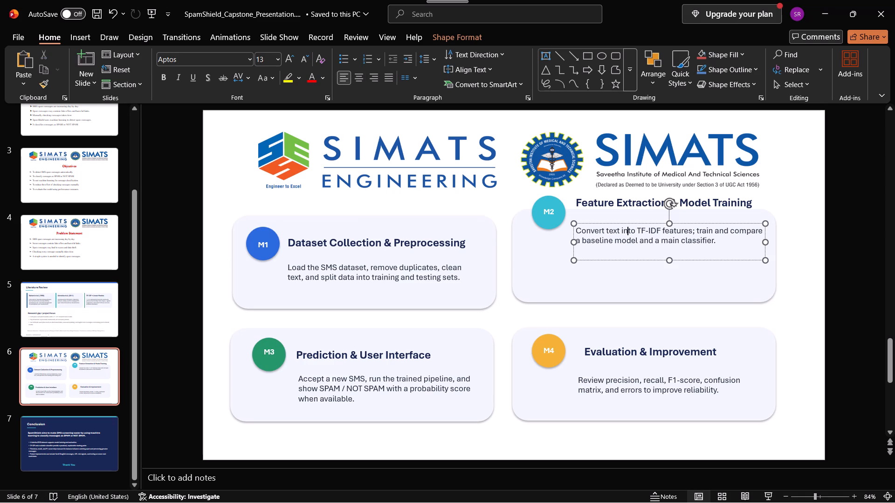
pyautogui.moveTo(638, 260); pyautogui.dragTo(632, 299)
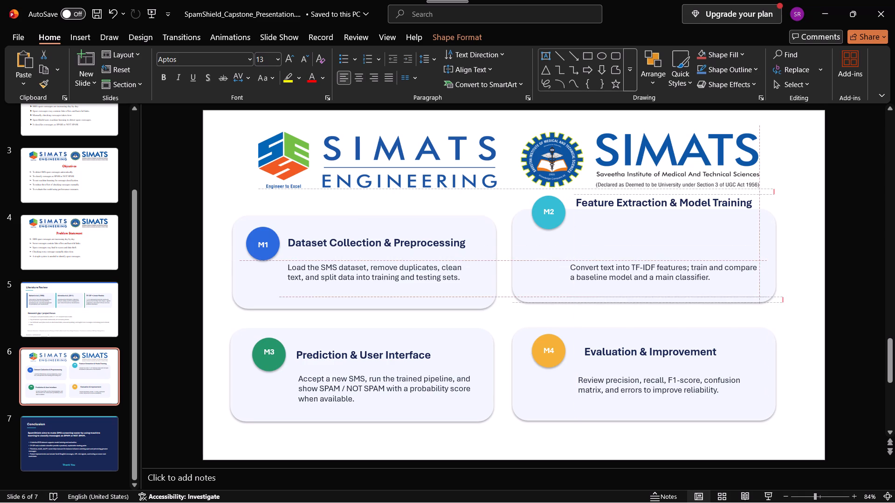
pyautogui.moveTo(632, 299); pyautogui.dragTo(634, 300)
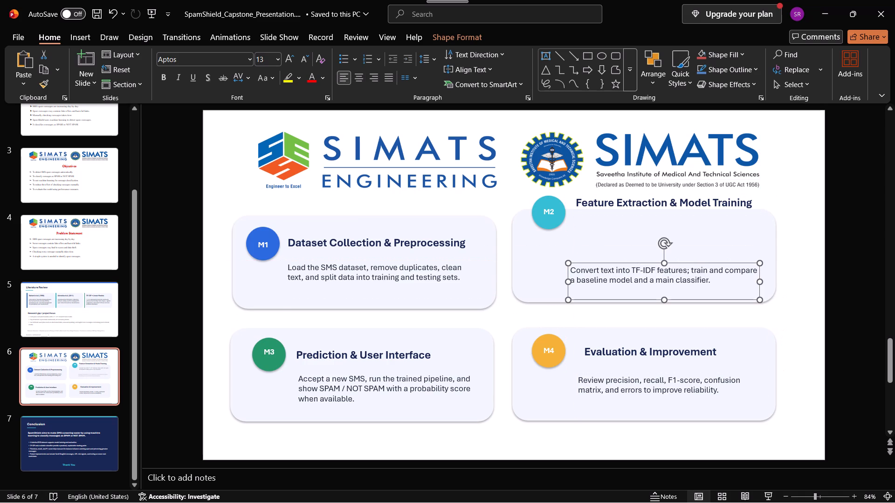
# Lower the M2 card background a little further, level with the M1 card and aligned with the M4 card's sides.
pyautogui.click(557, 219)
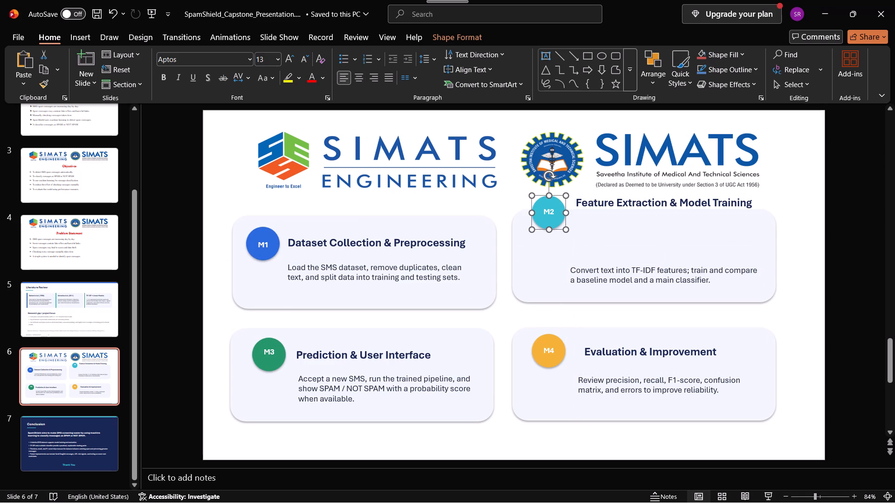
pyautogui.moveTo(556, 231); pyautogui.dragTo(555, 236)
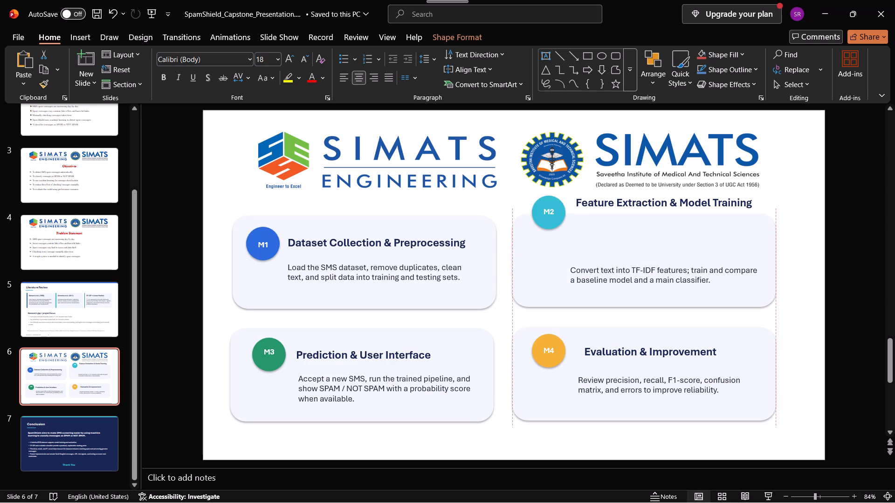
pyautogui.moveTo(555, 236); pyautogui.dragTo(555, 237)
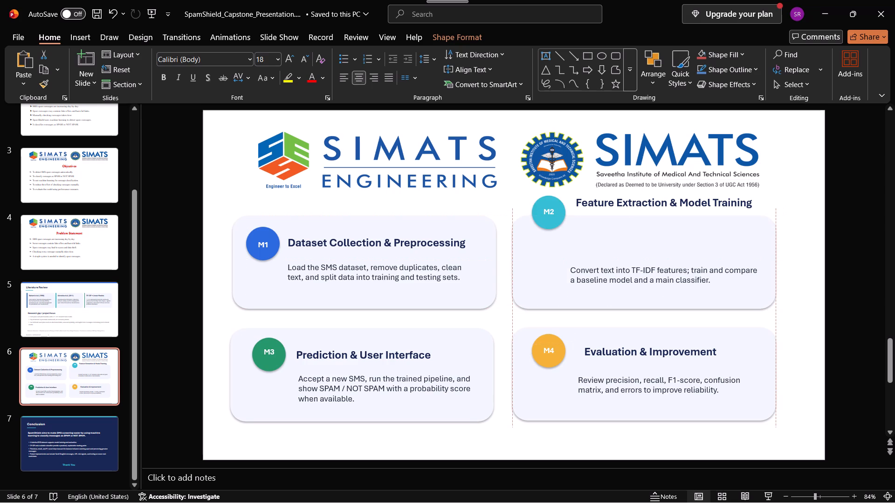
pyautogui.moveTo(555, 237); pyautogui.dragTo(555, 238)
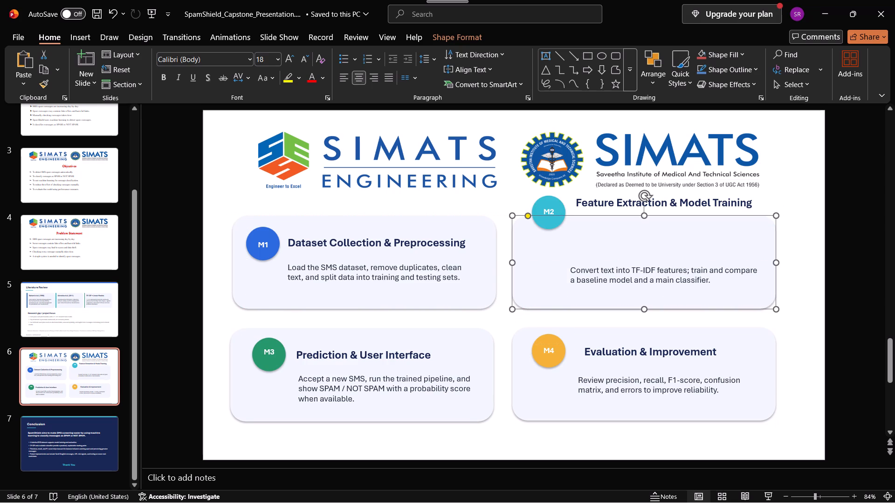
# Move the turquoise M2 circle and its M2 label down inside the M2 card, with the label centred on the circle.
pyautogui.click(548, 227)
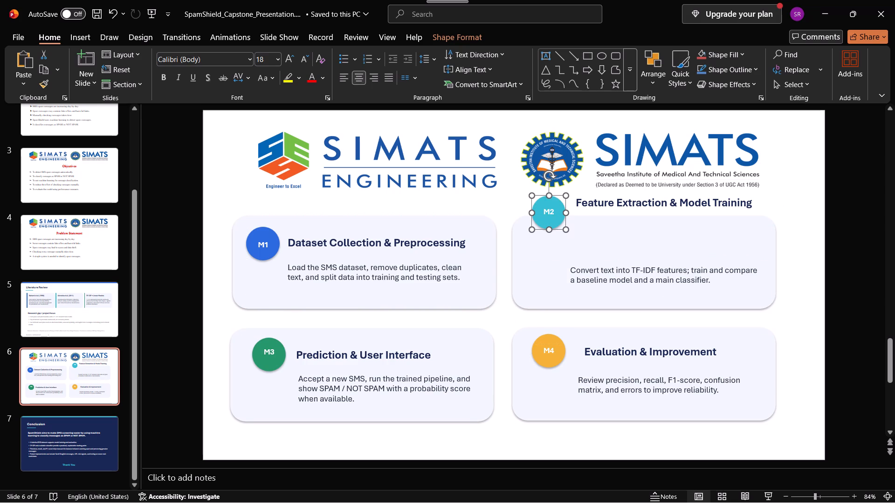
pyautogui.moveTo(555, 229); pyautogui.dragTo(551, 259)
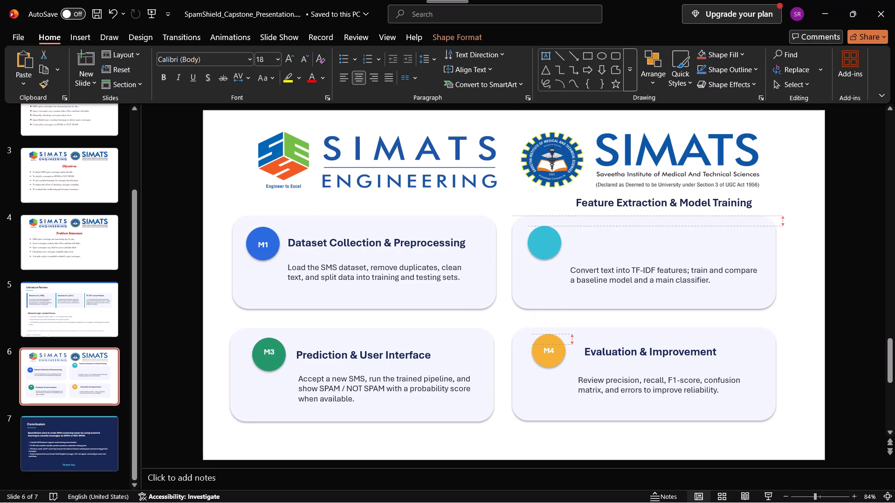
pyautogui.moveTo(551, 259); pyautogui.dragTo(551, 260)
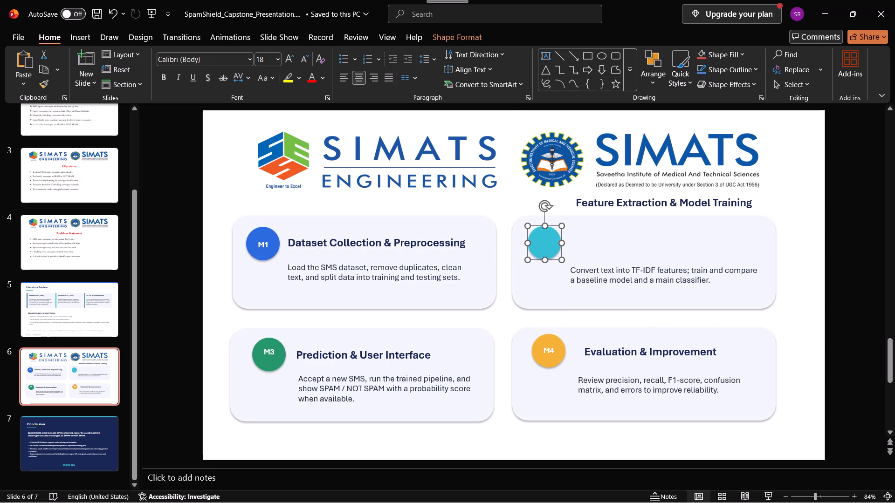
pyautogui.click(548, 217)
pyautogui.click(544, 211)
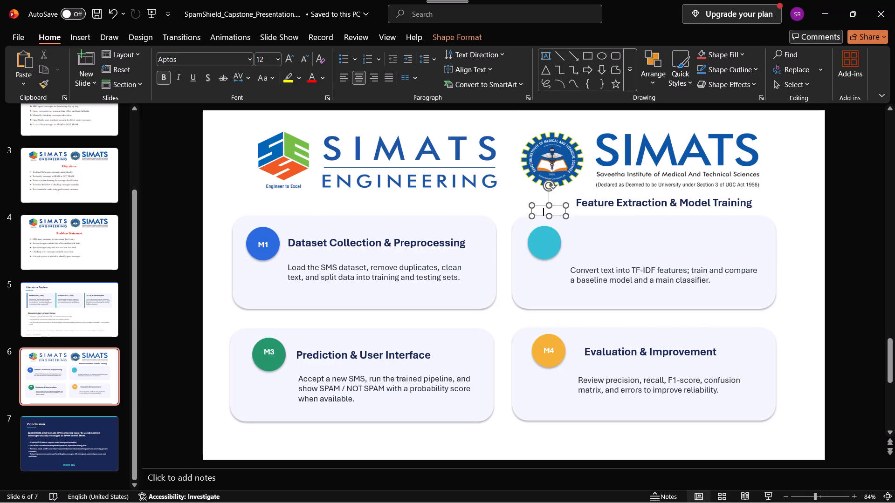
pyautogui.moveTo(541, 216); pyautogui.dragTo(542, 245)
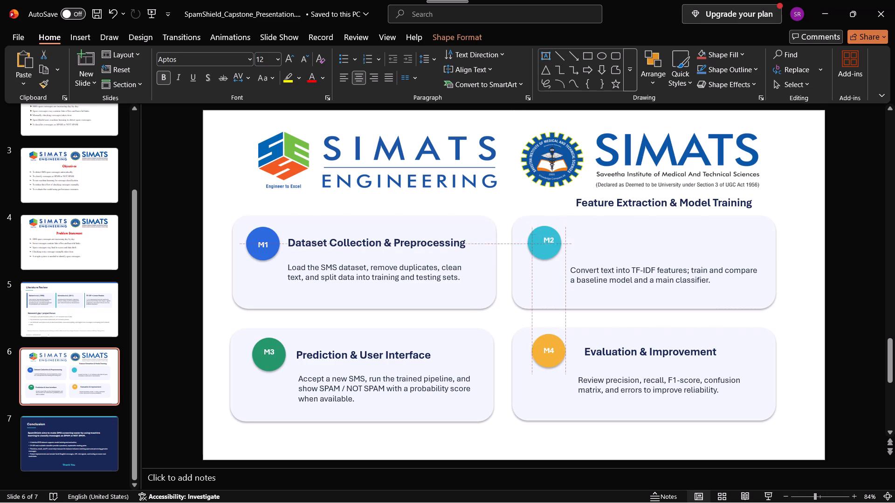
pyautogui.moveTo(542, 245); pyautogui.dragTo(537, 249)
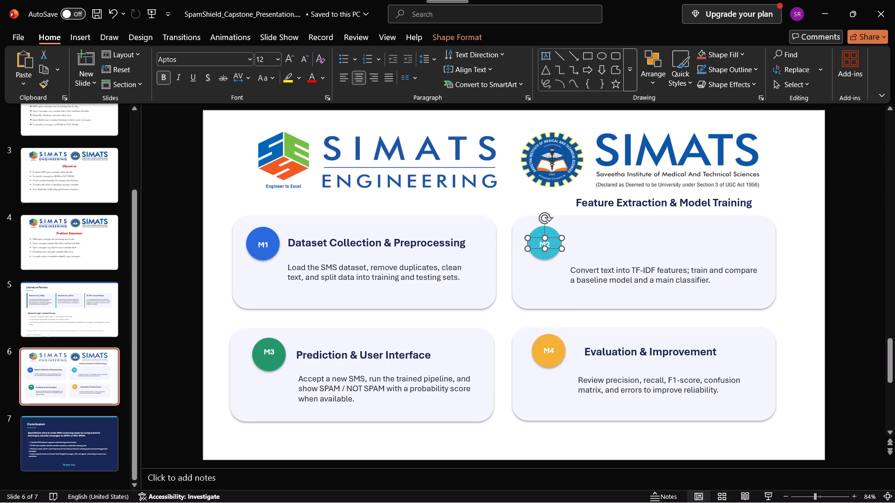
# Move the Feature Extraction & Model Training heading down beside the M2 circle, above the card's description.
pyautogui.click(555, 269)
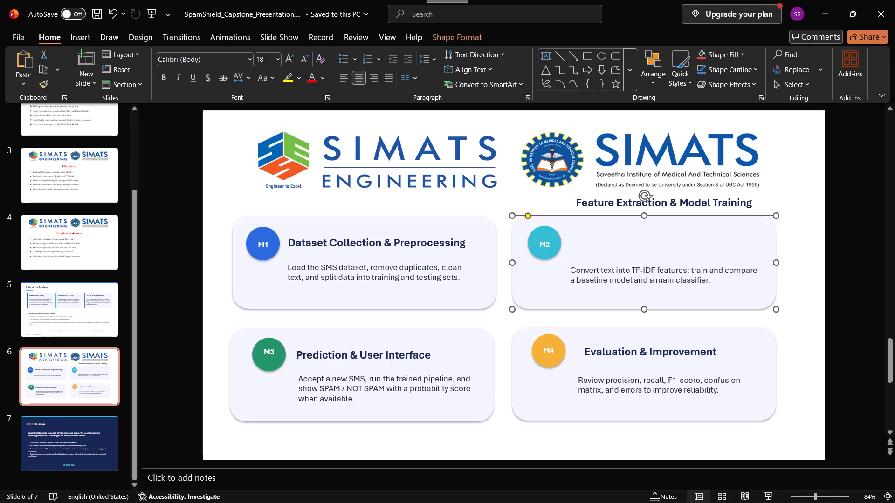
pyautogui.click(629, 197)
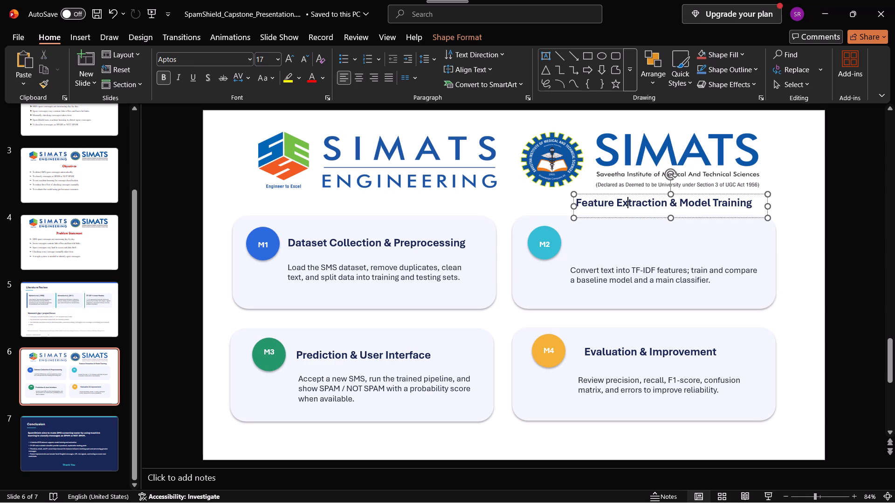
pyautogui.moveTo(635, 216); pyautogui.dragTo(632, 245)
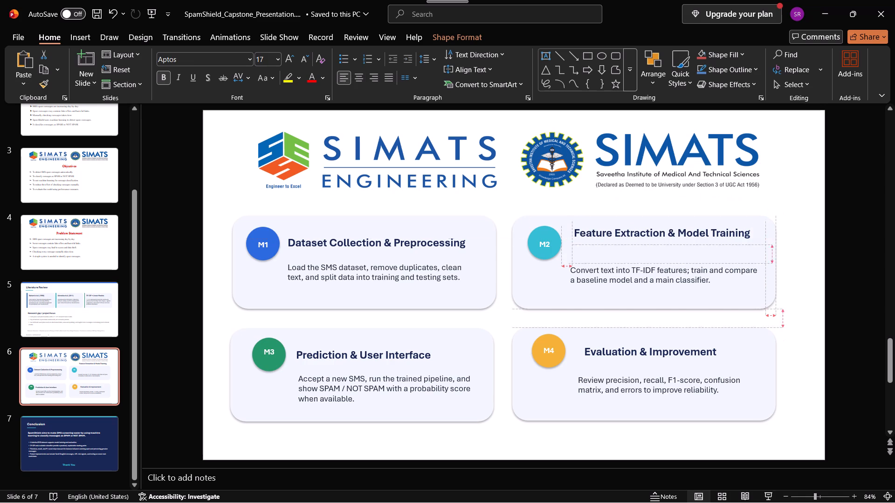
pyautogui.moveTo(632, 245); pyautogui.dragTo(628, 257)
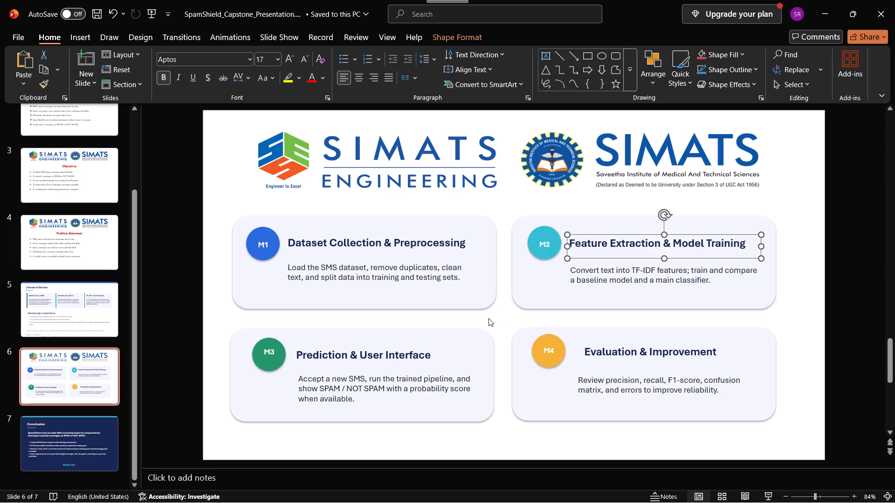
# Move the M1 card background further down and slightly left, just above the M3 card.
pyautogui.click(404, 300)
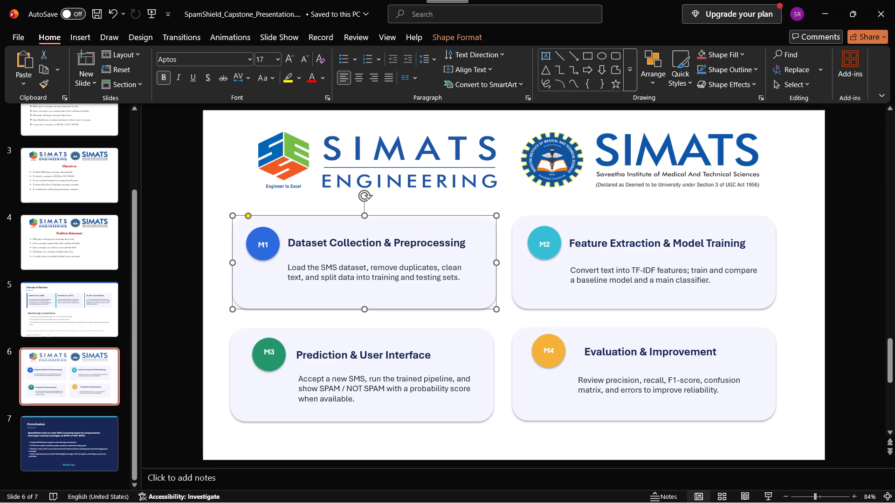
pyautogui.moveTo(399, 309); pyautogui.dragTo(398, 316)
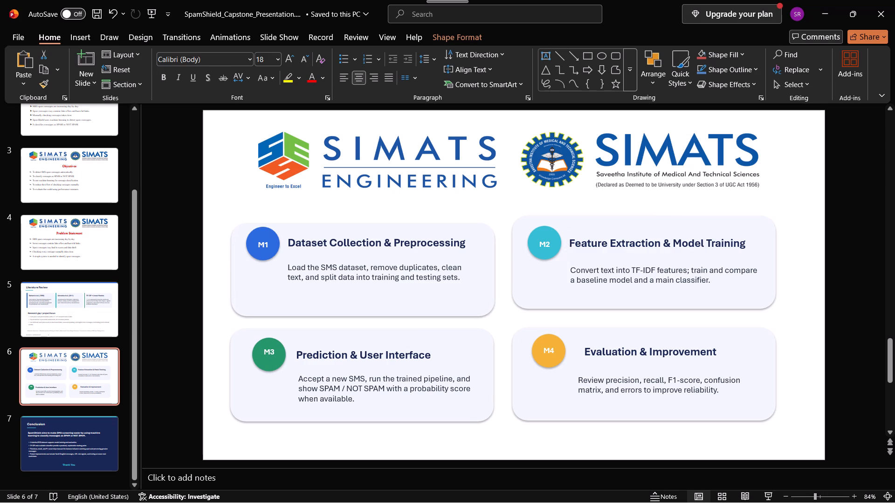
pyautogui.moveTo(398, 316); pyautogui.dragTo(399, 317)
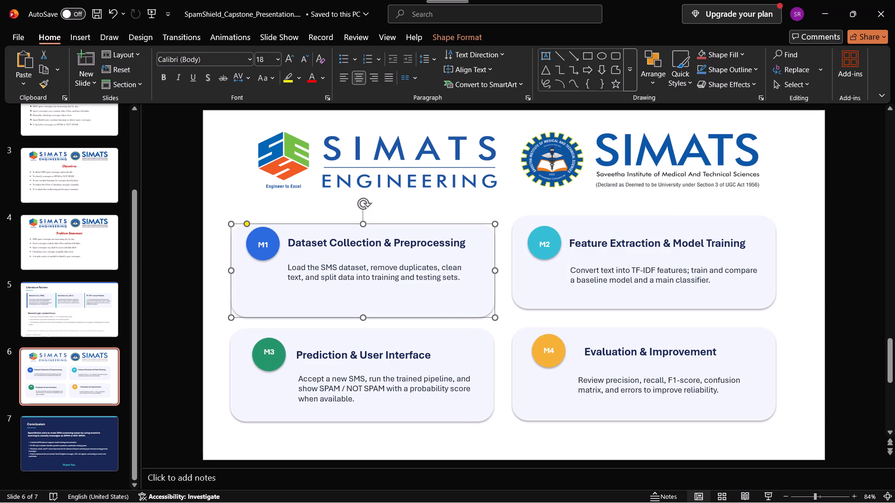
# Move the M1 description and the Dataset Collection & Preprocessing heading down inside the lowered M1 card, keeping the heading above the description.
pyautogui.click(396, 275)
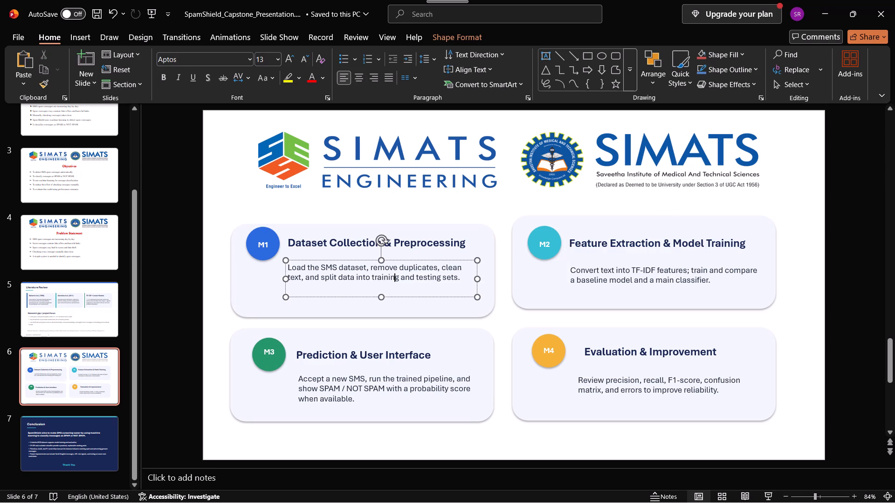
pyautogui.moveTo(402, 296); pyautogui.dragTo(402, 307)
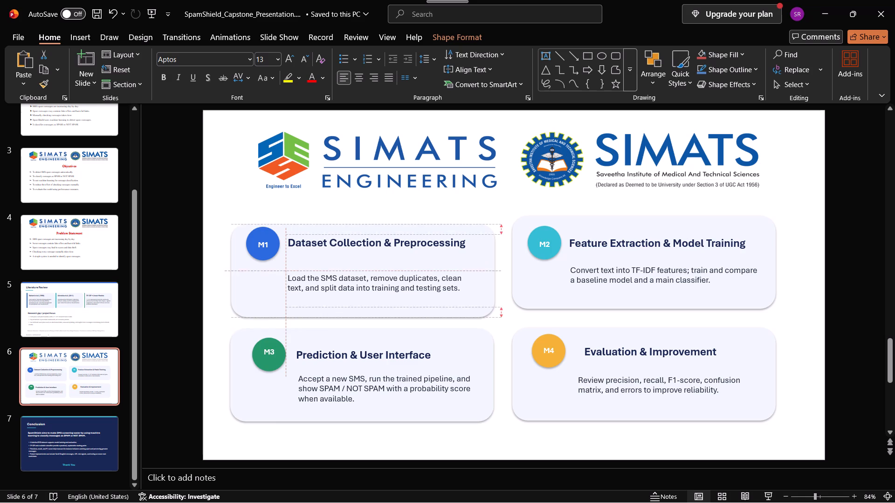
pyautogui.moveTo(402, 307); pyautogui.dragTo(402, 312)
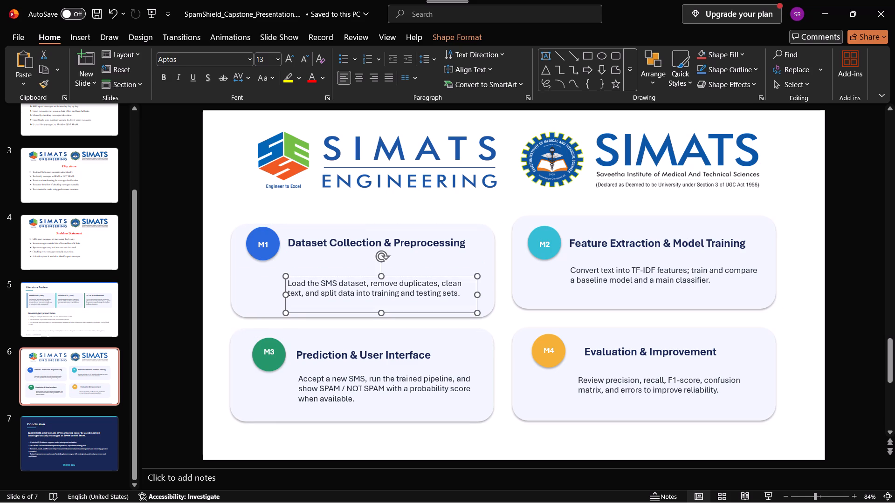
pyautogui.click(406, 244)
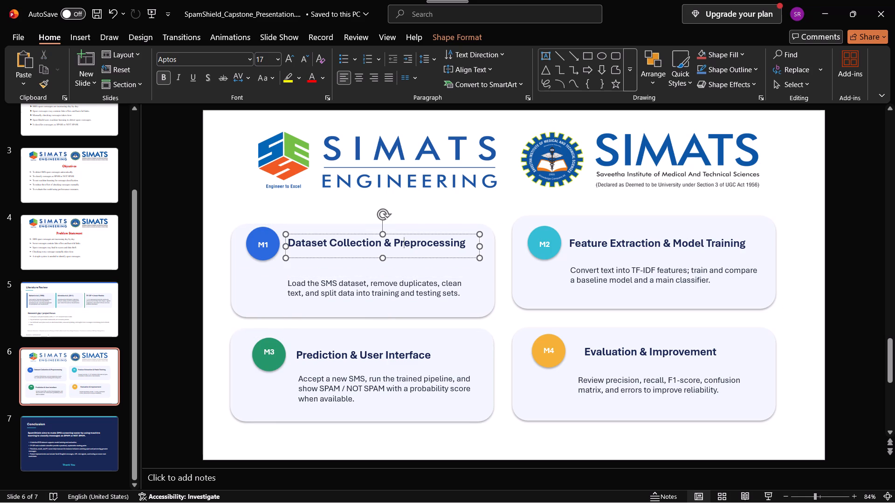
pyautogui.moveTo(407, 256); pyautogui.dragTo(407, 269)
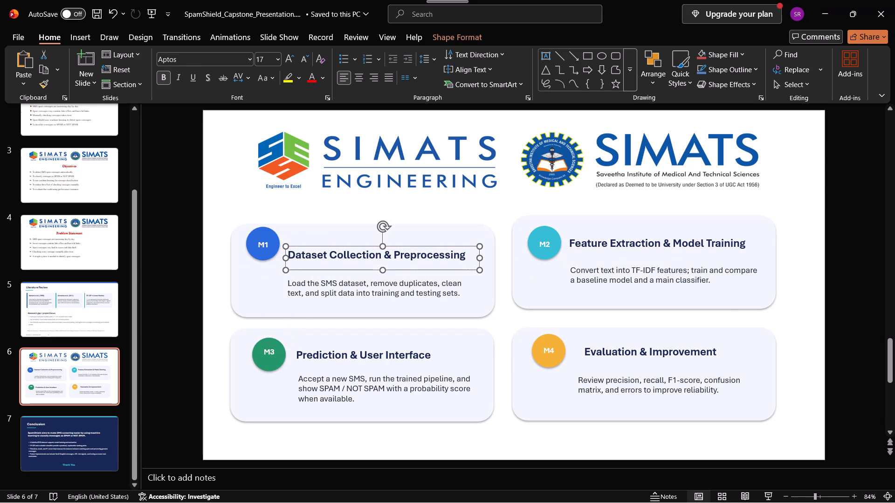
# Move the M1 label and its blue circle down inside the card, level with the Dataset Collection & Preprocessing heading.
pyautogui.moveTo(268, 249); pyautogui.dragTo(263, 260)
pyautogui.moveTo(253, 250); pyautogui.dragTo(253, 251)
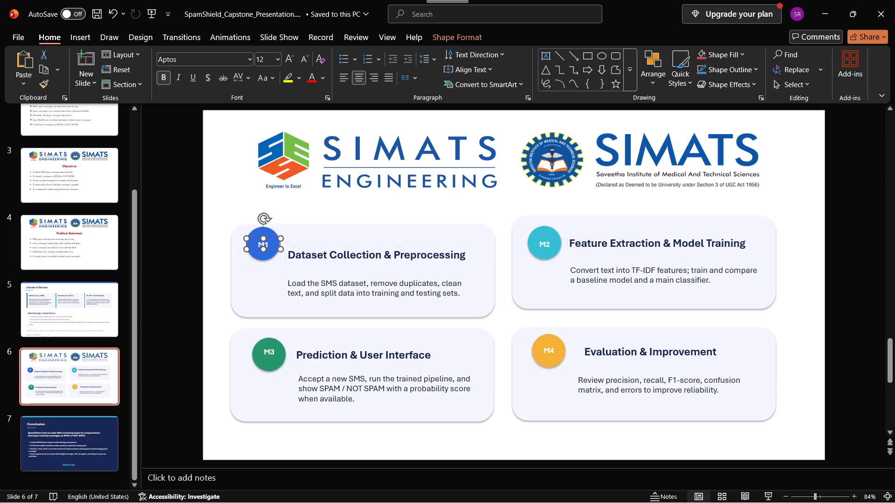
pyautogui.moveTo(253, 251); pyautogui.dragTo(252, 260)
pyautogui.click(256, 241)
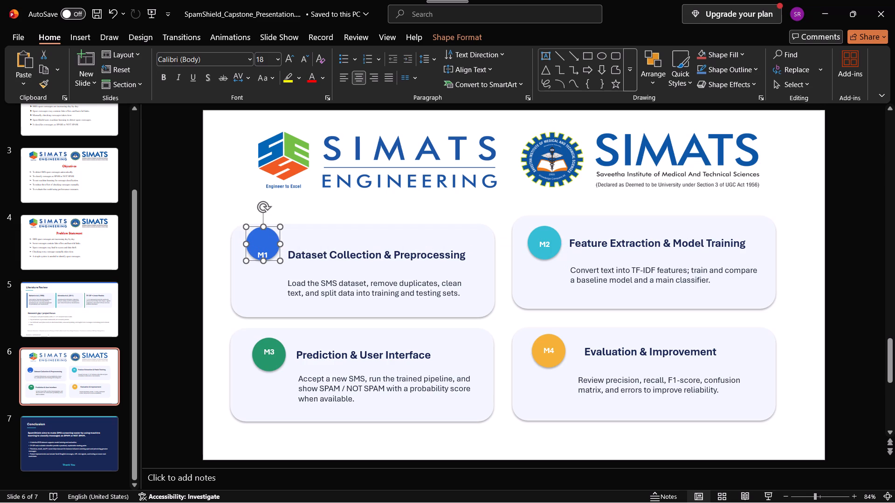
pyautogui.moveTo(274, 260); pyautogui.dragTo(273, 266)
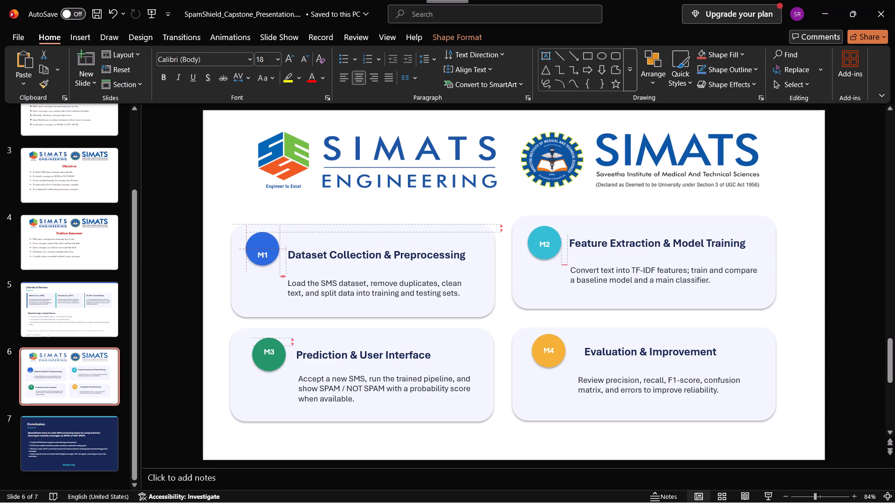
pyautogui.moveTo(273, 266); pyautogui.dragTo(274, 271)
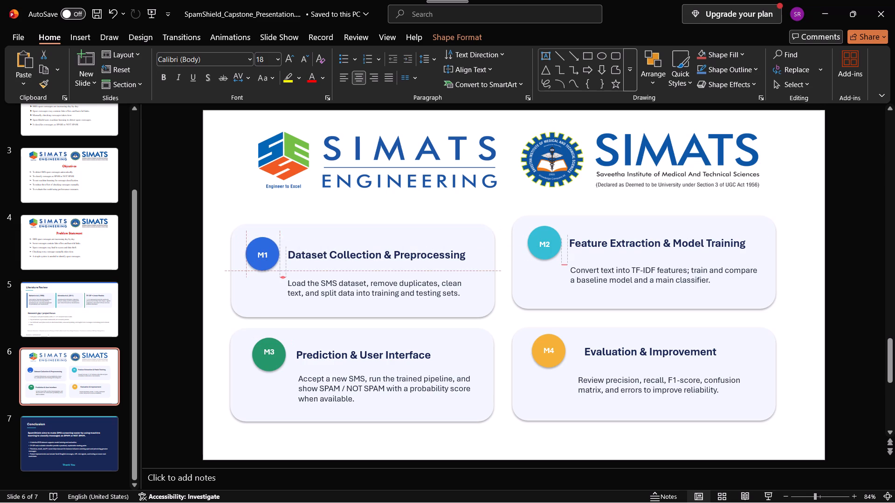
# Set the blue circle in place behind the M1 label, level with the Dataset Collection & Preprocessing heading.
pyautogui.moveTo(274, 271); pyautogui.dragTo(274, 271)
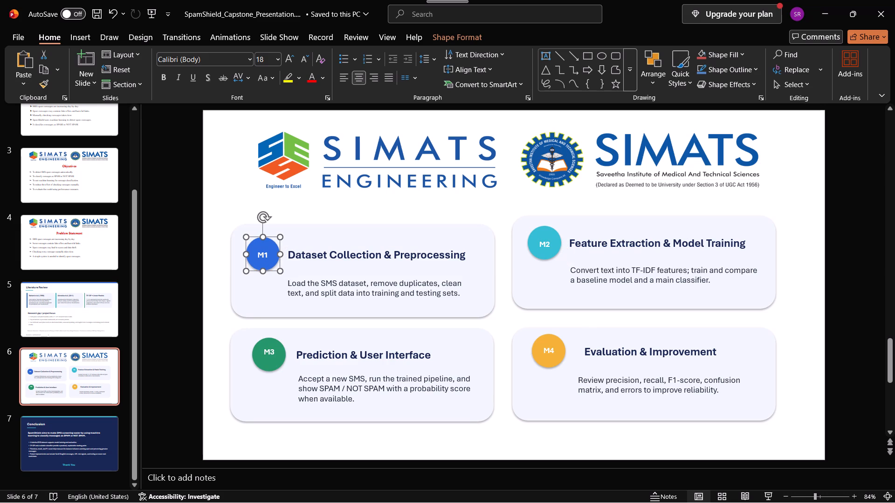
# Move the M2 card's description down, level with the M1 card's description.
pyautogui.moveTo(597, 298); pyautogui.dragTo(599, 310)
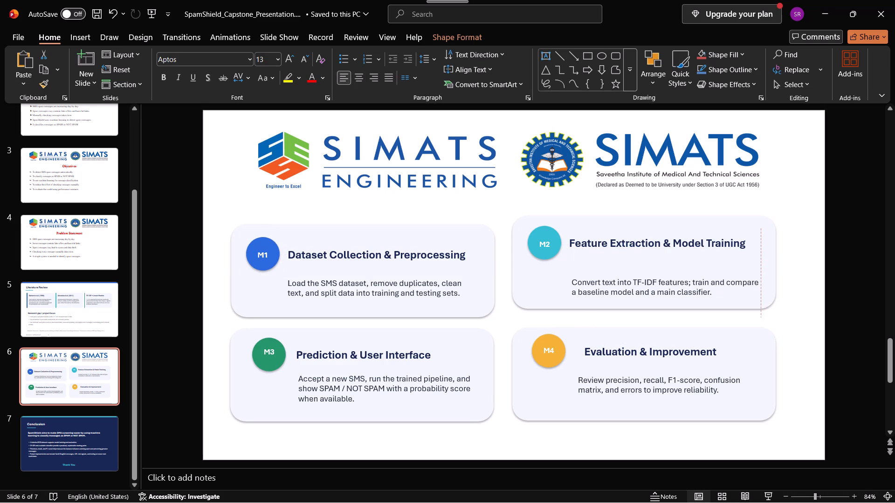
pyautogui.moveTo(599, 310); pyautogui.dragTo(599, 311)
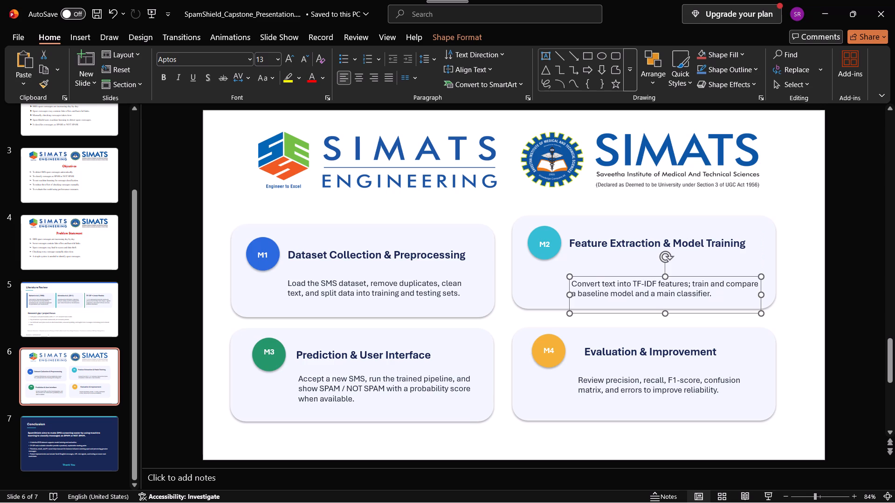
# Move the M2 card background straight down around its description, leaving a narrow gap above the M4 card.
pyautogui.click(548, 281)
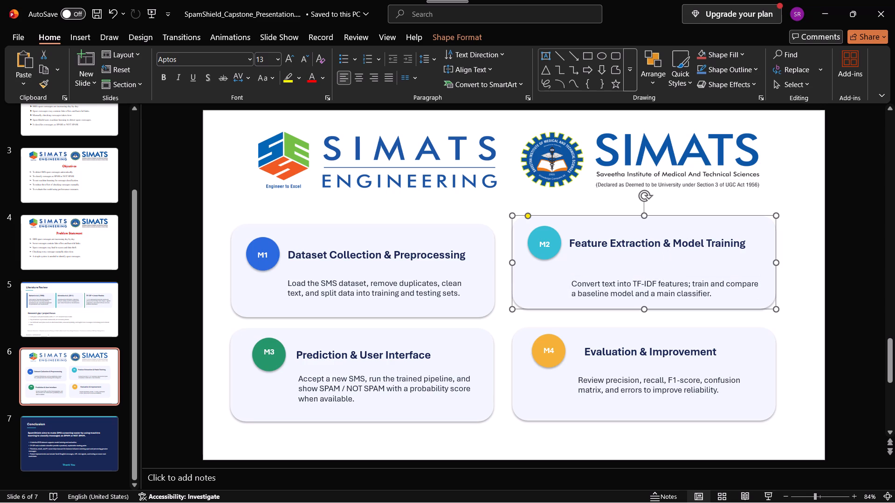
pyautogui.moveTo(546, 304); pyautogui.dragTo(547, 311)
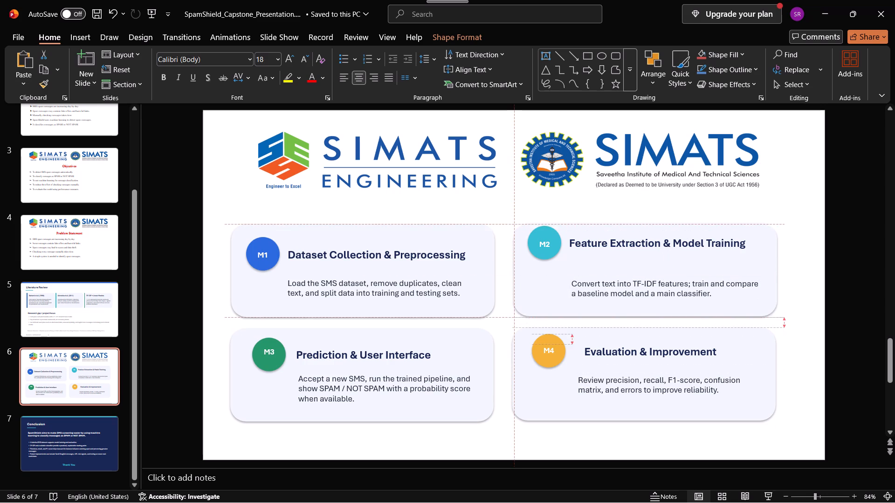
pyautogui.moveTo(547, 311); pyautogui.dragTo(545, 312)
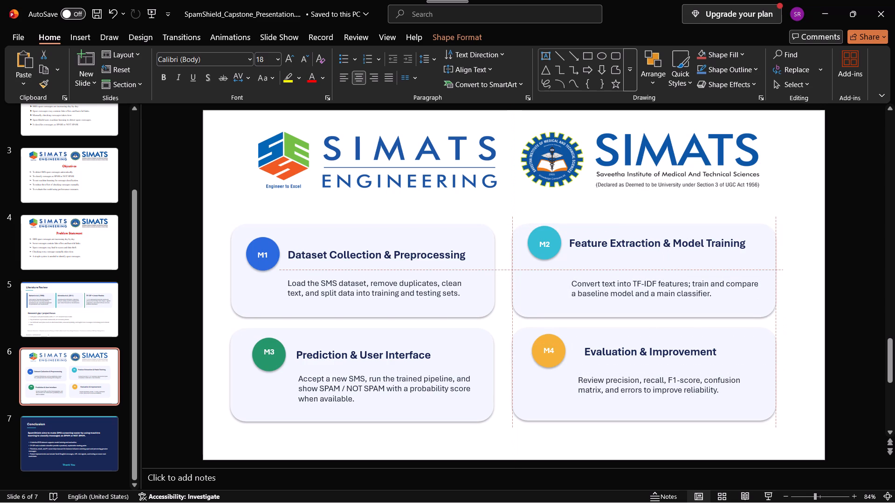
pyautogui.moveTo(545, 312); pyautogui.dragTo(546, 313)
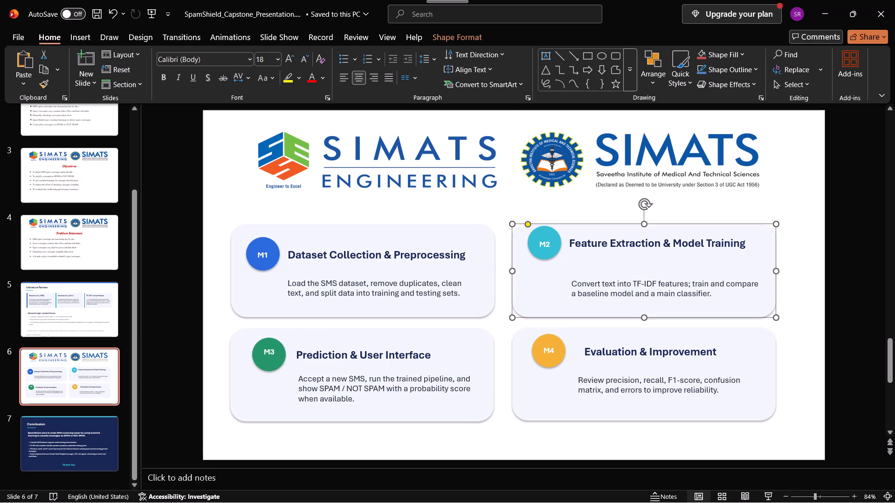
pyautogui.moveTo(555, 295); pyautogui.dragTo(554, 303)
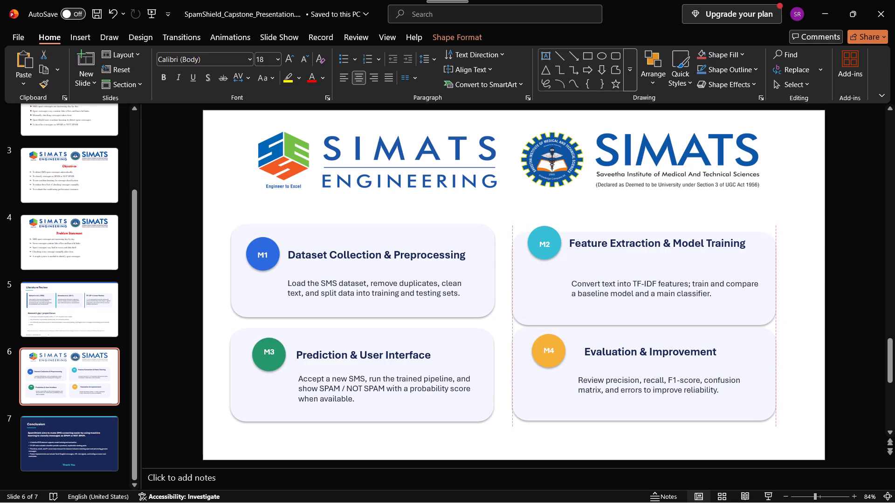
pyautogui.moveTo(554, 303); pyautogui.dragTo(554, 301)
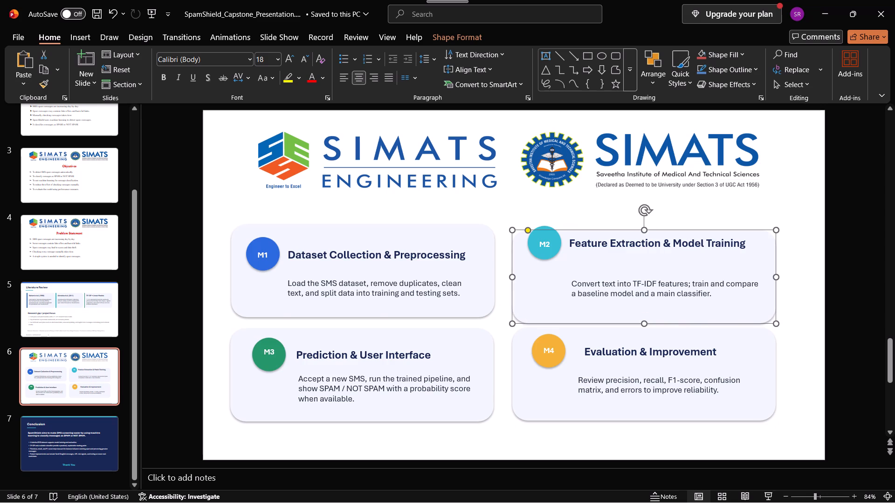
# Move the M1 card background down level with the M2 card, just above the M3 card.
pyautogui.click(466, 302)
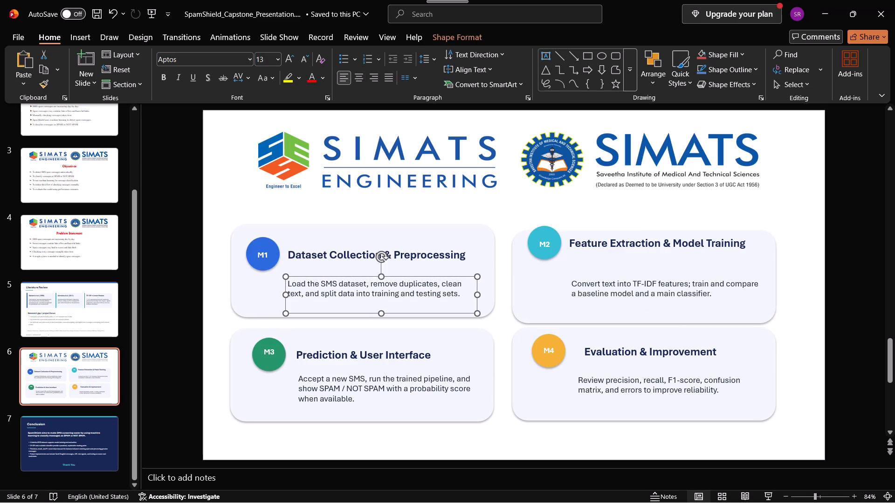
pyautogui.moveTo(488, 264); pyautogui.dragTo(487, 271)
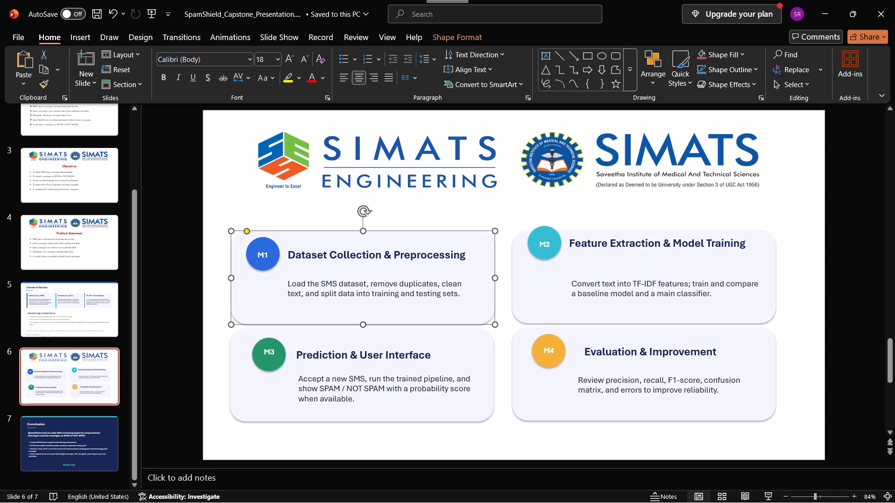
# Move the M2 card's heading, teal circle and M2 label down to line up with the M1 card's heading row.
pyautogui.click(613, 249)
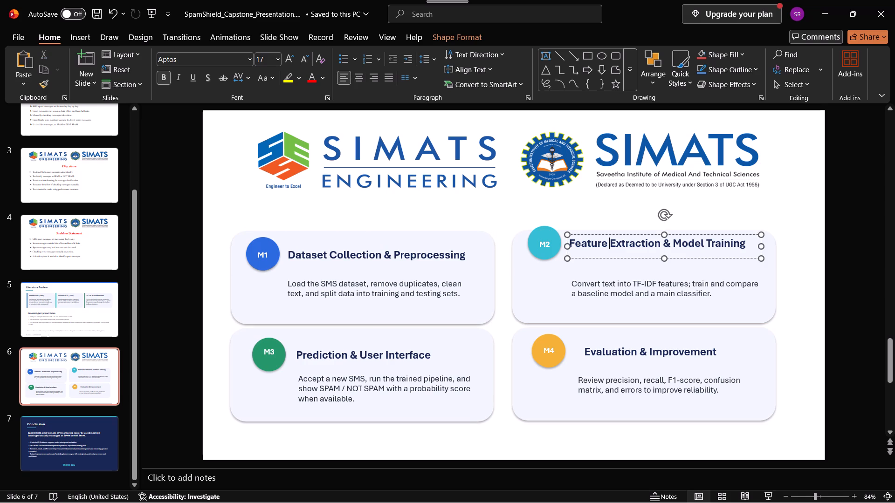
pyautogui.moveTo(613, 257); pyautogui.dragTo(613, 268)
pyautogui.click(550, 258)
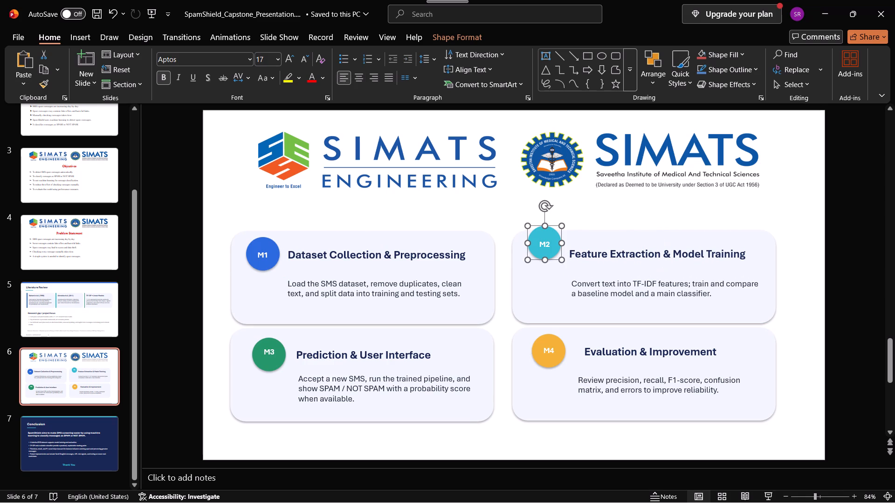
pyautogui.moveTo(551, 258); pyautogui.dragTo(551, 260)
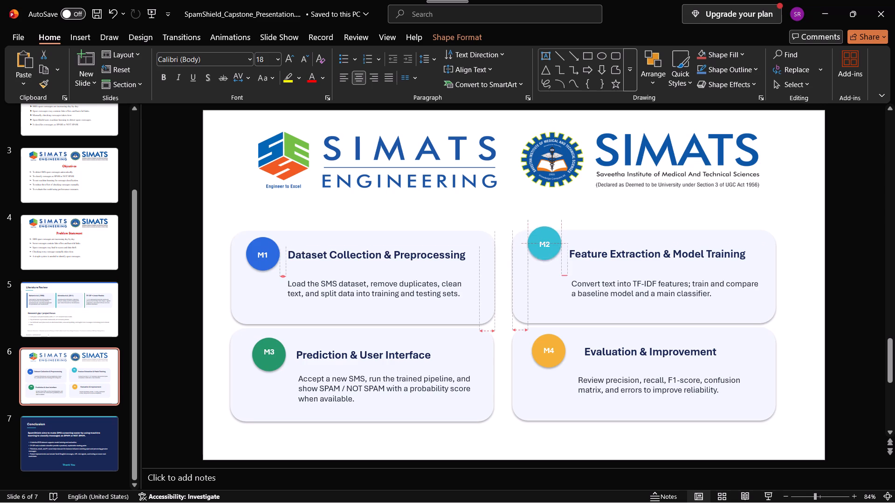
pyautogui.moveTo(551, 260); pyautogui.dragTo(551, 268)
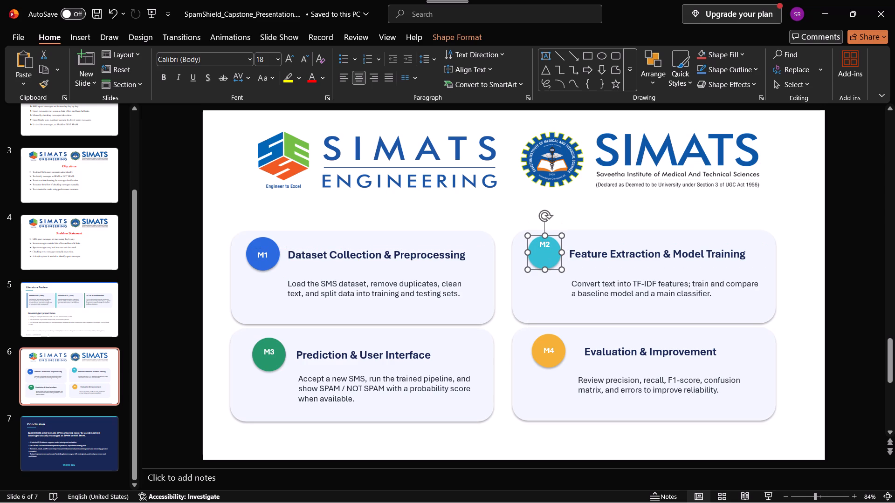
pyautogui.click(546, 247)
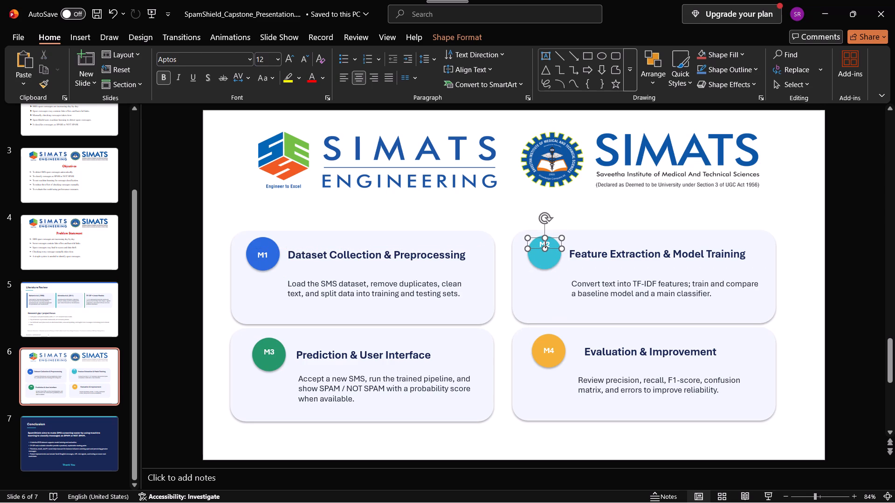
pyautogui.moveTo(554, 248); pyautogui.dragTo(554, 256)
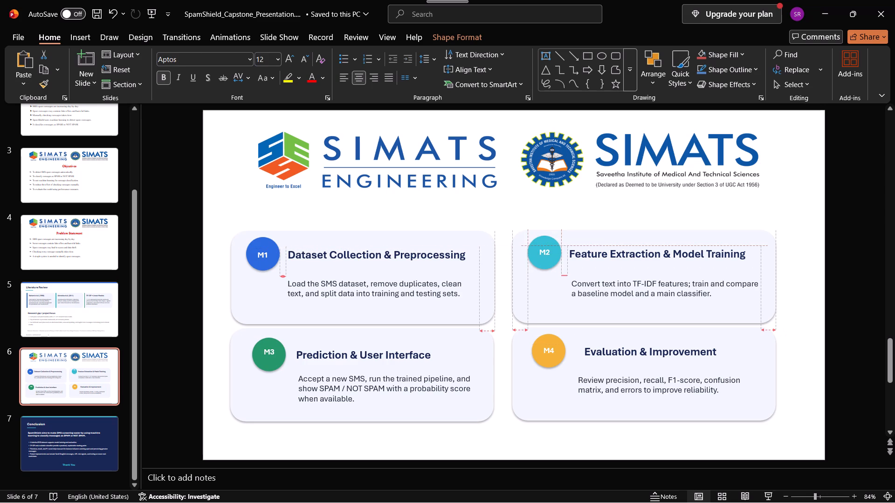
pyautogui.moveTo(554, 256); pyautogui.dragTo(554, 256)
pyautogui.click(509, 226)
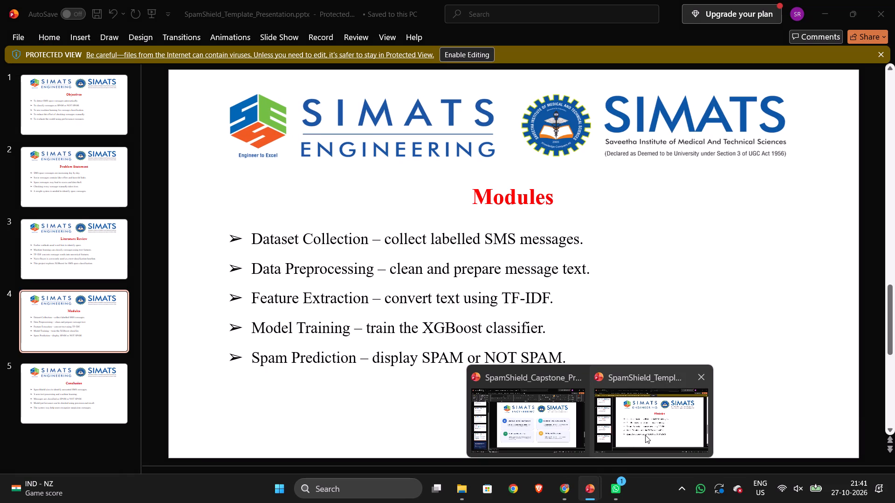
# Copy the red Modules title from SpamShield_Template_Presentation onto slide 6 of the capstone presentation, centred between the logo banner and the cards.
pyautogui.click(645, 435)
pyautogui.click(522, 184)
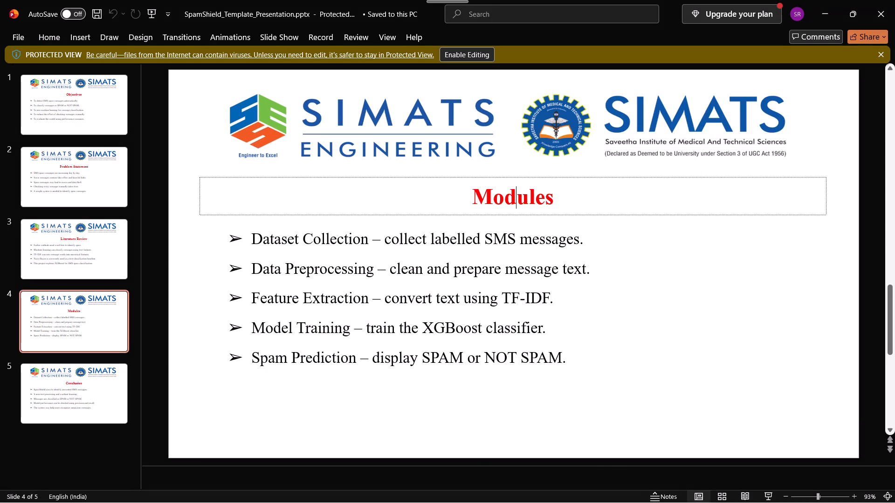
pyautogui.hotkey('ctrl', 'a')
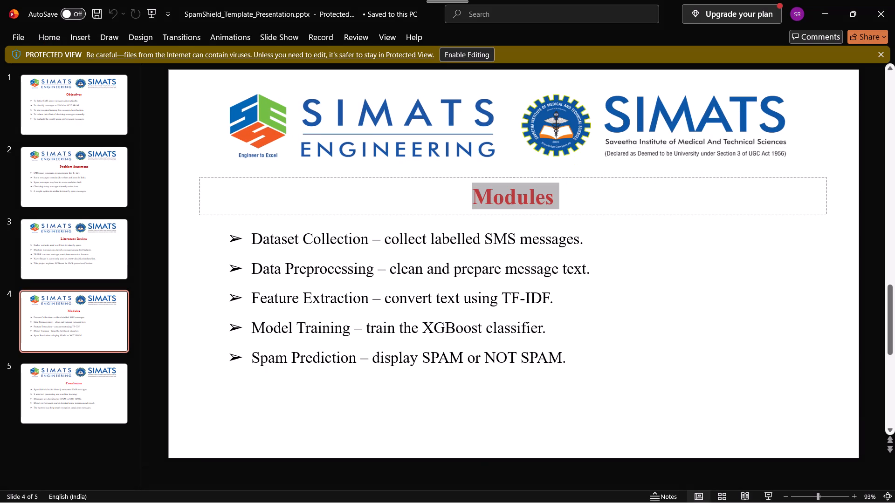
pyautogui.hotkey('ctrl', 'c')
pyautogui.hotkey('alt', 'Tab')
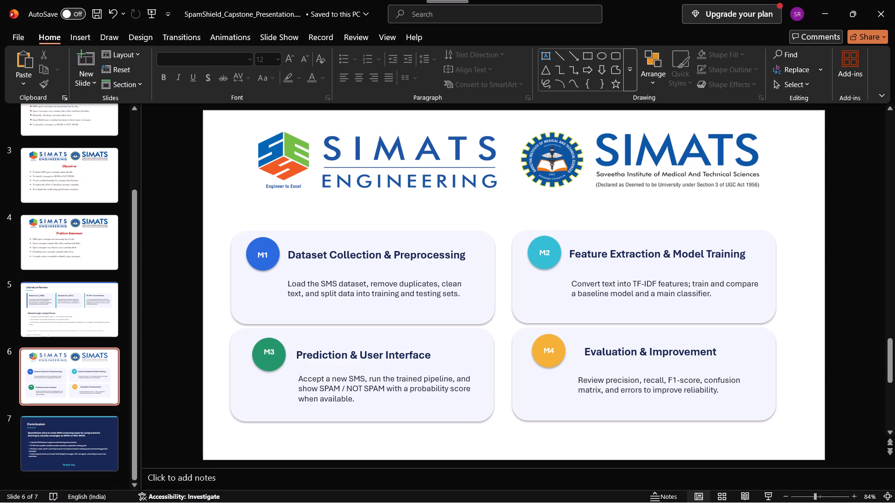
pyautogui.hotkey('ctrl', 'v')
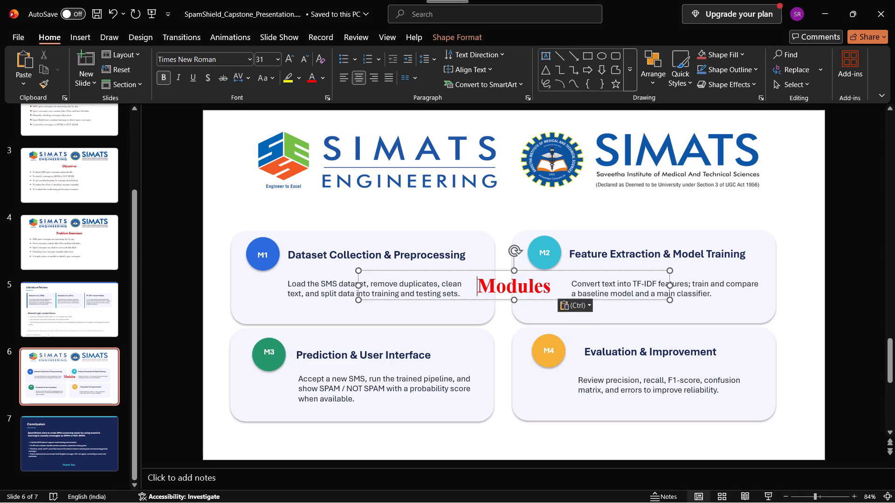
pyautogui.moveTo(501, 302); pyautogui.dragTo(501, 226)
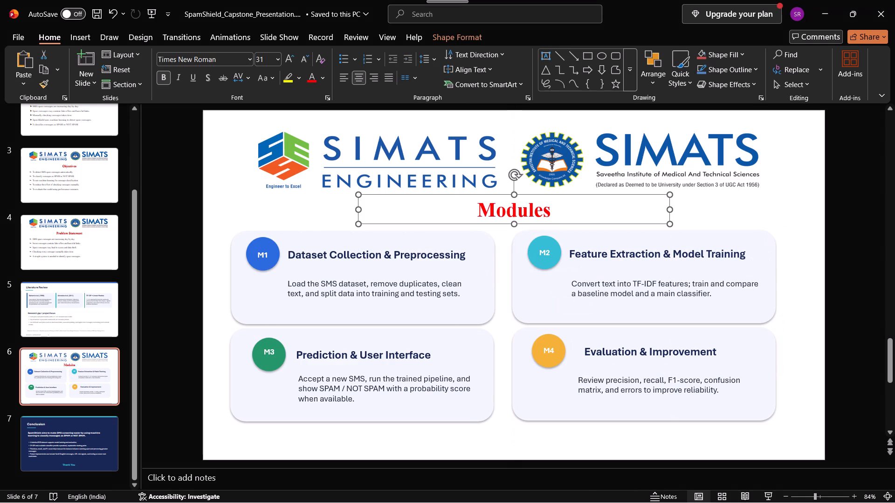
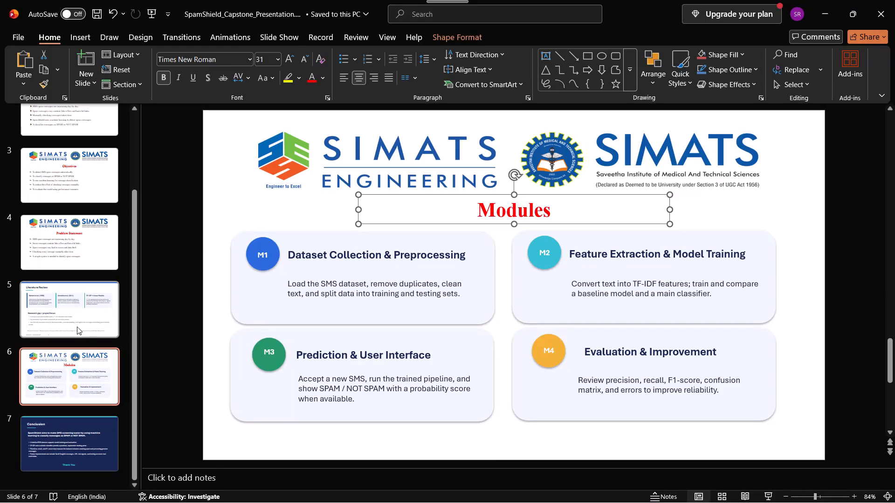
# Copy the Conclusion slide from SpamShield_Template_Presentation and paste it into the capstone presentation directly after the Modules slide.
pyautogui.click(61, 322)
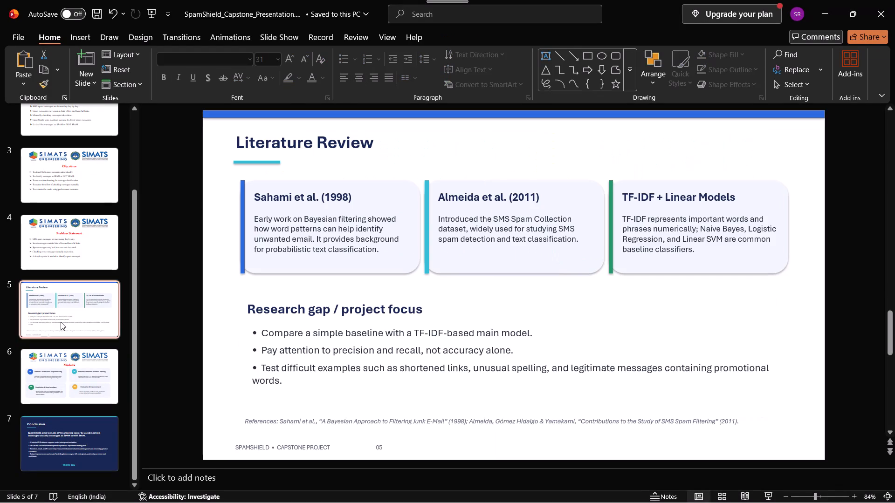
pyautogui.click(96, 378)
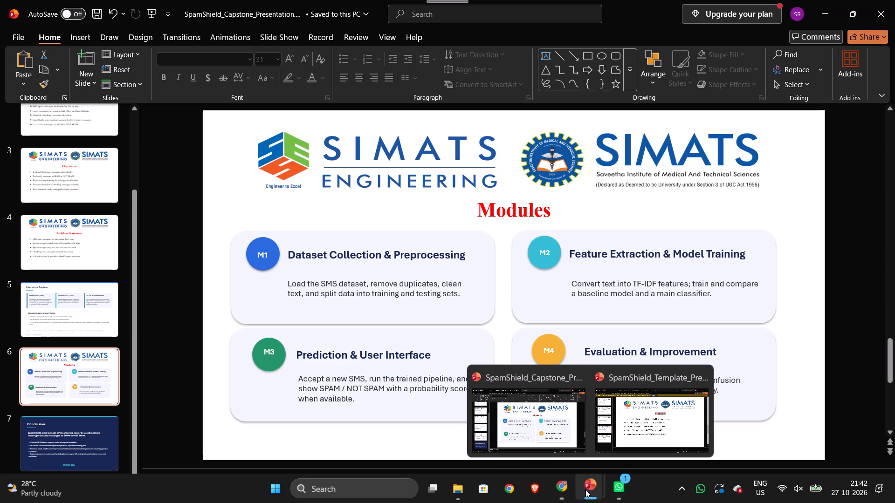
pyautogui.click(642, 439)
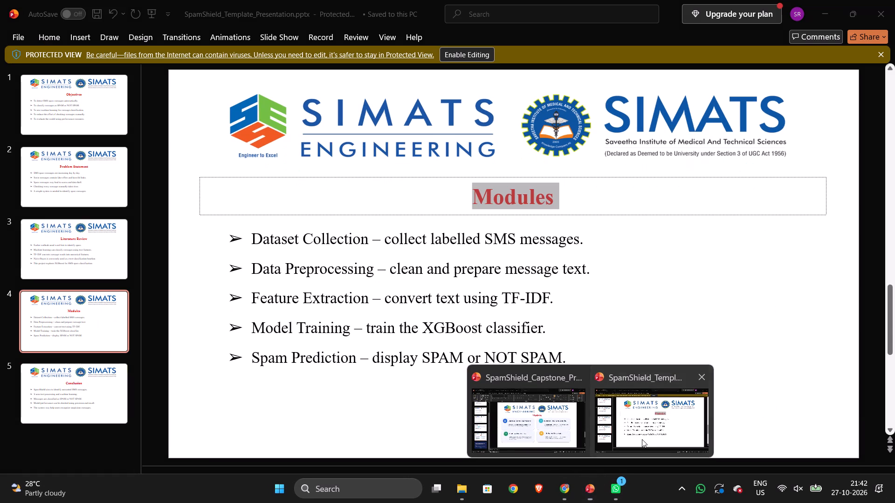
pyautogui.click(80, 398)
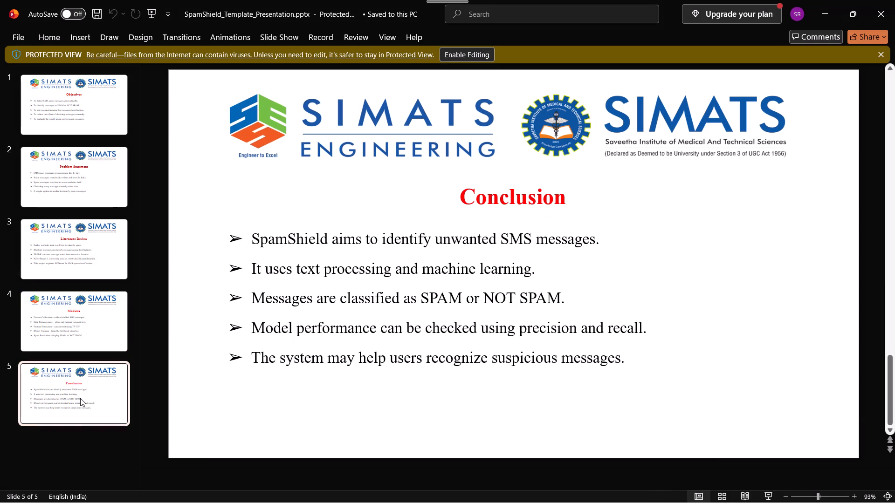
pyautogui.hotkey('ctrl', 'c')
pyautogui.hotkey('alt', 'Tab')
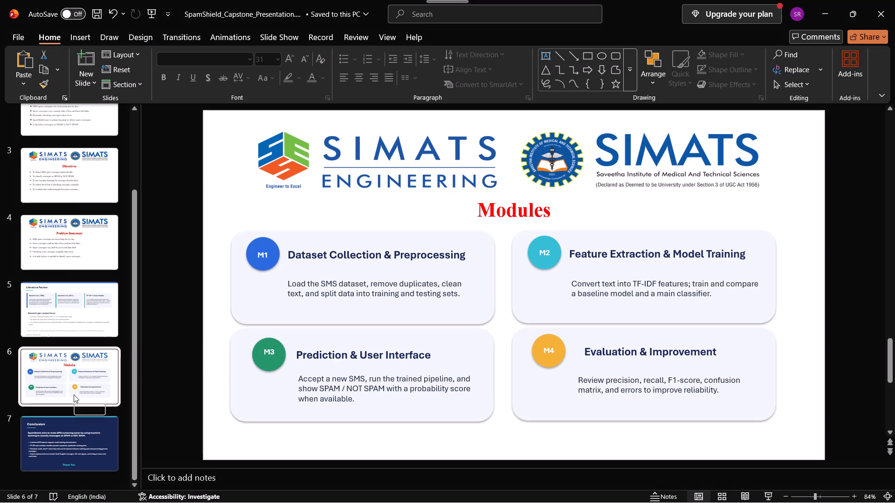
pyautogui.click(74, 394)
pyautogui.hotkey('ctrl', 'v')
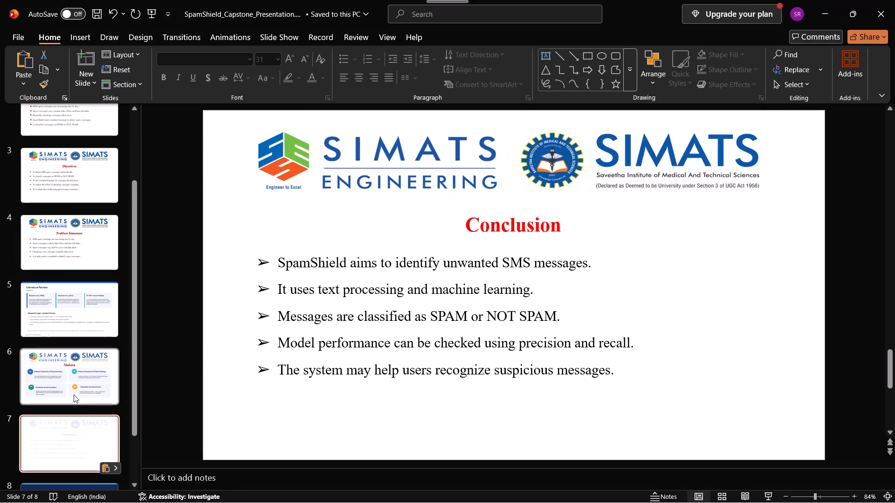
# Delete the old dark blue Conclusion slide with the Thank You line from the end of the capstone presentation.
pyautogui.scroll(-1, 50, 452)
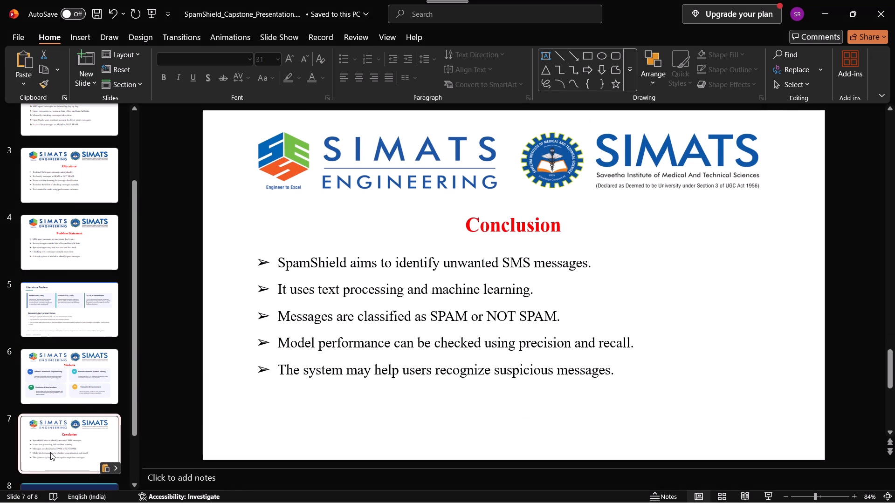
pyautogui.scroll(-1, 50, 452)
pyautogui.click(54, 455)
pyautogui.press('Delete')
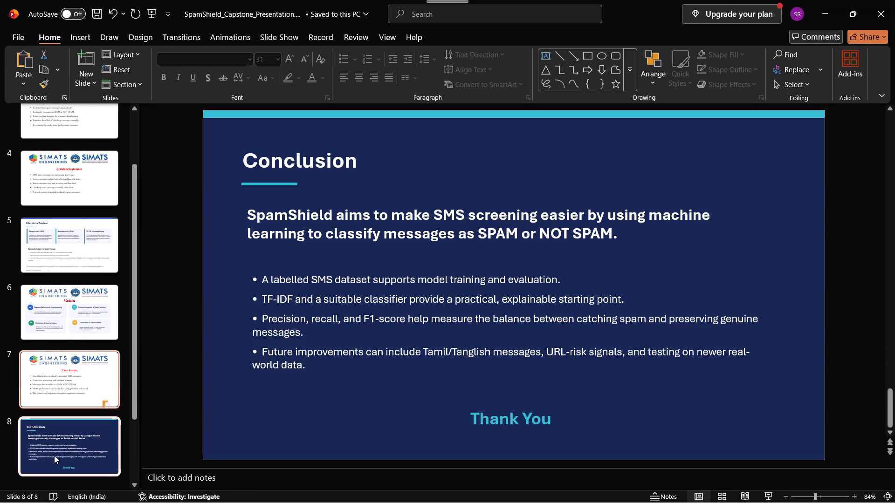
pyautogui.scroll(-1, 67, 439)
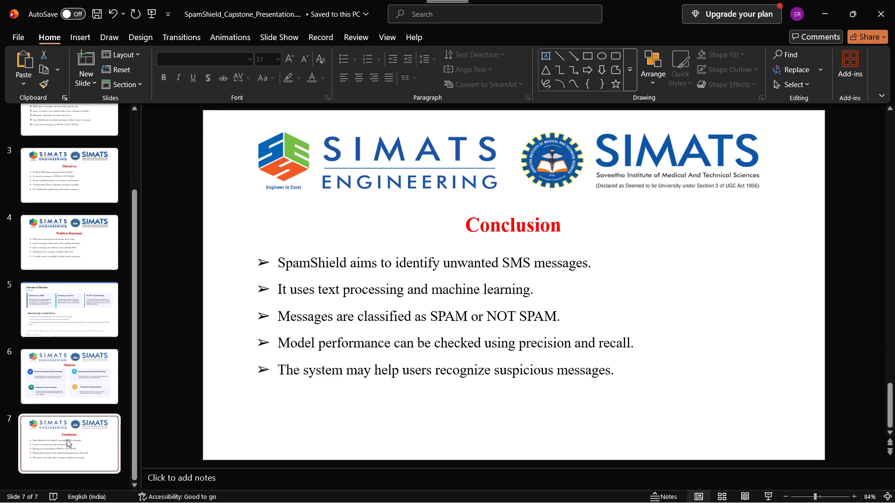
pyautogui.scroll(-1, 67, 439)
# Copy the SIMATS logo banner picture from the Modules slide and check the banner and bullet text box on the new Conclusion slide.
pyautogui.click(83, 379)
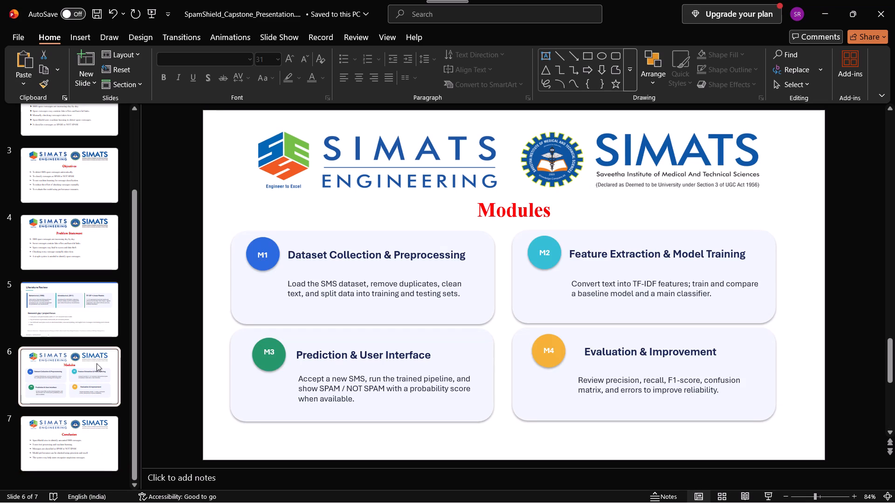
pyautogui.click(433, 169)
pyautogui.hotkey('ctrl', 'c')
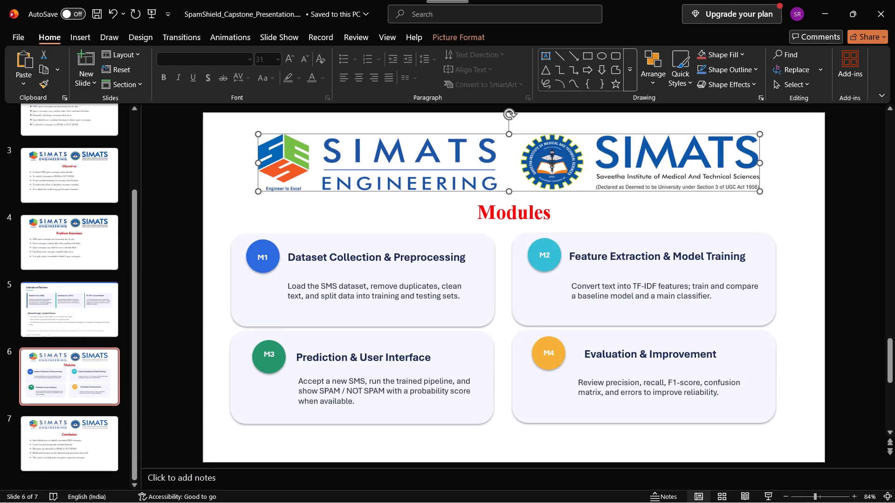
pyautogui.click(85, 426)
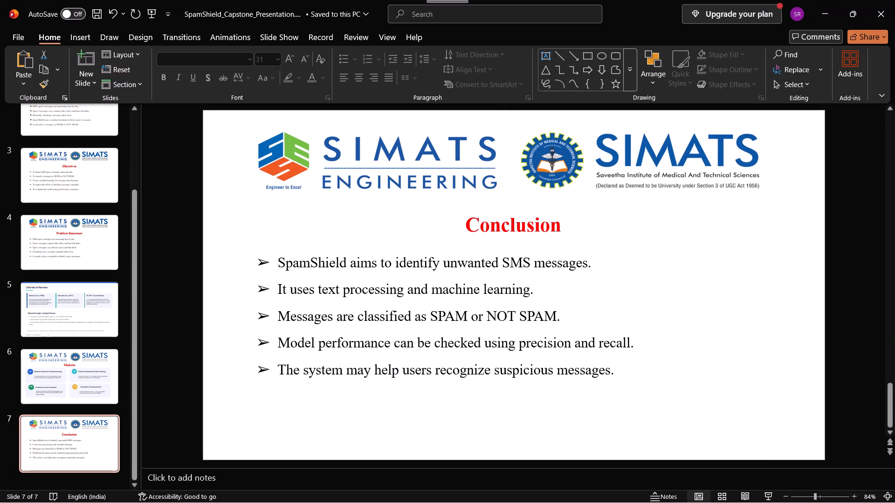
pyautogui.click(481, 174)
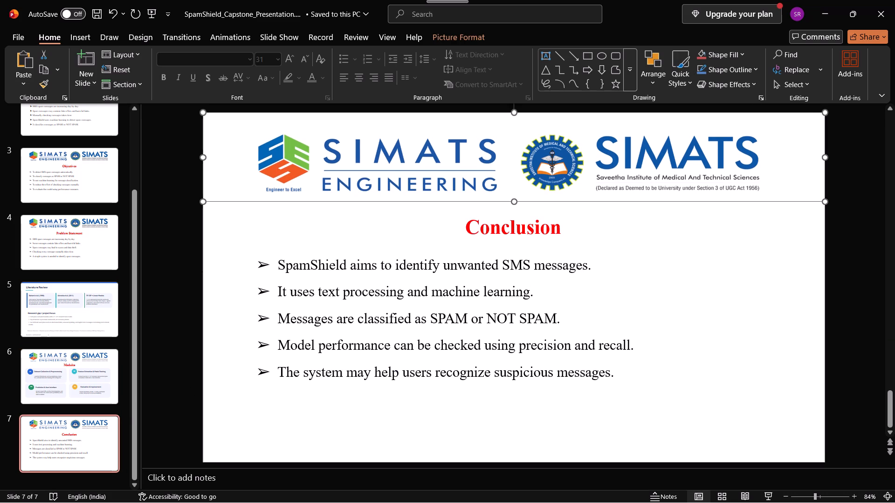
pyautogui.click(680, 288)
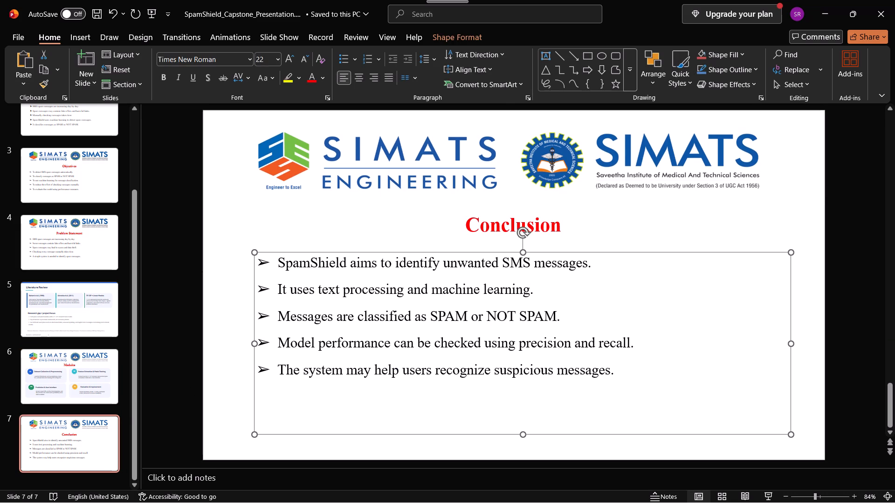
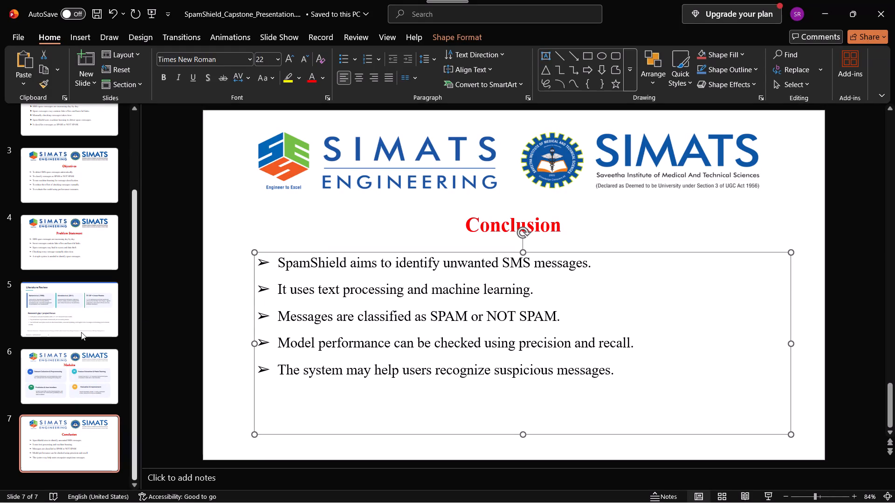
# Go to the Literature Review slide of the capstone presentation and close the SpamShield_Template_Presentation file.
pyautogui.click(55, 317)
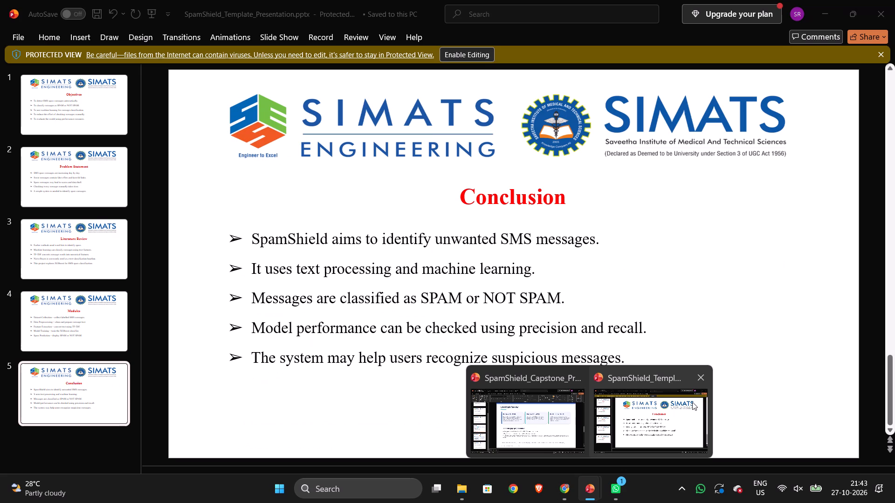
pyautogui.click(702, 379)
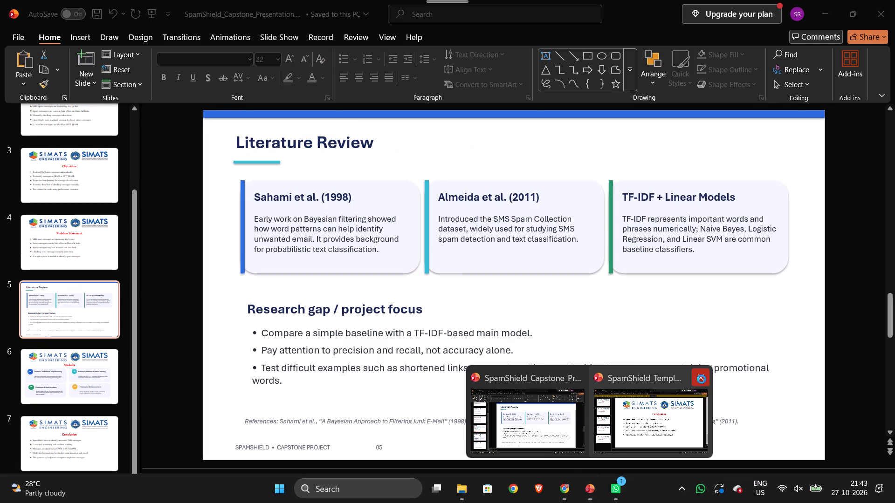
pyautogui.click(588, 451)
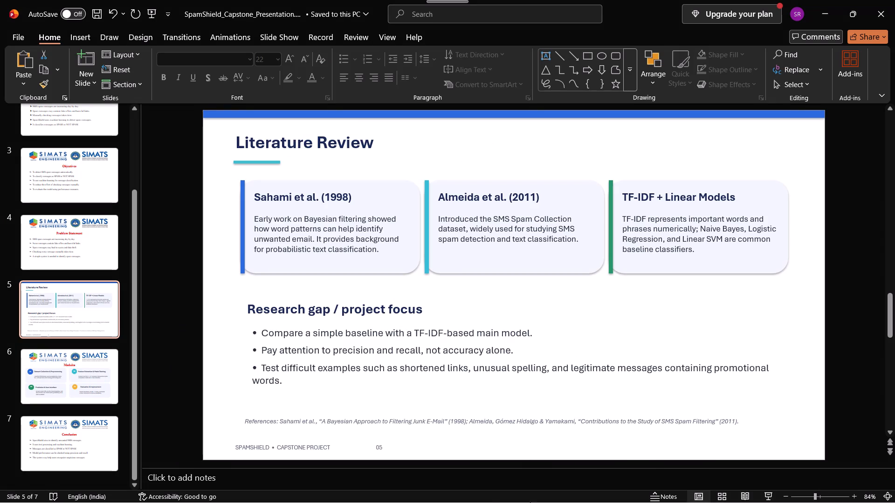
# Switch to File Explorer at the Downloads folder holding the SpamShield presentations.
pyautogui.click(454, 488)
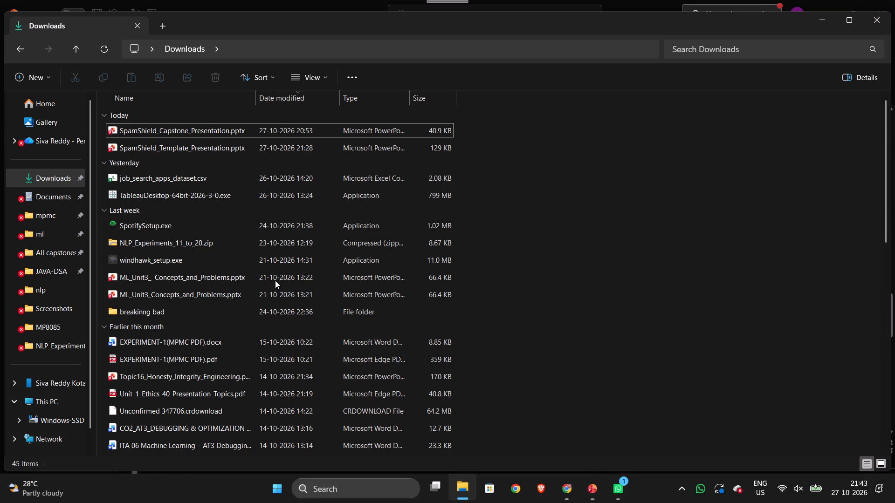
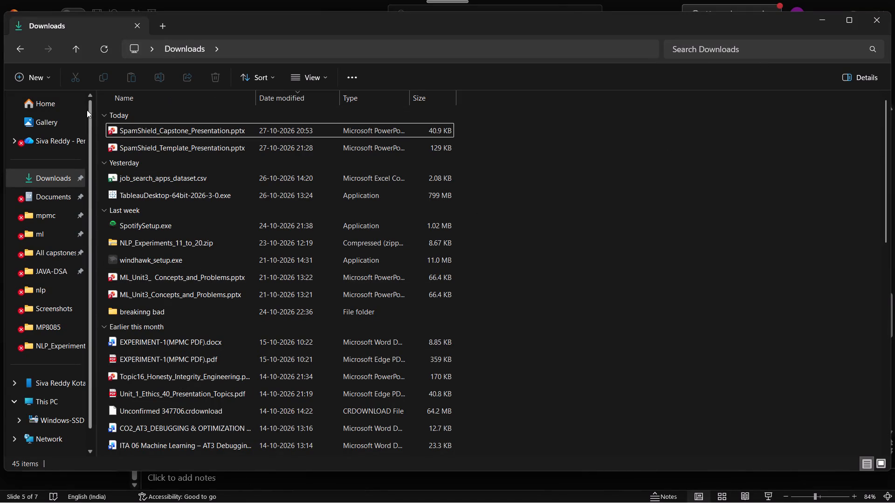
# Search the Home location for "ppt" and open the ML_PPT.pptx copy stored in Downloads.
pyautogui.click(52, 103)
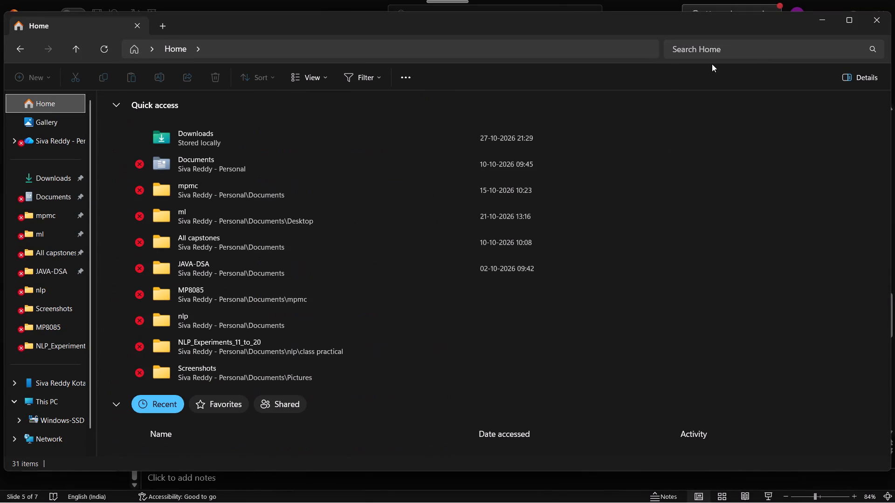
pyautogui.click(702, 50)
pyautogui.write('ppt')
pyautogui.press('Return')
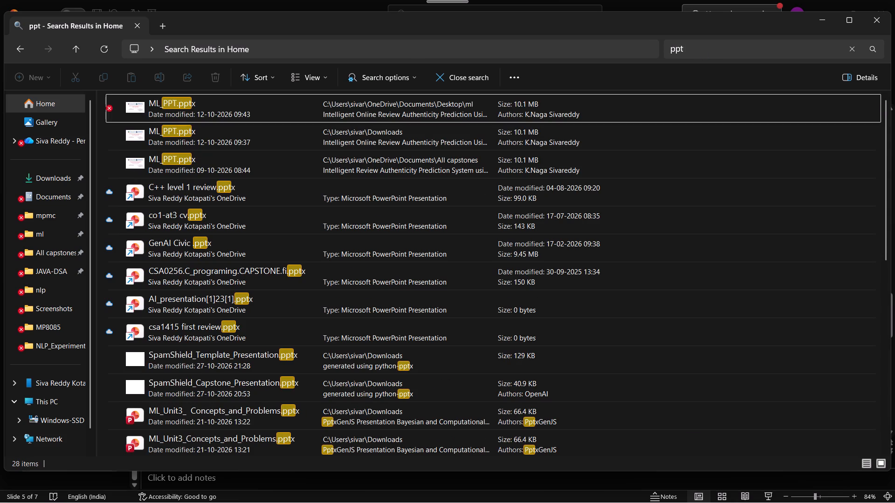
pyautogui.doubleClick(273, 138)
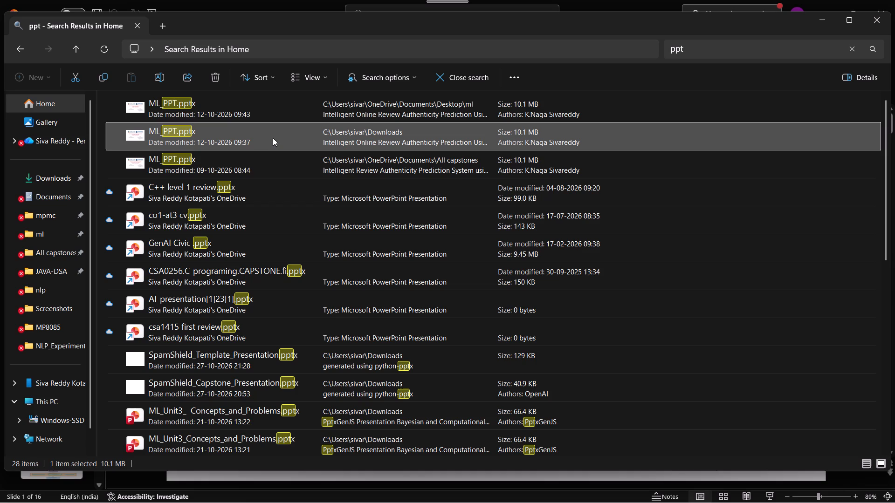
pyautogui.doubleClick(224, 143)
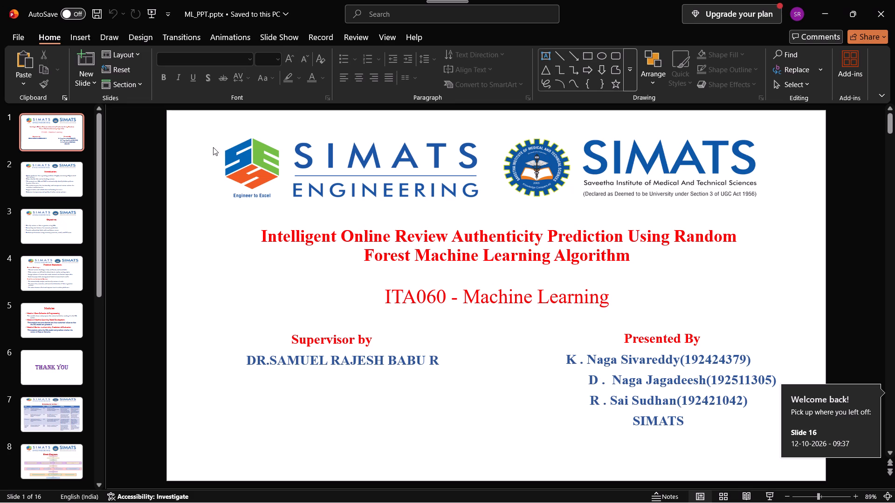
# Go to slide 7, Literature review, in ML_PPT and capture a screenshot of the whole slide.
pyautogui.click(59, 416)
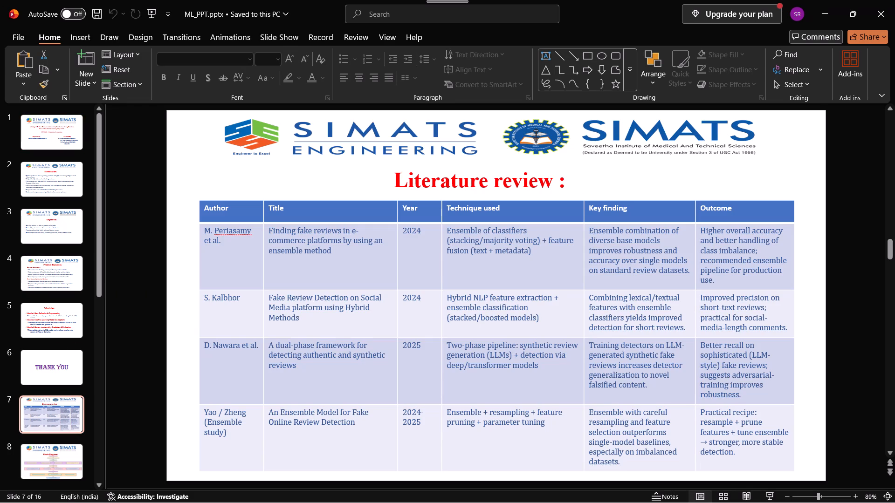
pyautogui.press('shift+super+s')
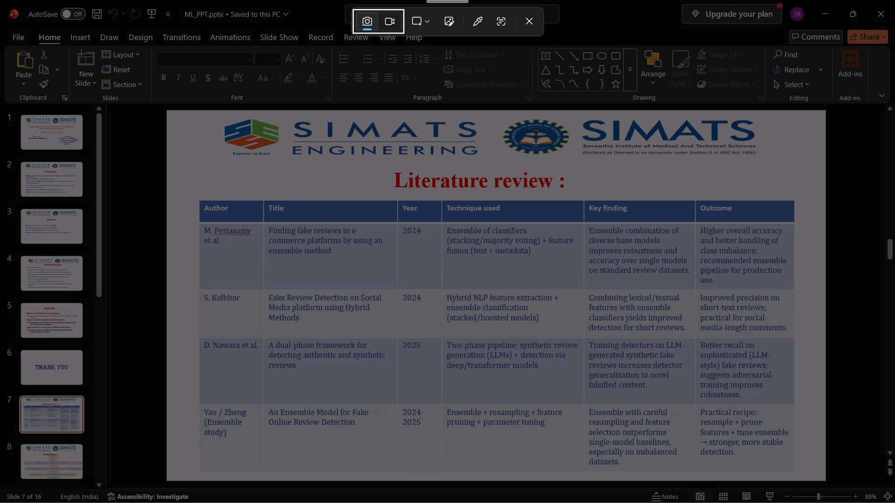
pyautogui.moveTo(168, 111); pyautogui.dragTo(509, 386)
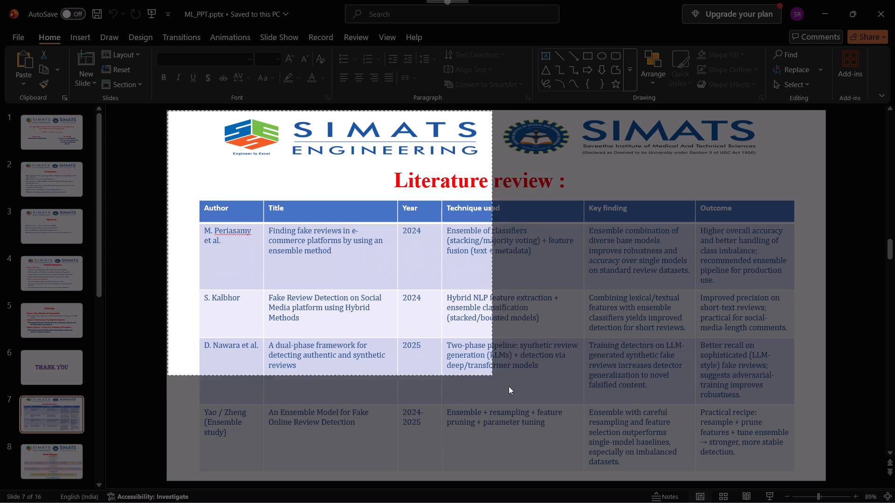
pyautogui.moveTo(509, 386); pyautogui.dragTo(712, 425)
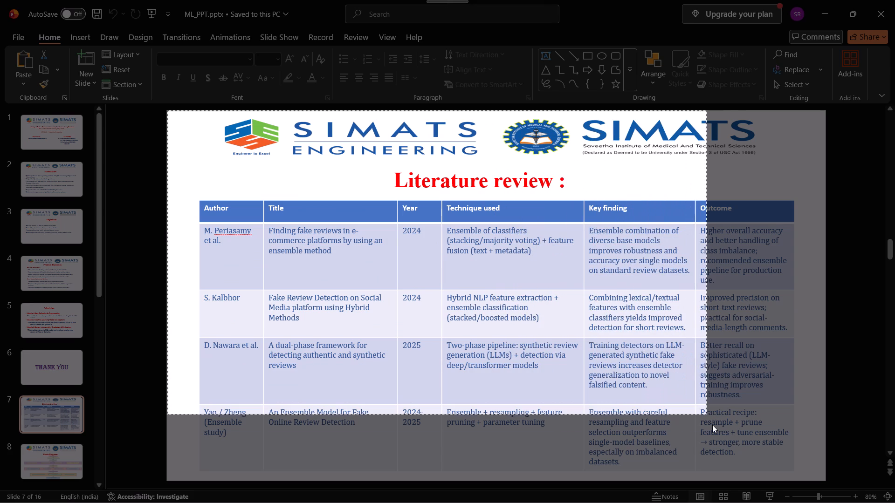
pyautogui.moveTo(712, 425); pyautogui.dragTo(836, 481)
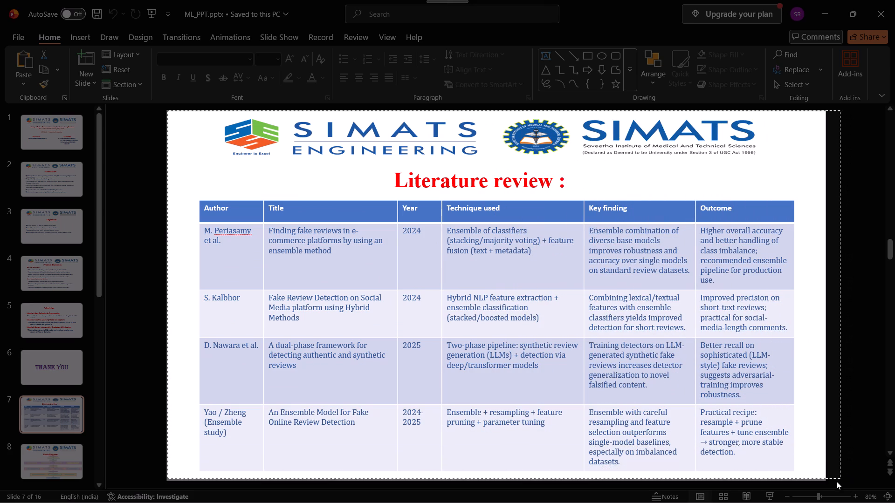
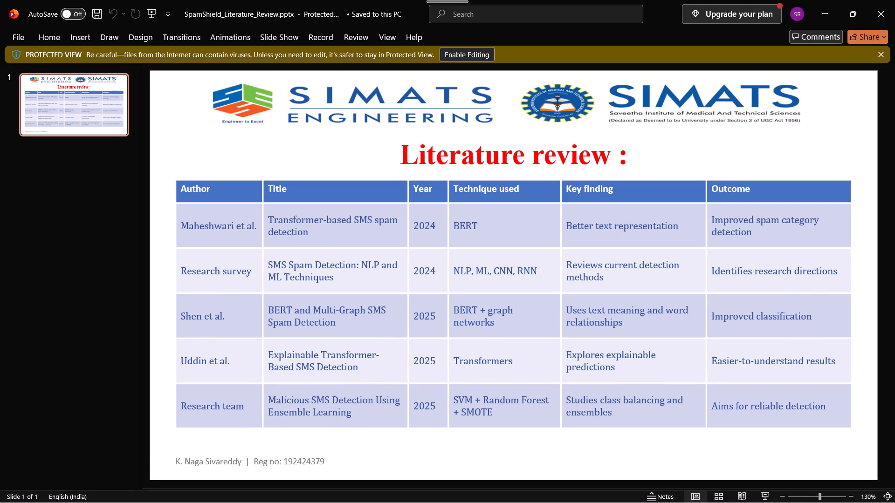
pyautogui.rightClick(97, 115)
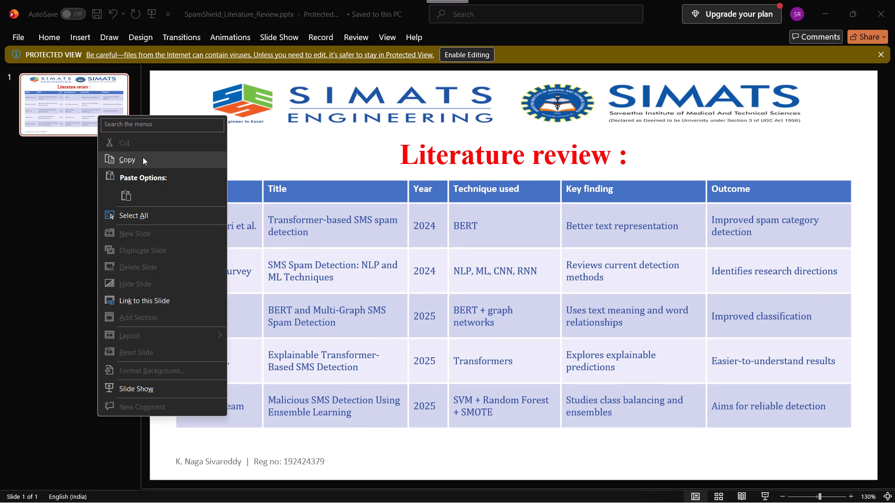
pyautogui.click(146, 161)
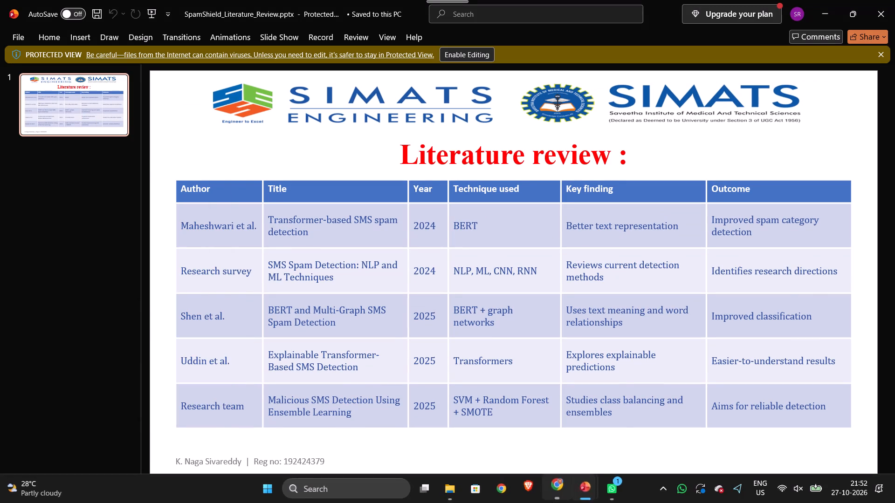
pyautogui.click(542, 441)
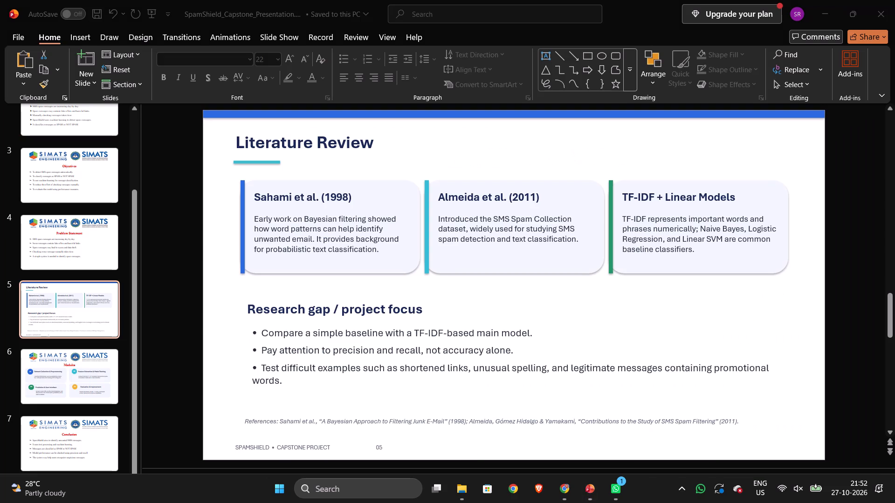
pyautogui.click(69, 304)
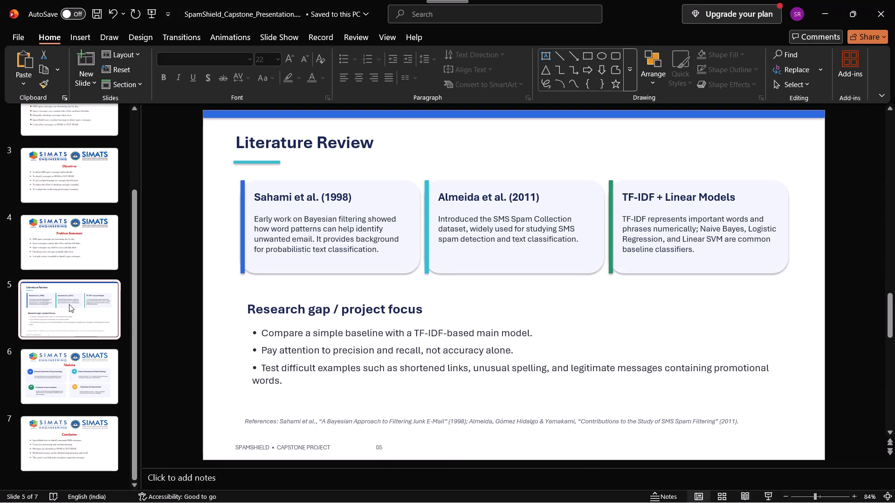
pyautogui.hotkey('ctrl', 'v')
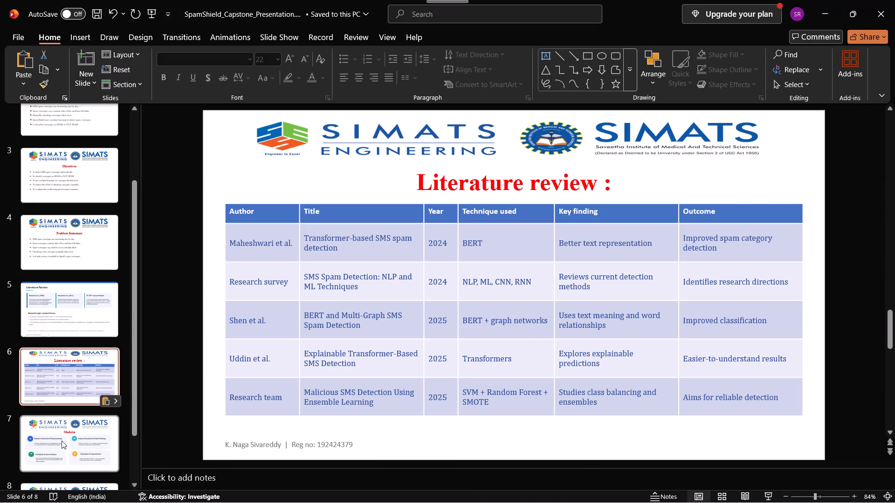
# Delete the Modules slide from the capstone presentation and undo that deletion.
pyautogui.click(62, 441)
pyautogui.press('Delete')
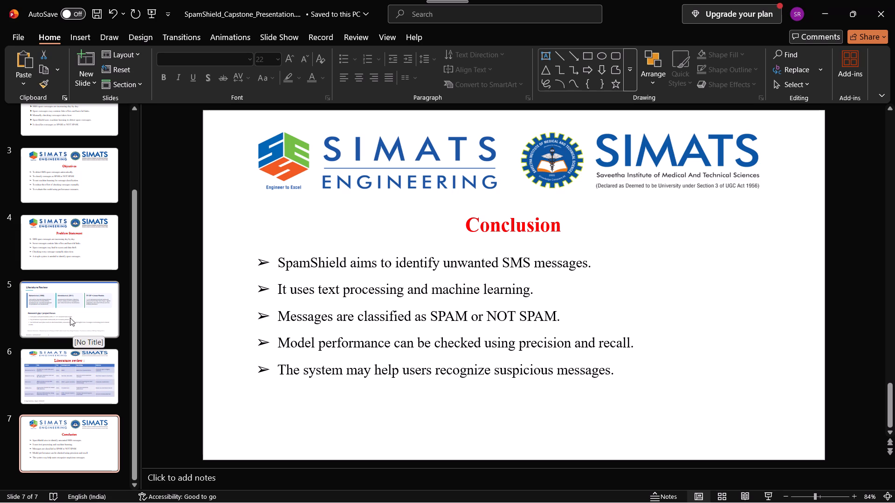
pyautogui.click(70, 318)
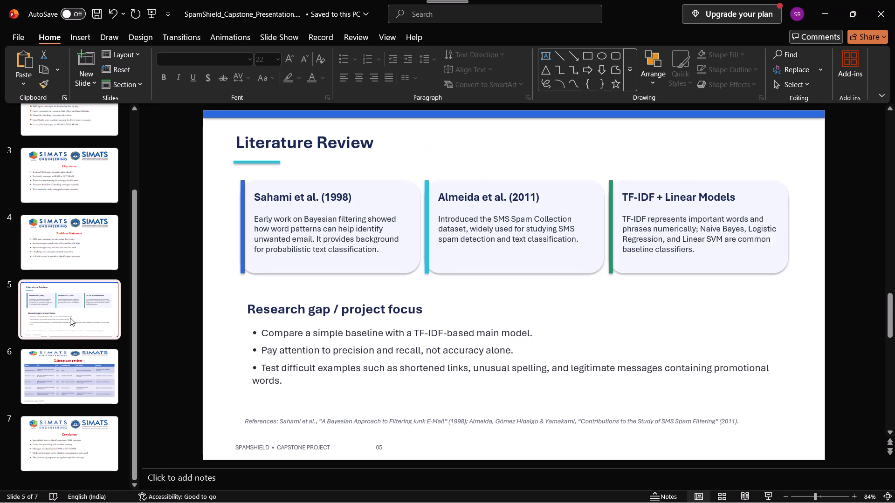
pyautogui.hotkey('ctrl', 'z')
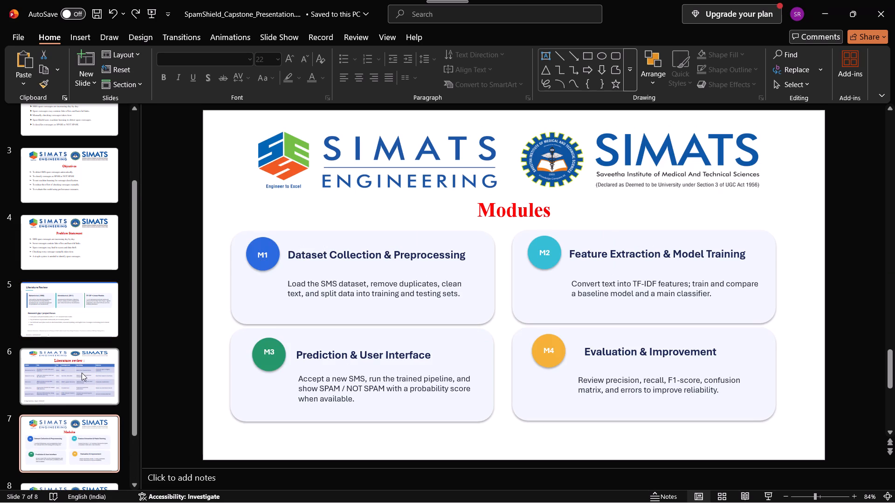
# Delete the old Literature Review slide, slide 5 with the three text cards, from the capstone presentation.
pyautogui.click(86, 306)
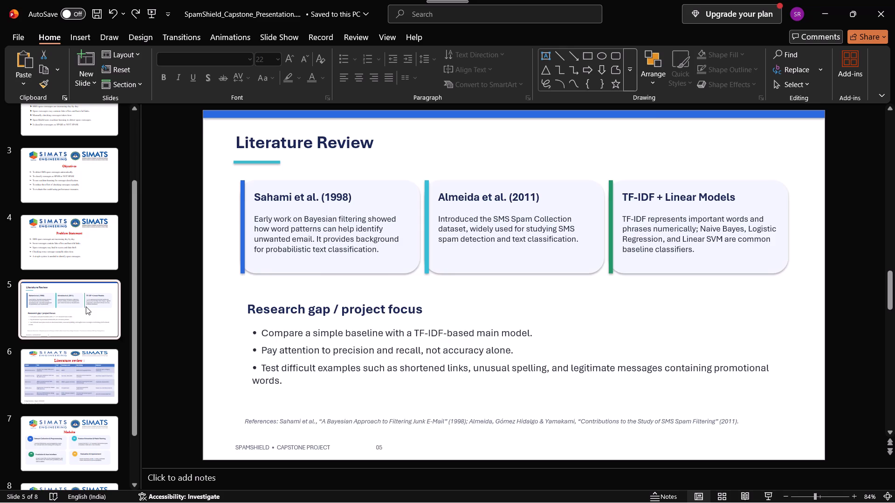
pyautogui.press('Delete')
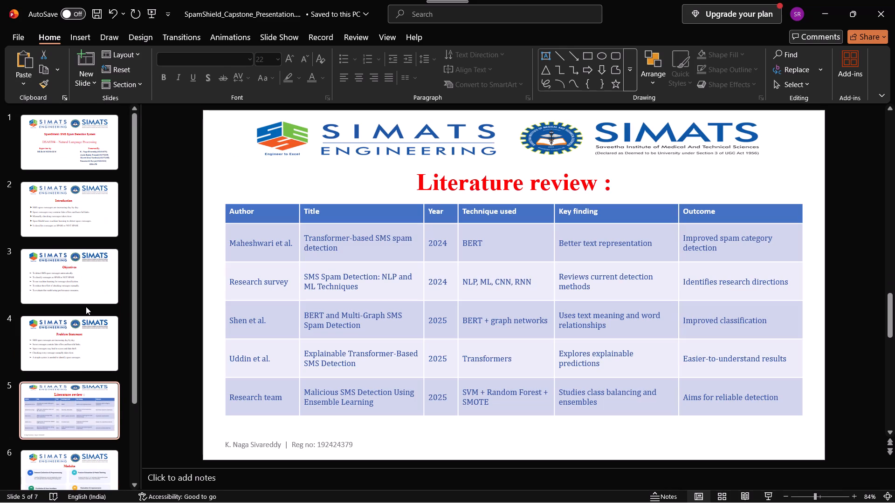
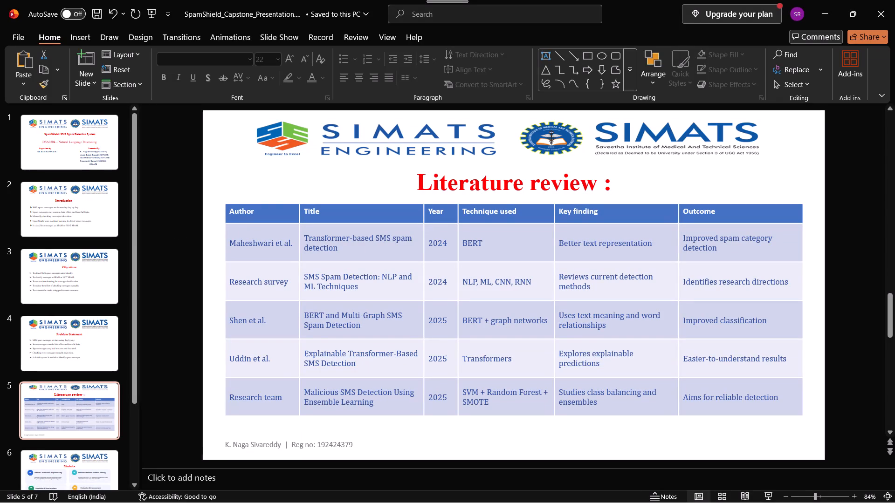
# Remove the trailing colon from slide 5's title so it reads "Literature review".
pyautogui.click(610, 184)
pyautogui.press('BackSpace')
# Replace the logo banner on the Literature review slide with the SIMATS banner copied from the Introduction slide.
pyautogui.click(530, 134)
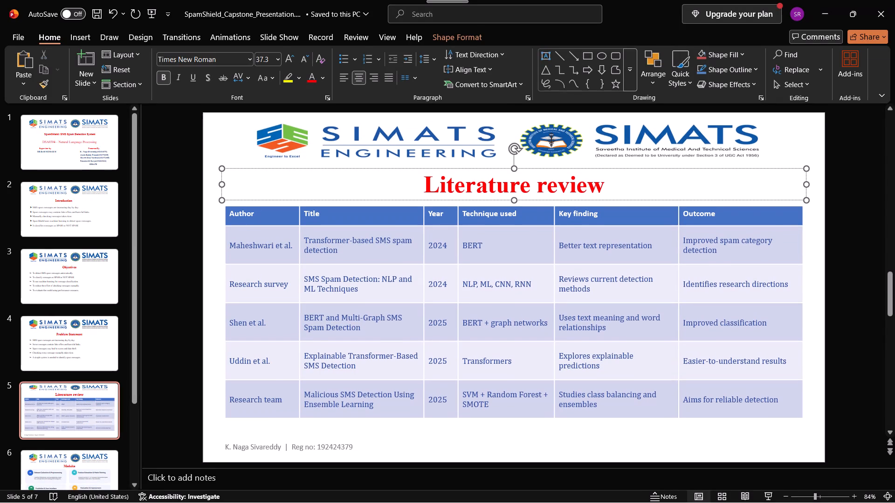
pyautogui.click(44, 196)
pyautogui.click(276, 160)
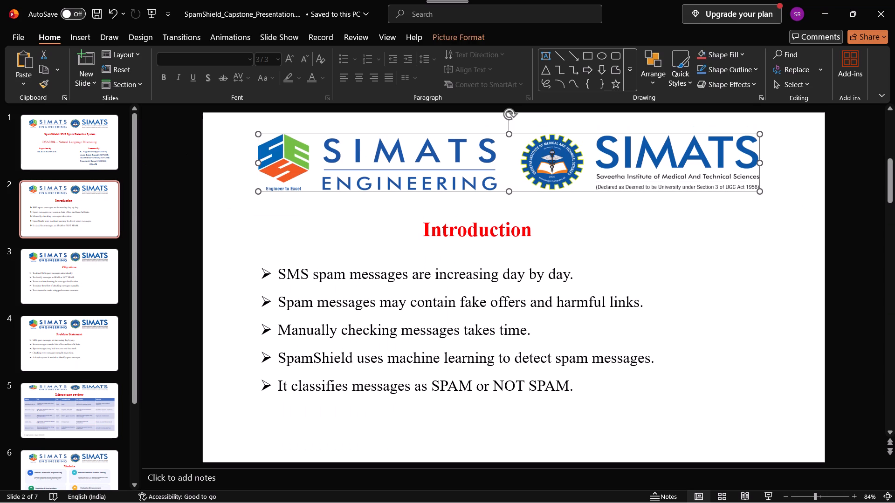
pyautogui.hotkey('ctrl', 'c')
pyautogui.click(70, 411)
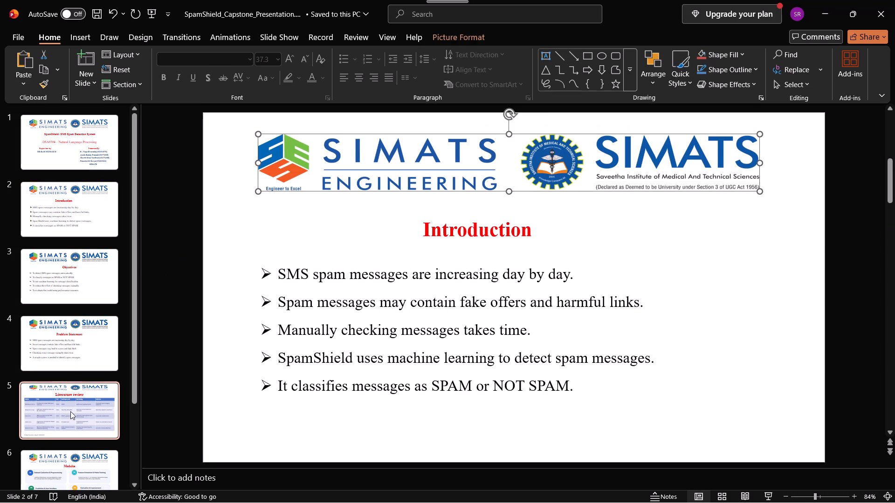
pyautogui.click(392, 140)
pyautogui.hotkey('ctrl', 'v')
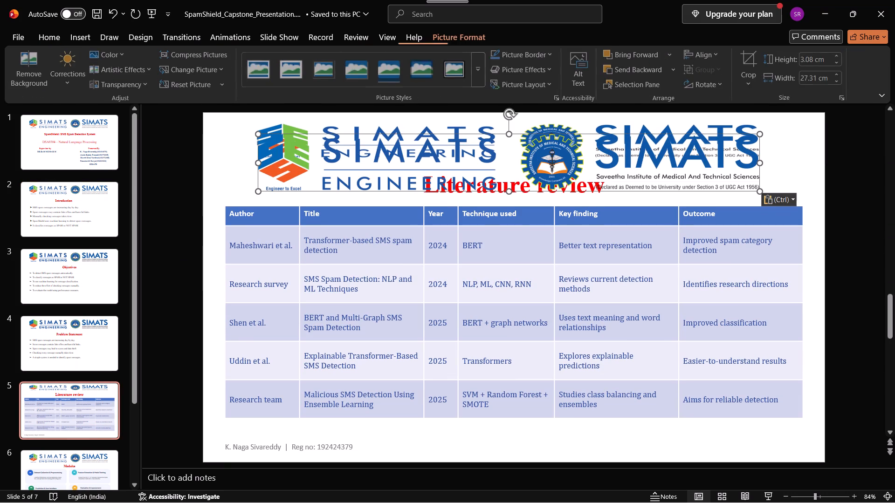
pyautogui.click(253, 127)
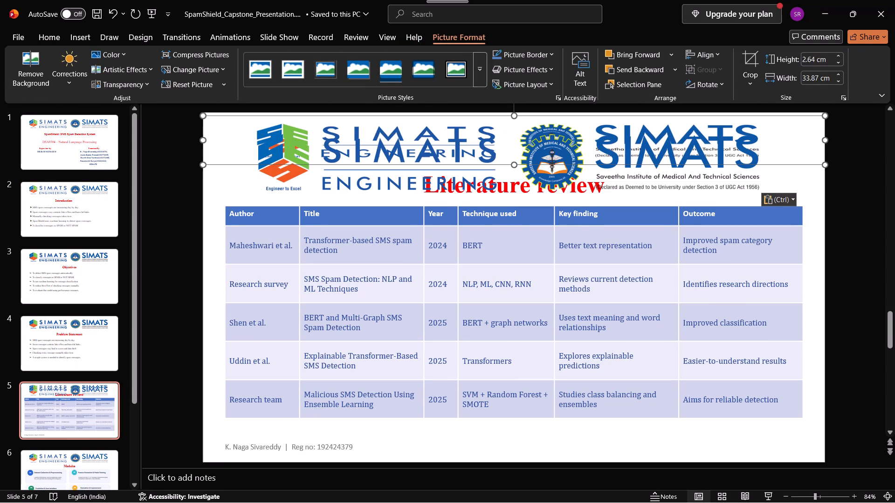
pyautogui.press('Delete')
# Move the pasted SIMATS logo banner up close to the top edge of the Literature review slide.
pyautogui.click(285, 141)
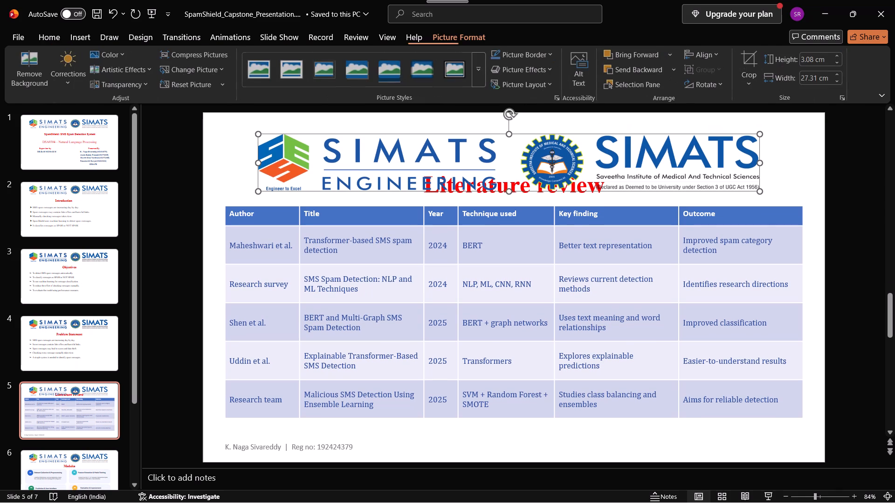
pyautogui.moveTo(318, 135); pyautogui.dragTo(317, 129)
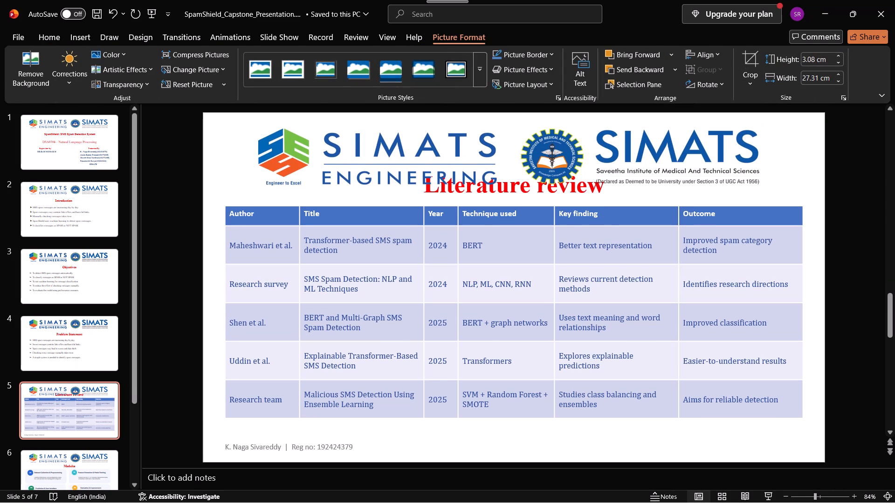
pyautogui.moveTo(317, 129); pyautogui.dragTo(316, 122)
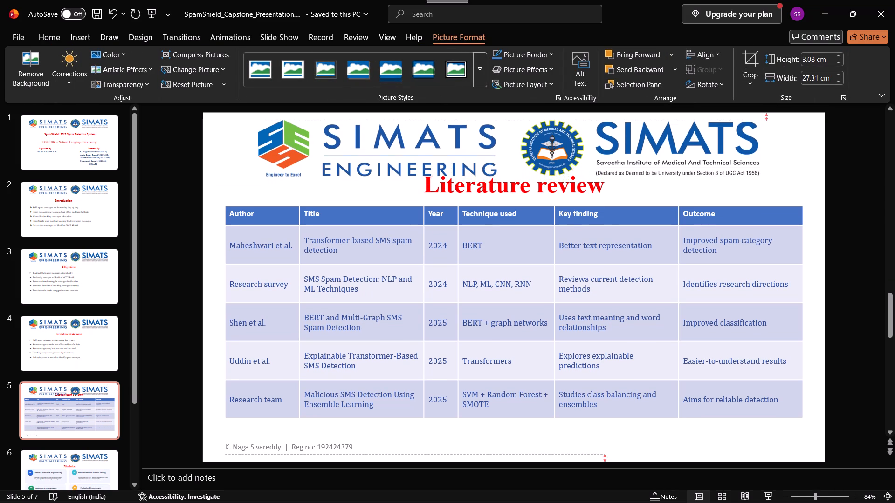
pyautogui.moveTo(316, 122); pyautogui.dragTo(316, 120)
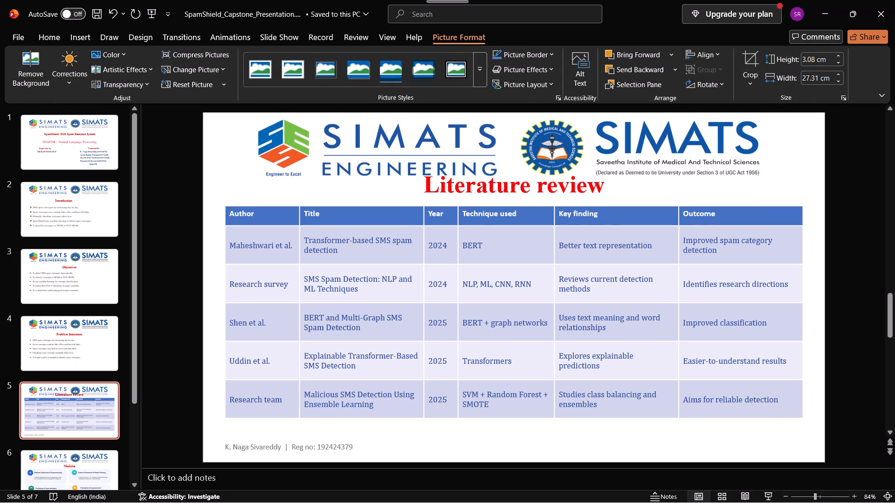
pyautogui.moveTo(316, 120); pyautogui.dragTo(316, 120)
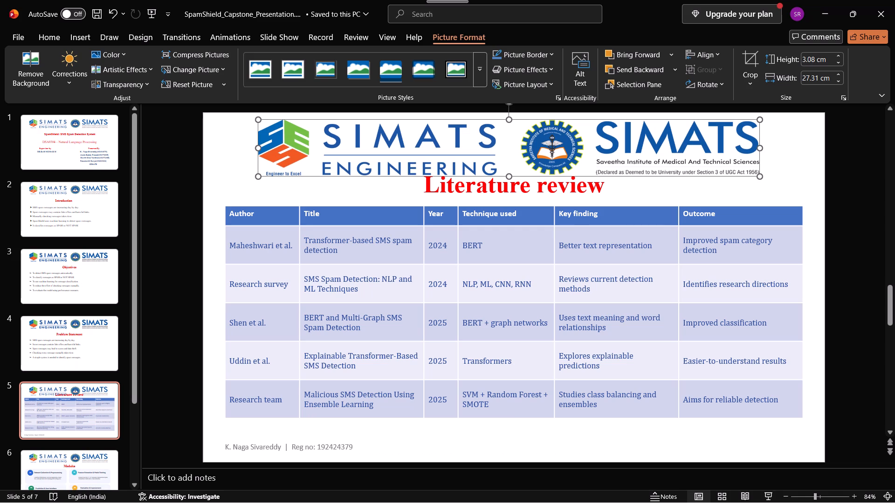
pyautogui.click(201, 202)
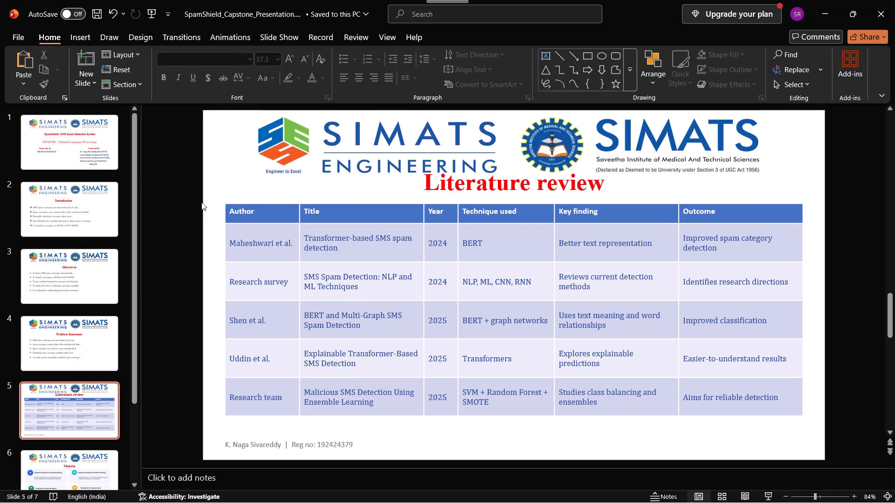
# Delete the footer text box with the student name and registration number from the Literature review slide.
pyautogui.click(300, 445)
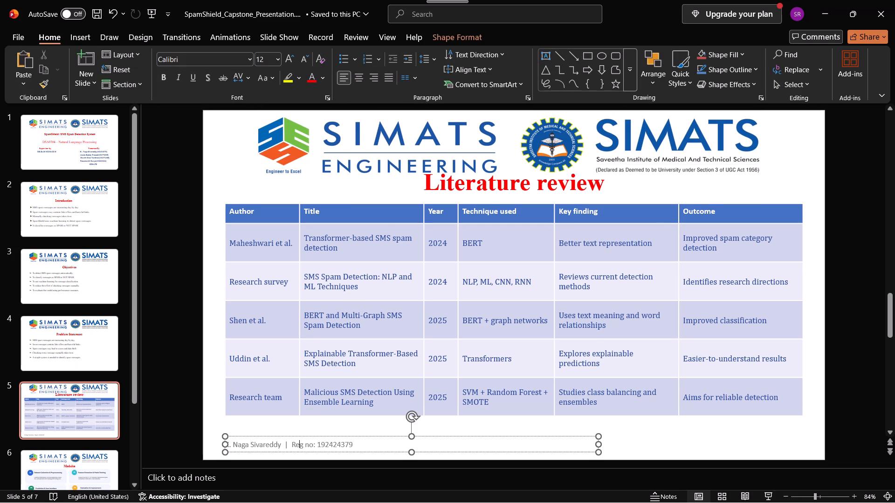
pyautogui.click(369, 452)
pyautogui.press('Delete')
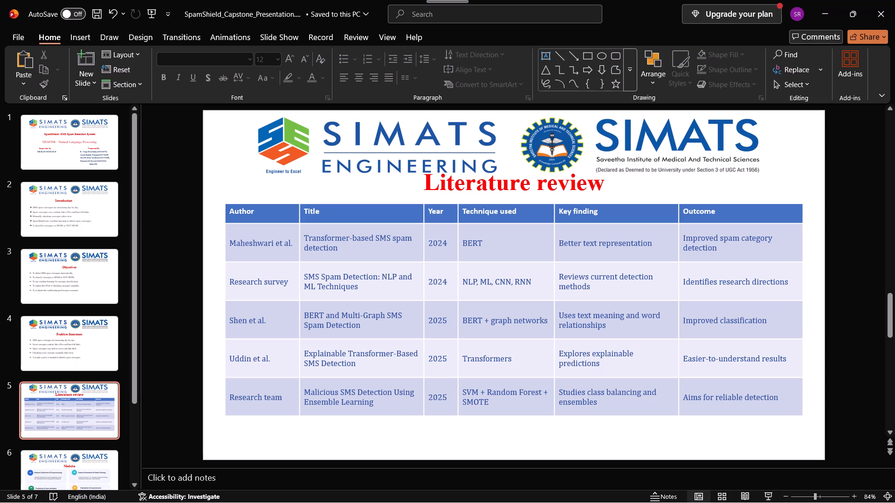
# Shift the literature review table and the slide title slightly down to clear the logo banner.
pyautogui.click(398, 367)
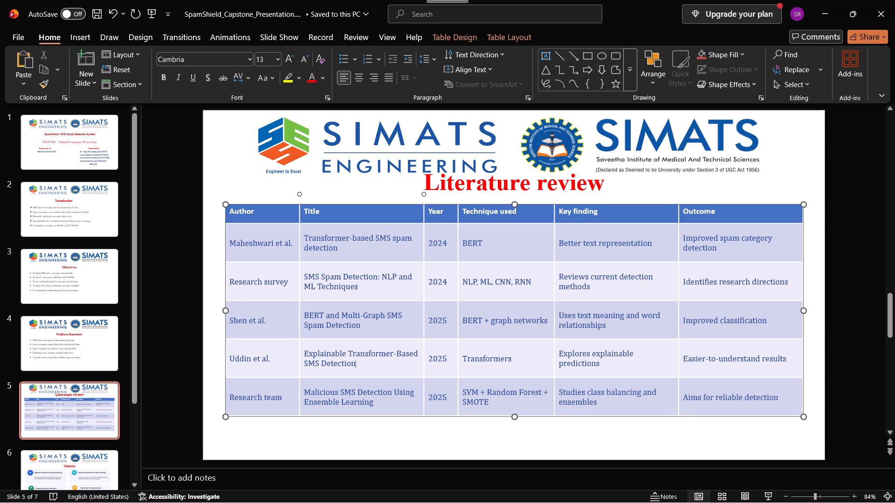
pyautogui.moveTo(387, 415); pyautogui.dragTo(386, 426)
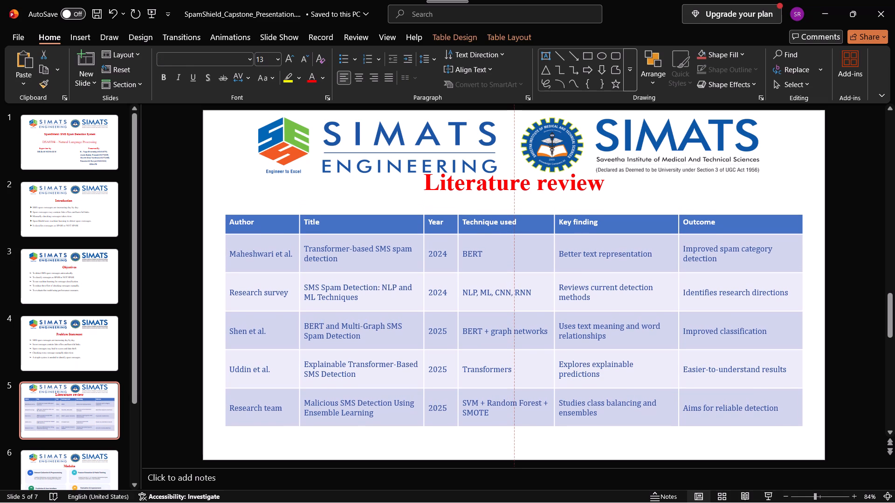
pyautogui.moveTo(386, 426); pyautogui.dragTo(389, 427)
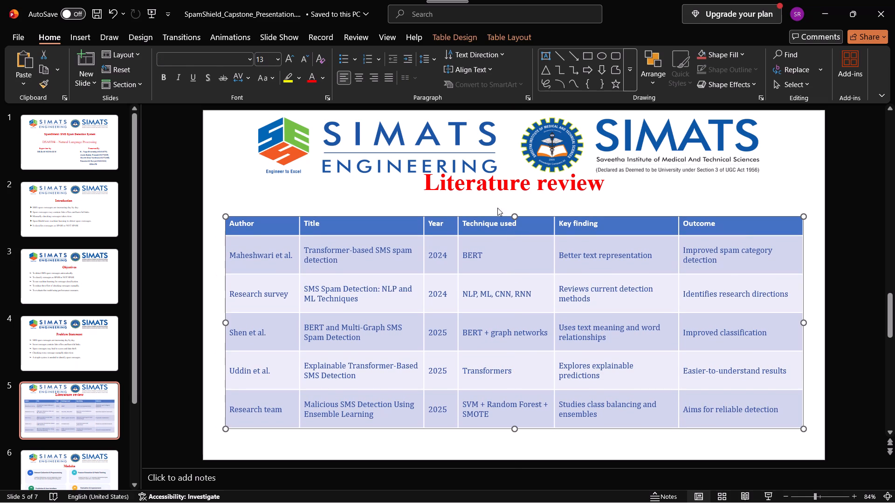
pyautogui.click(515, 189)
pyautogui.moveTo(493, 197); pyautogui.dragTo(492, 206)
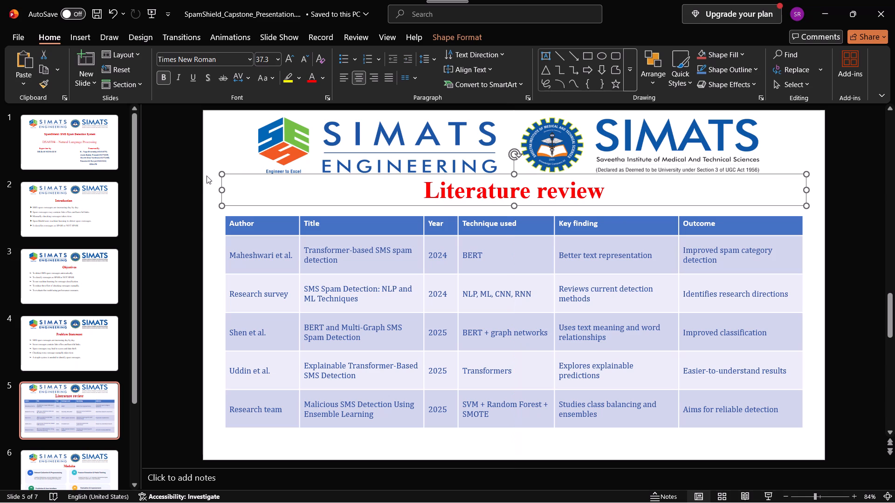
pyautogui.click(211, 252)
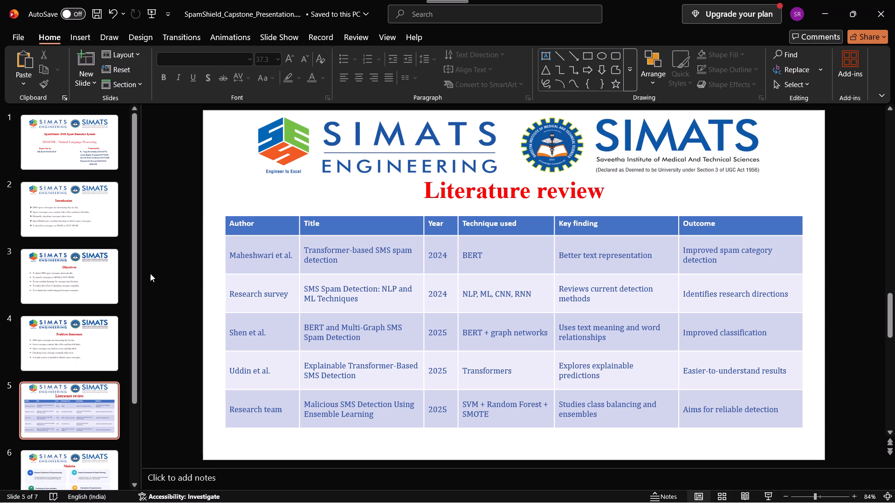
# Review the capstone presentation's slides from the title slide through to the Conclusion, comparing their layout and content.
pyautogui.click(85, 139)
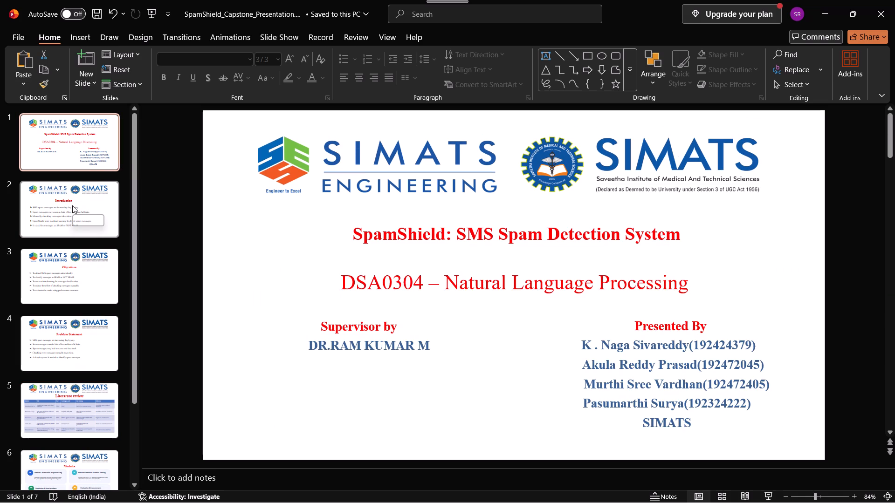
pyautogui.click(72, 205)
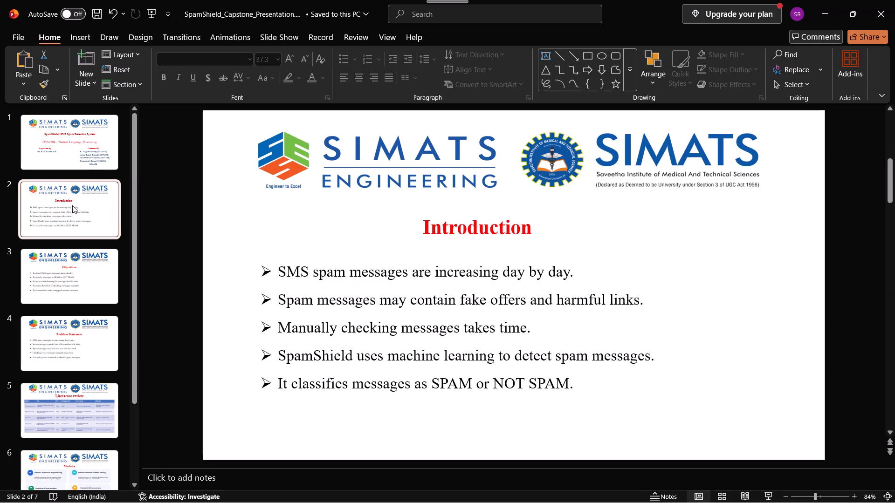
pyautogui.click(74, 269)
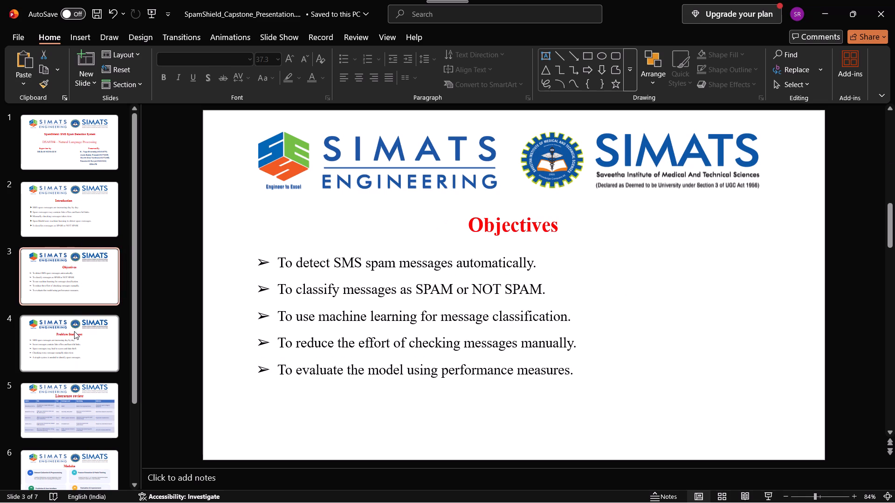
pyautogui.click(74, 331)
pyautogui.click(96, 409)
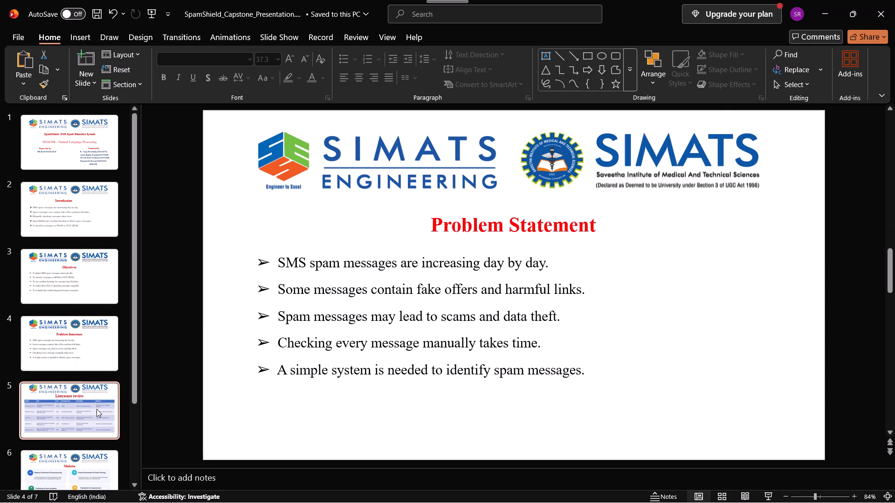
pyautogui.scroll(-1, 96, 402)
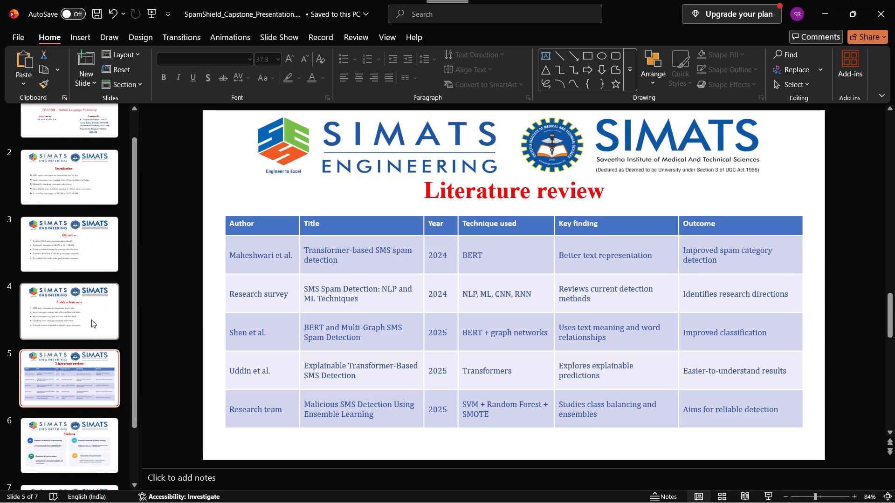
pyautogui.click(91, 319)
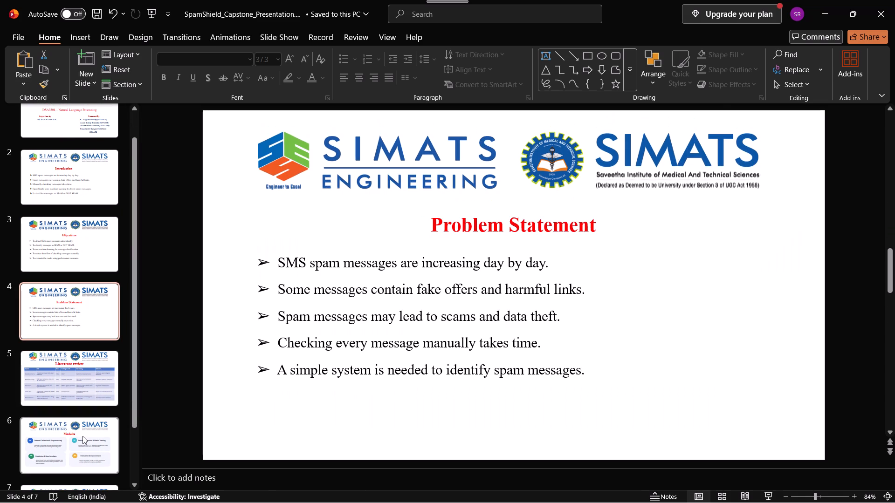
pyautogui.click(83, 436)
pyautogui.scroll(-1, 83, 436)
pyautogui.click(83, 436)
pyautogui.scroll(-1, 83, 436)
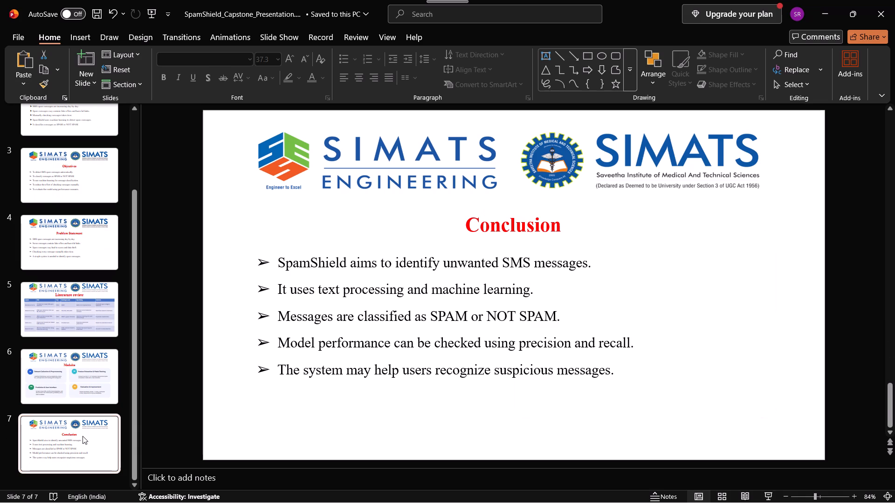
pyautogui.scroll(-1, 83, 436)
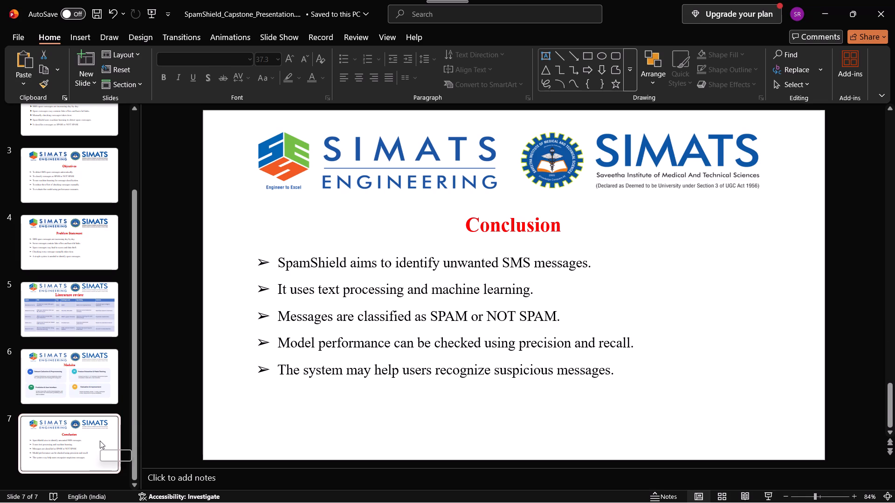
# Add a new blank slide after the Conclusion slide.
pyautogui.click(89, 58)
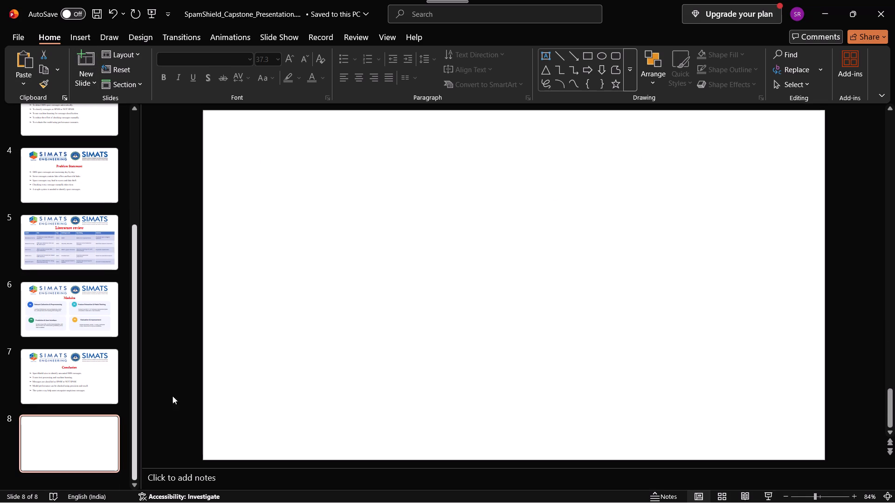
pyautogui.click(344, 333)
pyautogui.press('t')
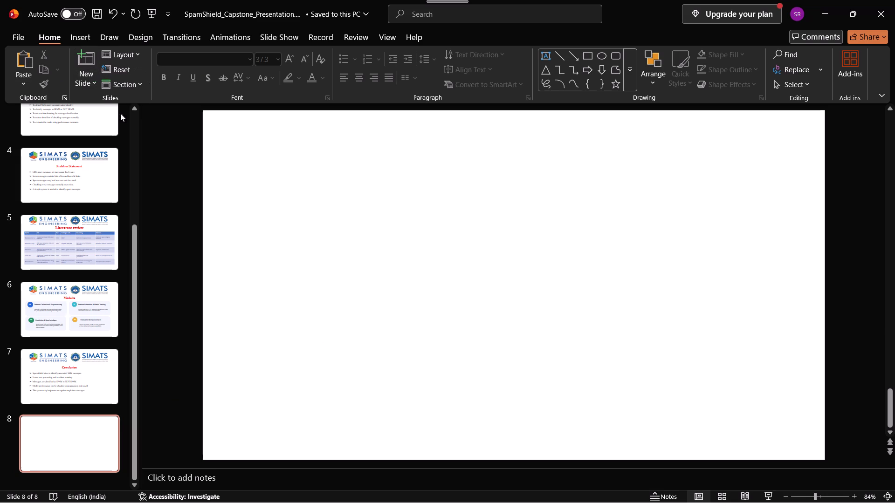
pyautogui.click(77, 34)
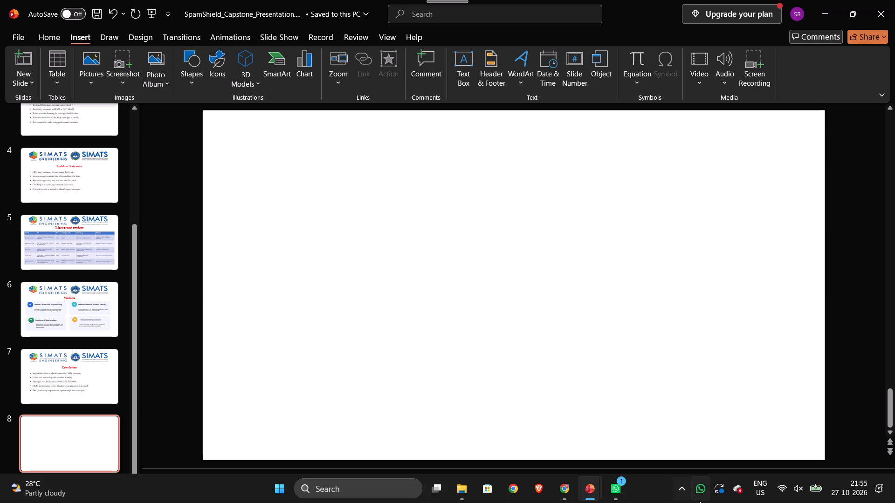
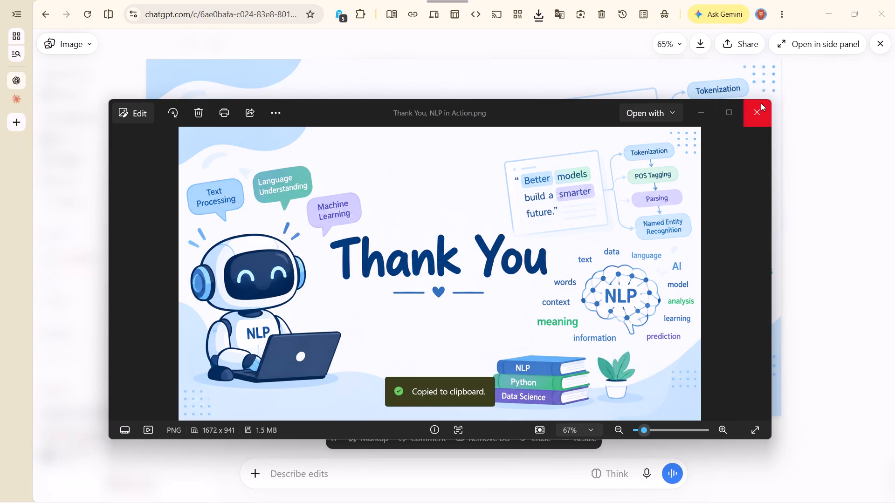
pyautogui.click(761, 103)
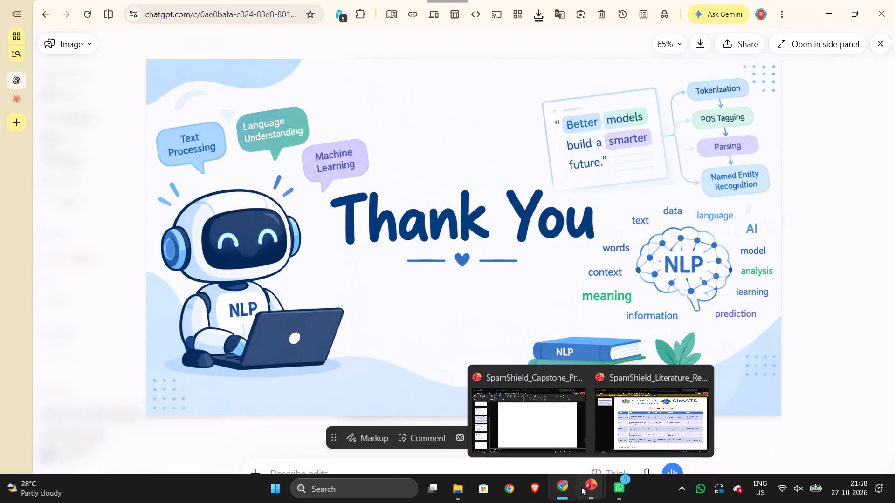
# Switch to the SpamShield_Capstone_Presentation file in PowerPoint and paste the thank you image onto blank slide 8.
pyautogui.click(555, 419)
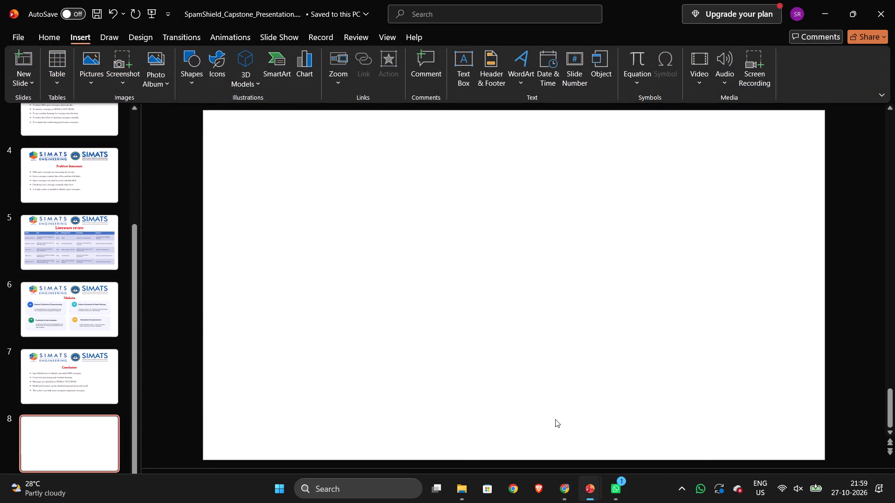
pyautogui.click(438, 304)
pyautogui.hotkey('ctrl', 'v')
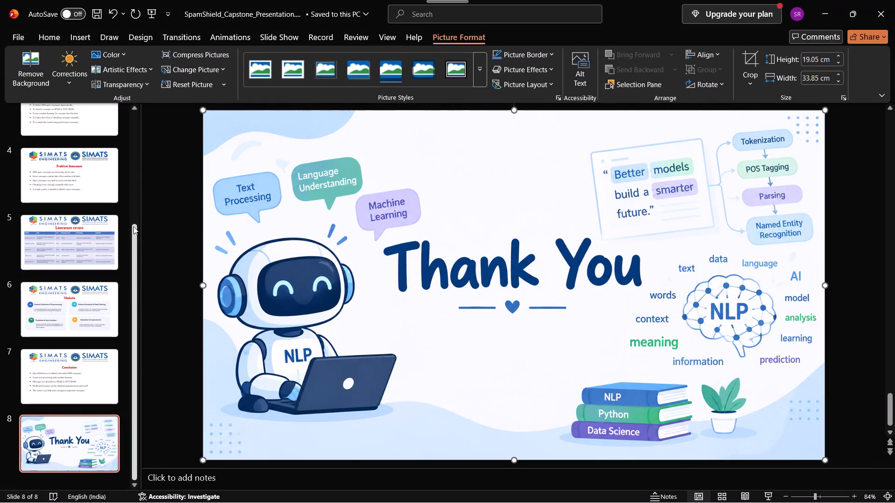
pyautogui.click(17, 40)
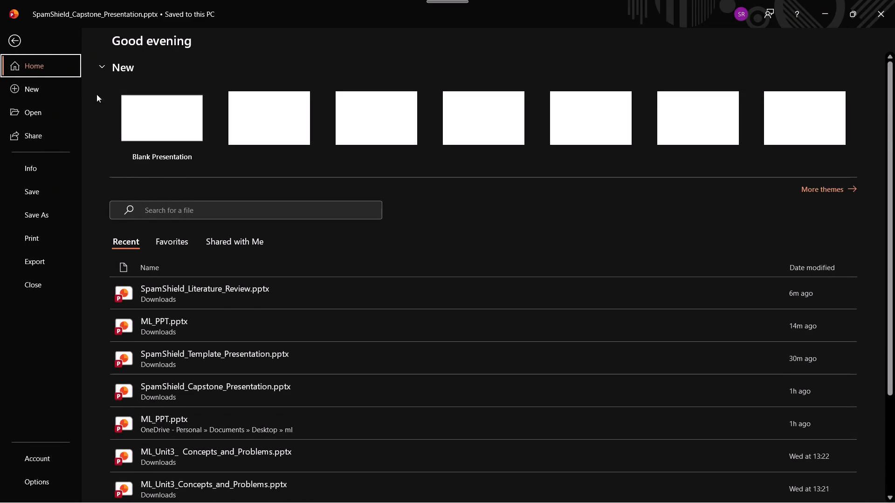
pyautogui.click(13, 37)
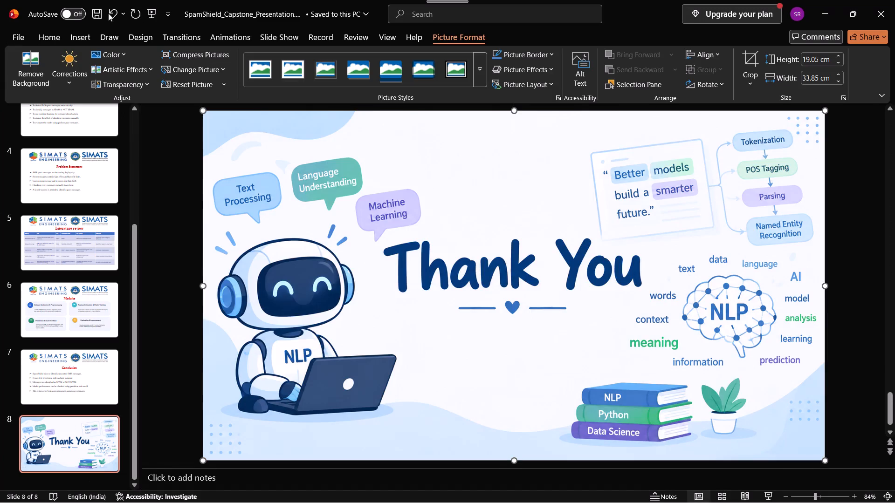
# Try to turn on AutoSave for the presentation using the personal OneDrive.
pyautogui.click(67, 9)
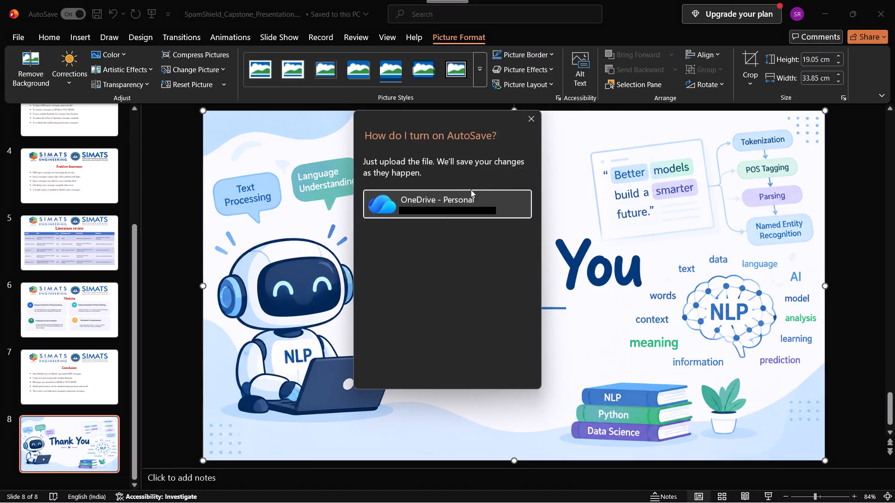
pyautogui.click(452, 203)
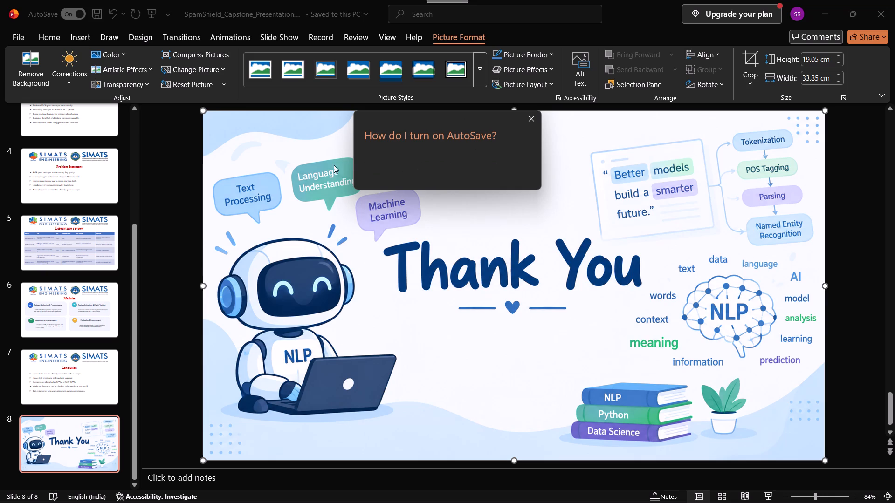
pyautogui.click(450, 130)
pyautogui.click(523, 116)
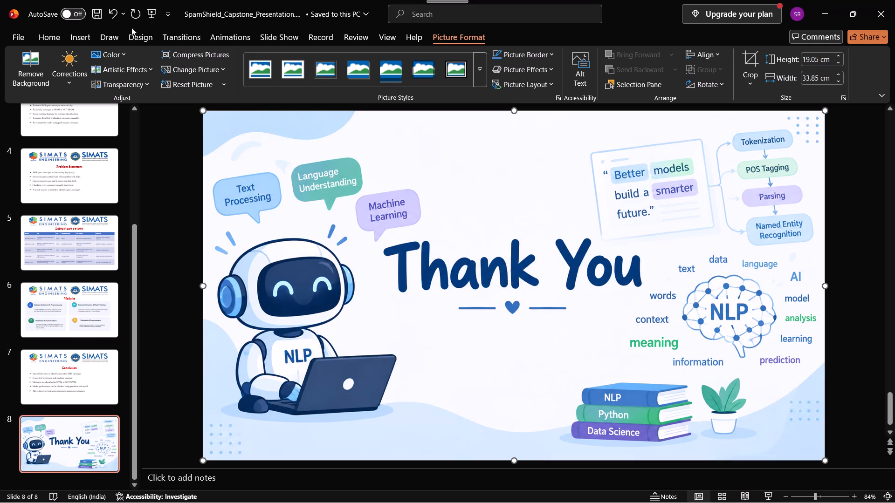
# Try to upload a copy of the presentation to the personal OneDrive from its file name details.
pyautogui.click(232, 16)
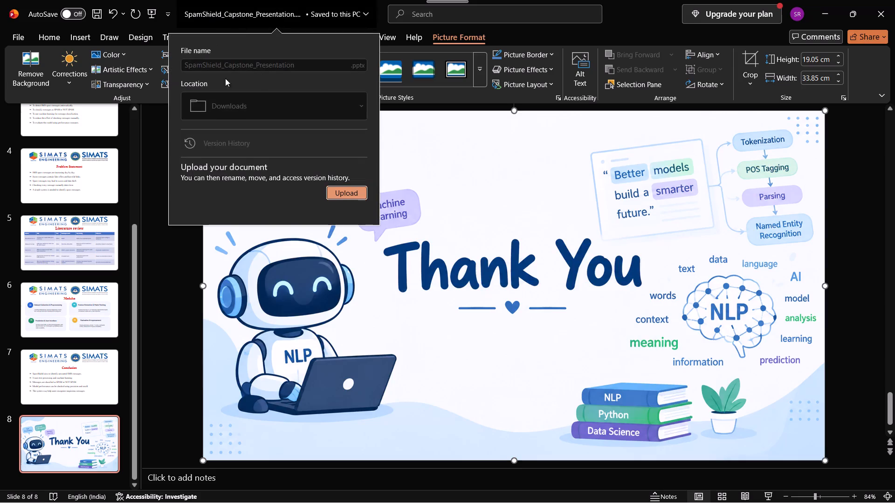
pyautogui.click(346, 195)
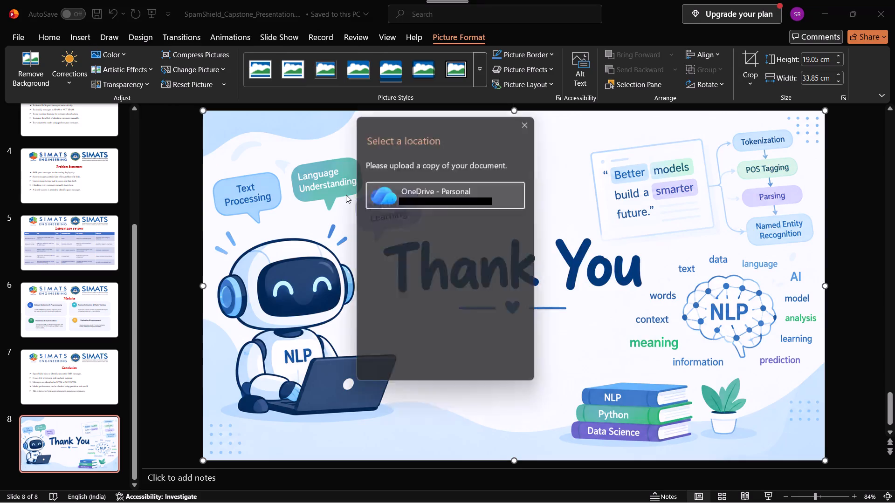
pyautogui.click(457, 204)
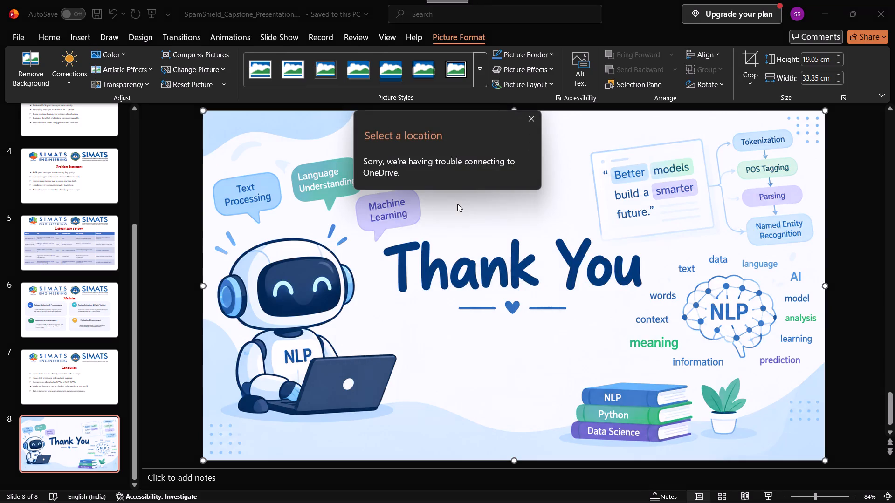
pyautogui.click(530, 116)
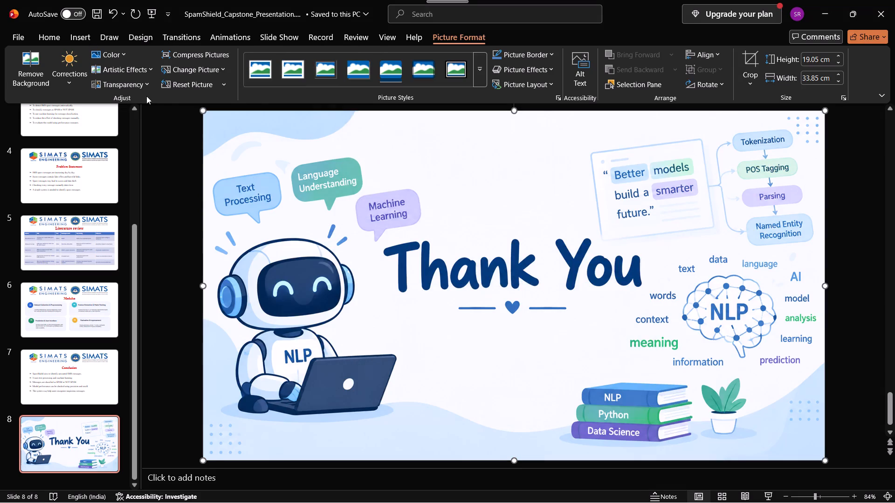
# Open the Save As location choices for the capstone presentation.
pyautogui.click(17, 31)
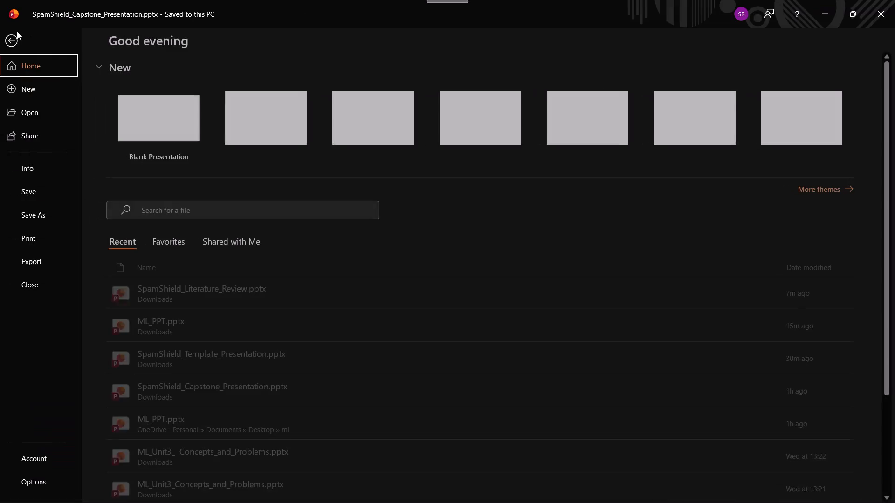
pyautogui.click(46, 218)
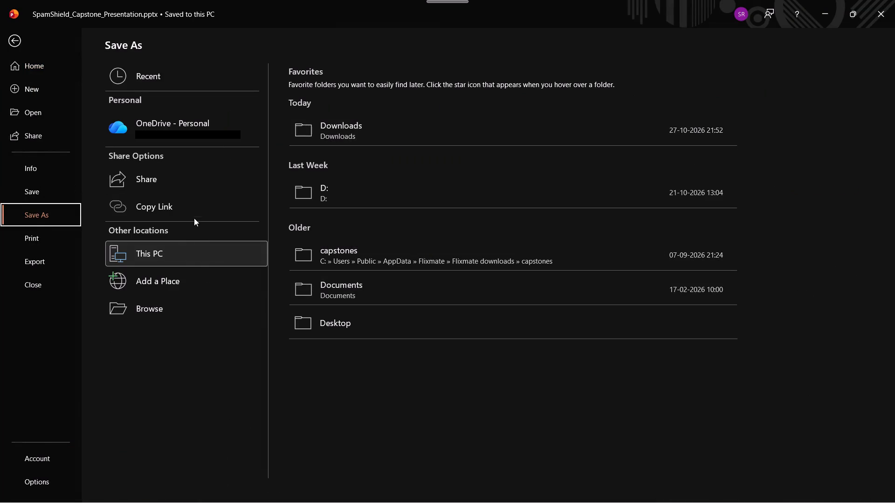
# Save the capstone presentation as Review 1.pptx in the nlp folder under Documents.
pyautogui.click(165, 306)
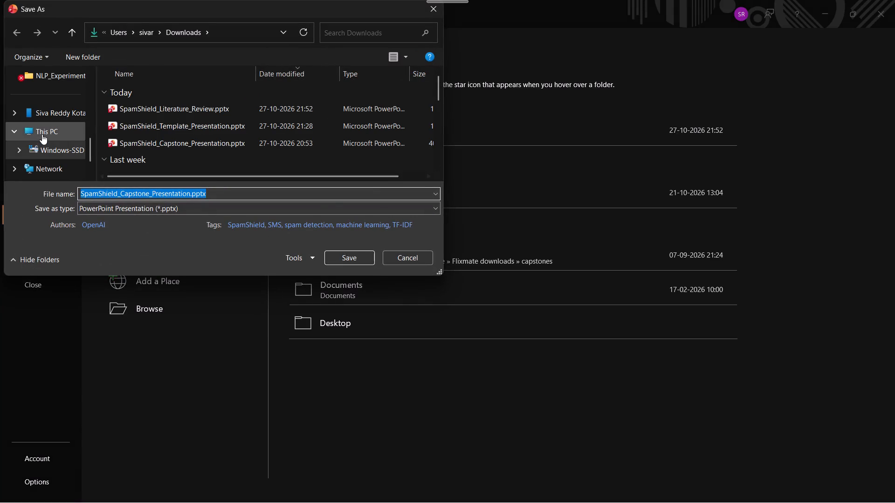
pyautogui.hscroll(1, 43, 133)
pyautogui.scroll(1, 43, 133)
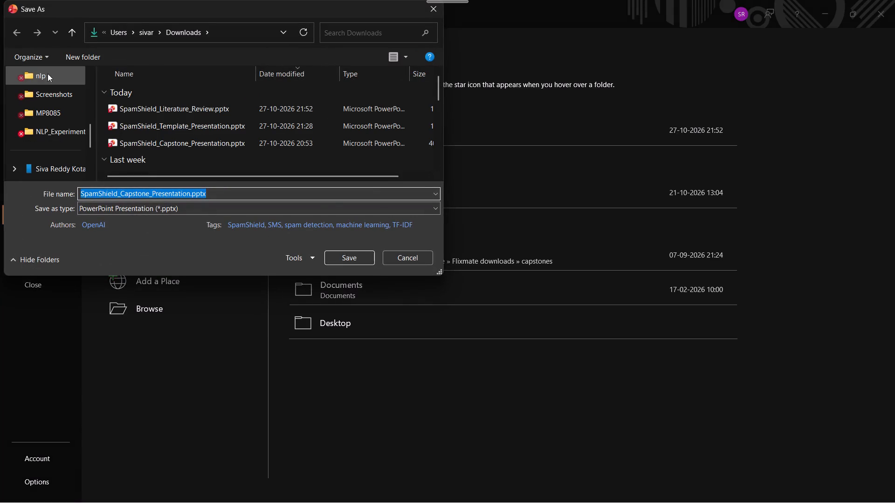
pyautogui.click(49, 72)
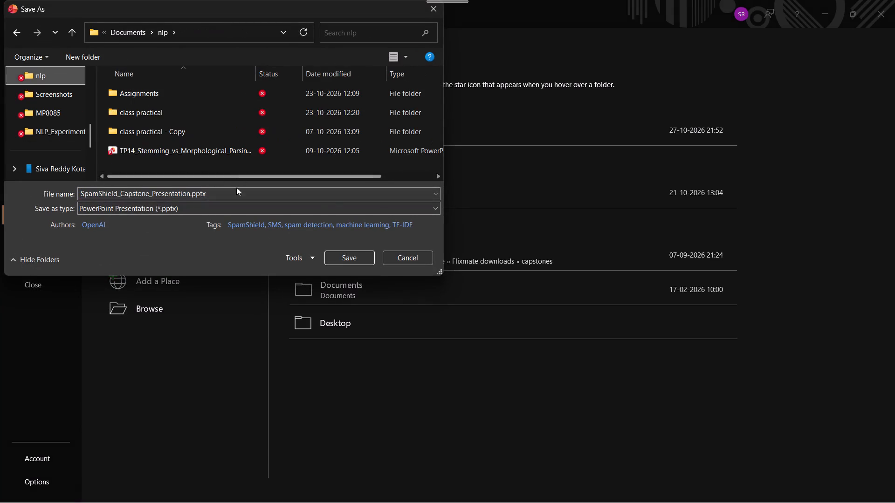
pyautogui.click(189, 193)
pyautogui.click(189, 193)
pyautogui.press('BackSpace')
pyautogui.press('BackSpace')
pyautogui.press('BackSpace')
pyautogui.press('BackSpace')
pyautogui.press('BackSpace')
pyautogui.press('BackSpace')
pyautogui.press('BackSpace')
pyautogui.press('BackSpace')
pyautogui.press('BackSpace')
pyautogui.press('BackSpace')
pyautogui.press('BackSpace')
pyautogui.press('BackSpace')
pyautogui.press('BackSpace')
pyautogui.press('BackSpace')
pyautogui.press('BackSpace')
pyautogui.press('BackSpace')
pyautogui.press('BackSpace')
pyautogui.press('BackSpace')
pyautogui.press('BackSpace')
pyautogui.press('BackSpace')
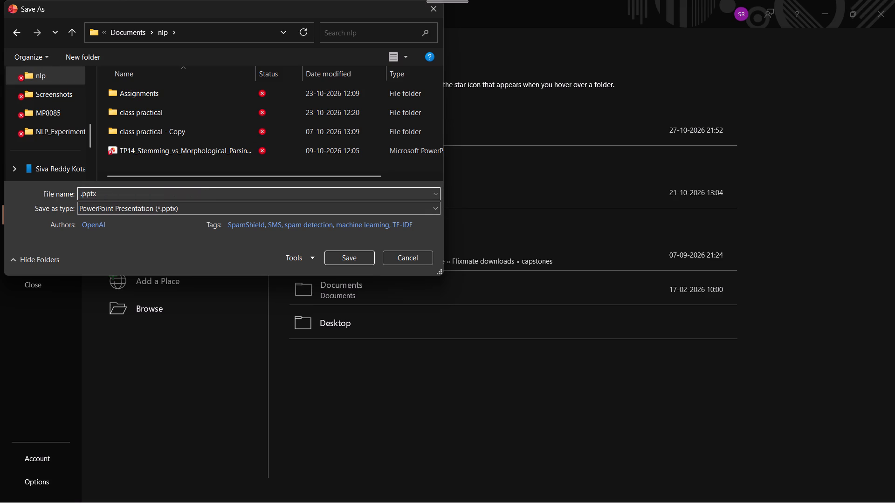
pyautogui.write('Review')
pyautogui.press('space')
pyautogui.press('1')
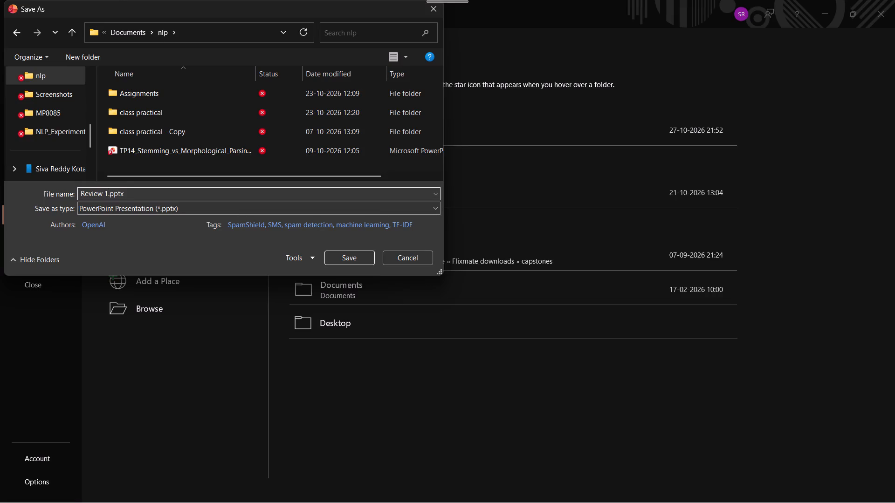